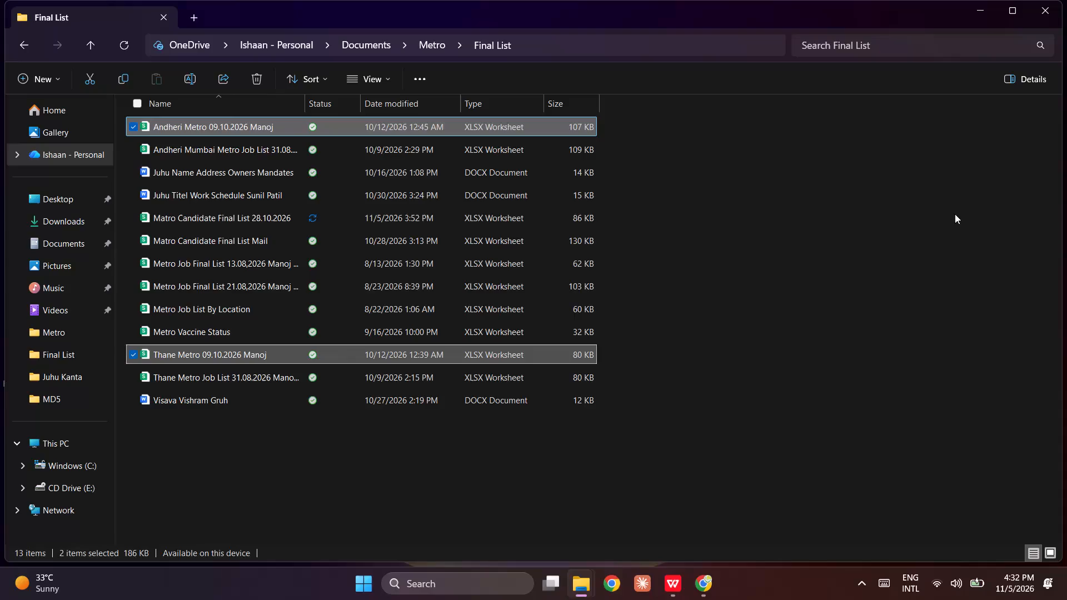
Switch to the Matro Candidate Final List workbook, fill Station Supervisor as the post for serial number 10, and save.
{"action": "left_click", "coordinate": [669, 580]}
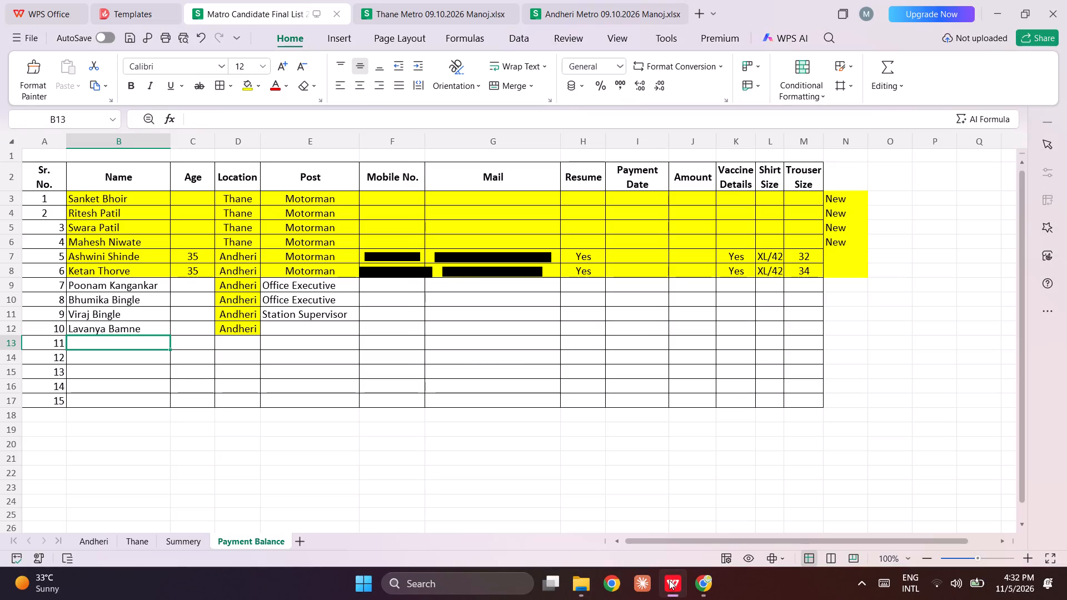
{"action": "key", "text": "Up"}
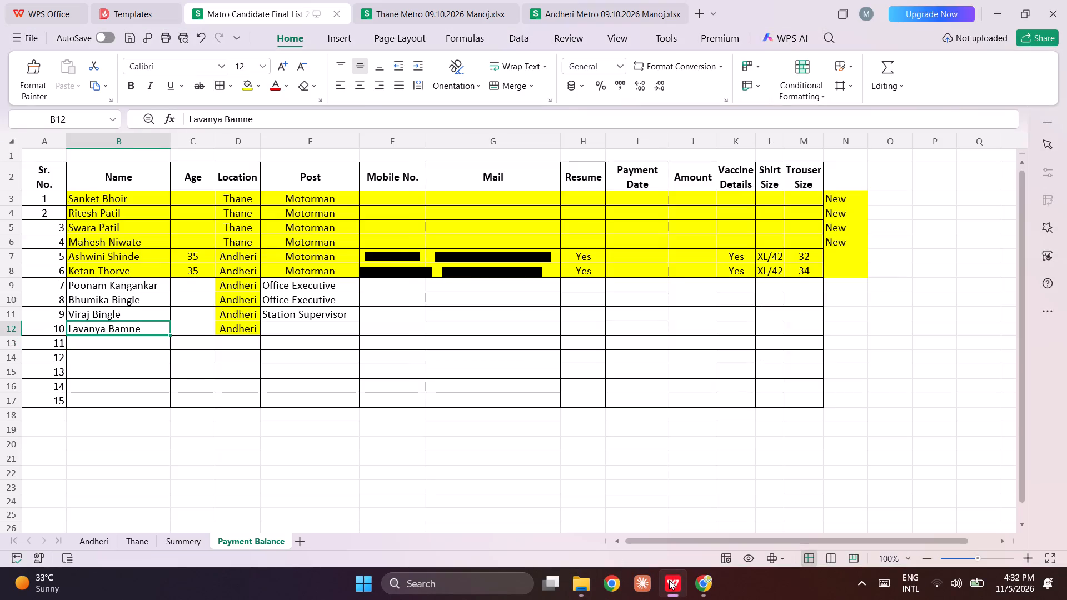
{"action": "key", "text": "Right"}
{"action": "key", "text": "Right"}
{"action": "key", "text": "Right"}
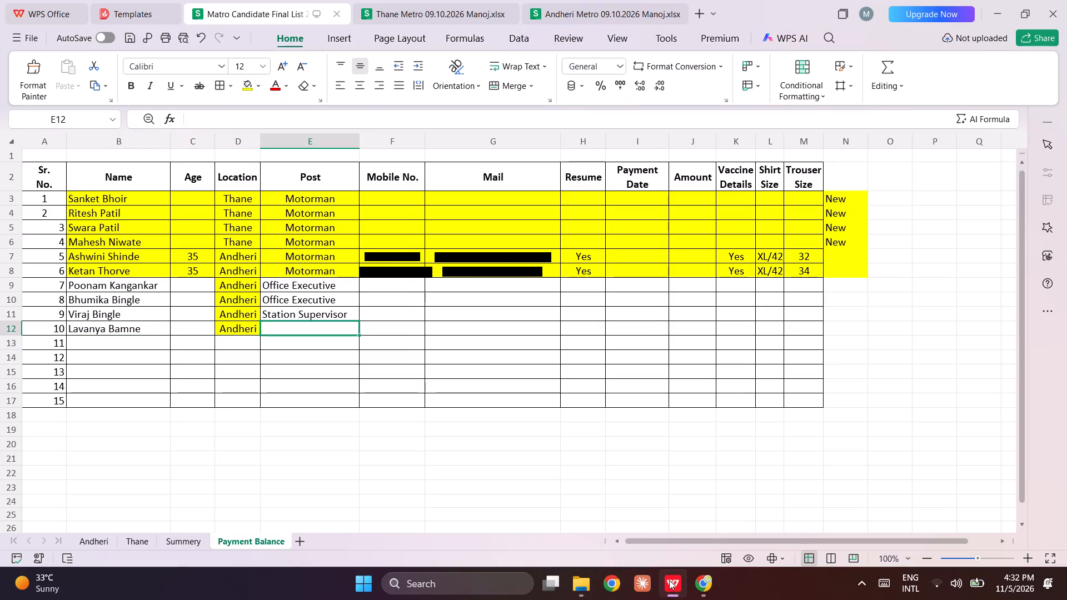
{"action": "key", "text": "ctrl+d"}
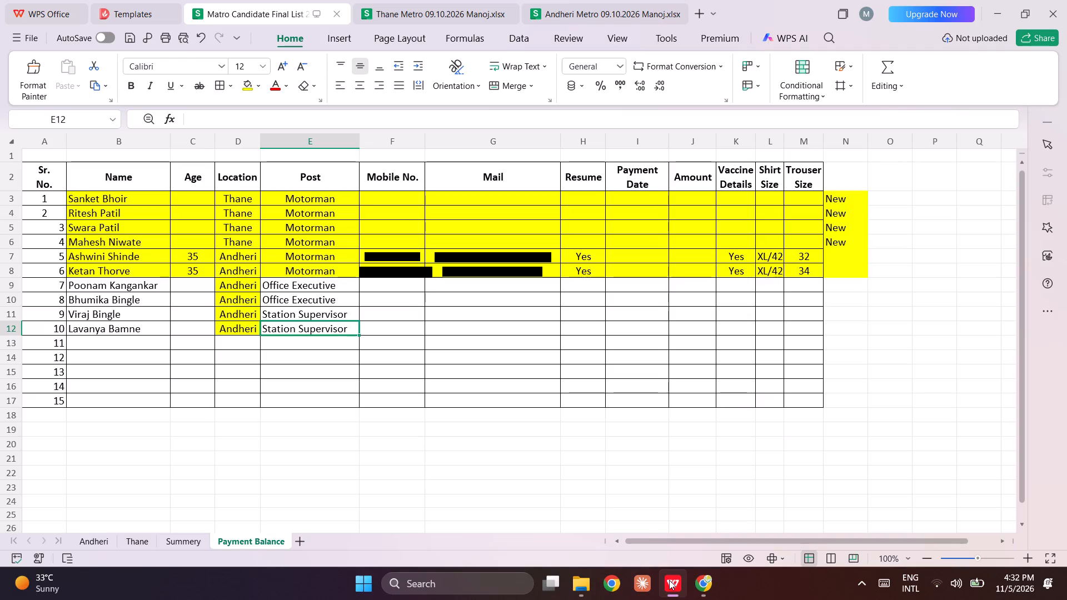
{"action": "key", "text": "ctrl+s"}
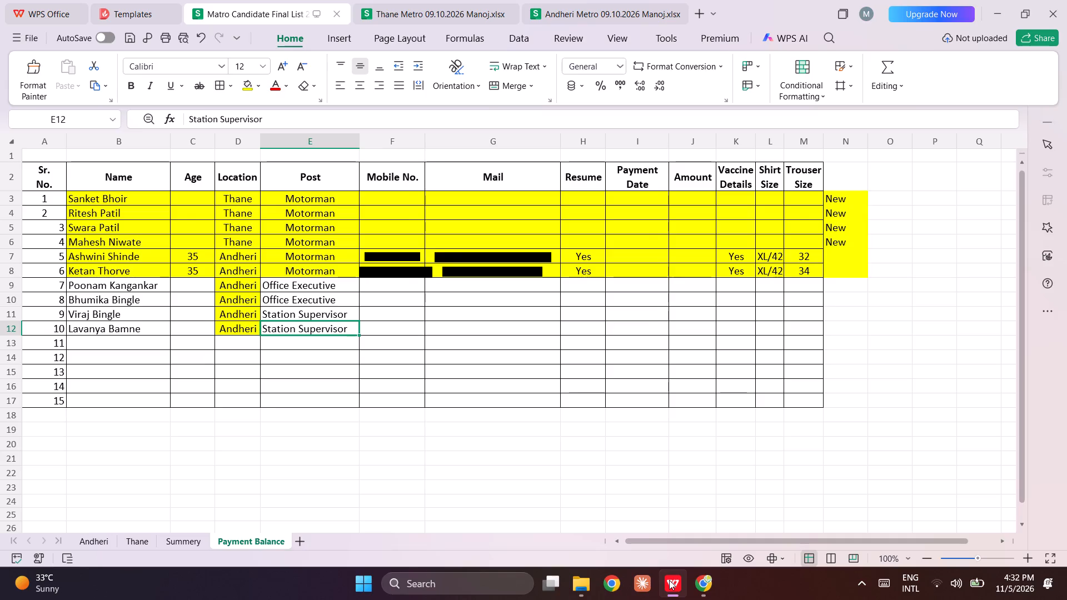
Enter the new candidate's full name in the Name column for serial number 11.
{"action": "key", "text": "Down"}
{"action": "key", "text": "Left"}
{"action": "key", "text": "Left"}
{"action": "key", "text": "Left"}
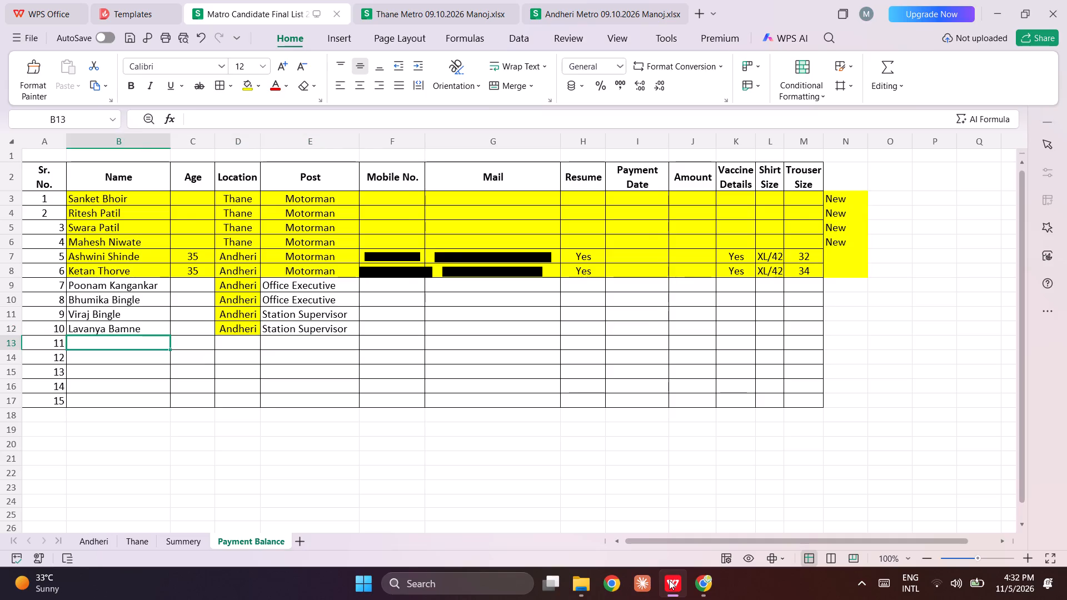
{"action": "key", "text": "Left"}
{"action": "key", "text": "Right"}
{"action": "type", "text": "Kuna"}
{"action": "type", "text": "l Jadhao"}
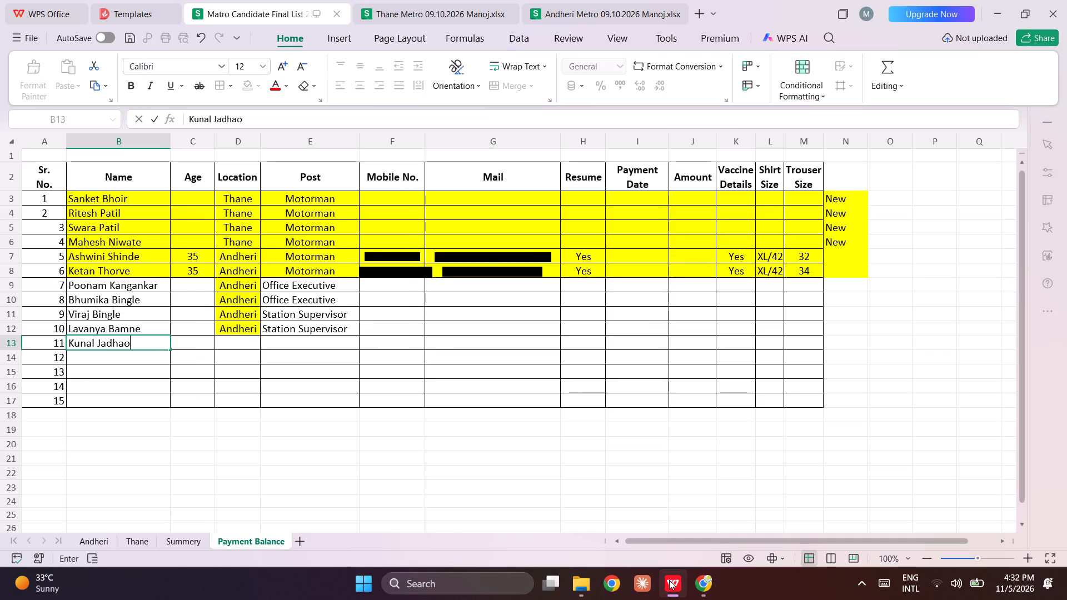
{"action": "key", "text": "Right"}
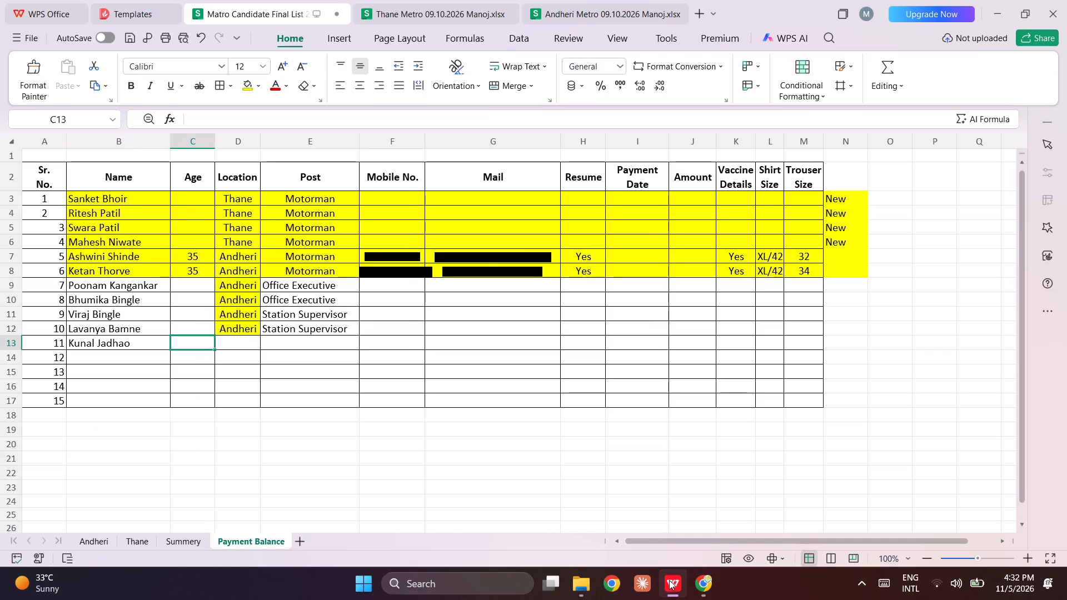
Set the serial number 11 candidate's location to Thane and post to Office Executive.
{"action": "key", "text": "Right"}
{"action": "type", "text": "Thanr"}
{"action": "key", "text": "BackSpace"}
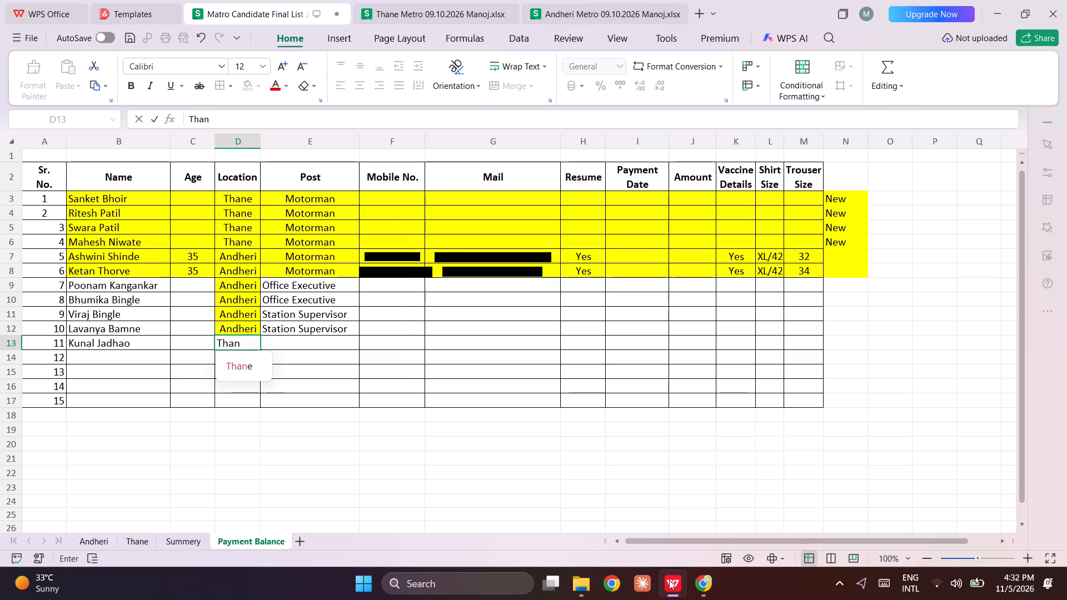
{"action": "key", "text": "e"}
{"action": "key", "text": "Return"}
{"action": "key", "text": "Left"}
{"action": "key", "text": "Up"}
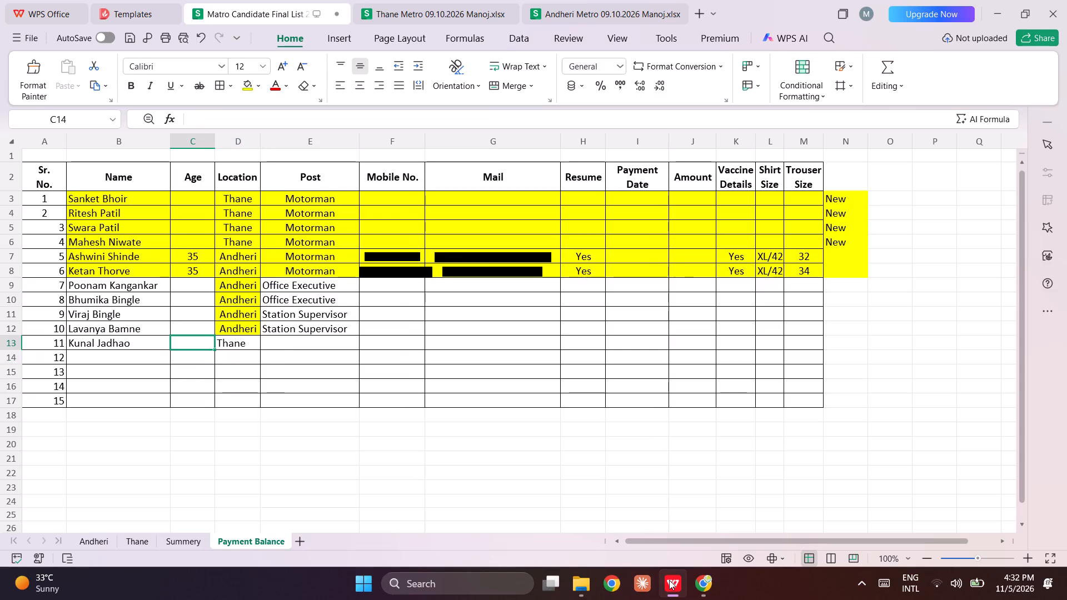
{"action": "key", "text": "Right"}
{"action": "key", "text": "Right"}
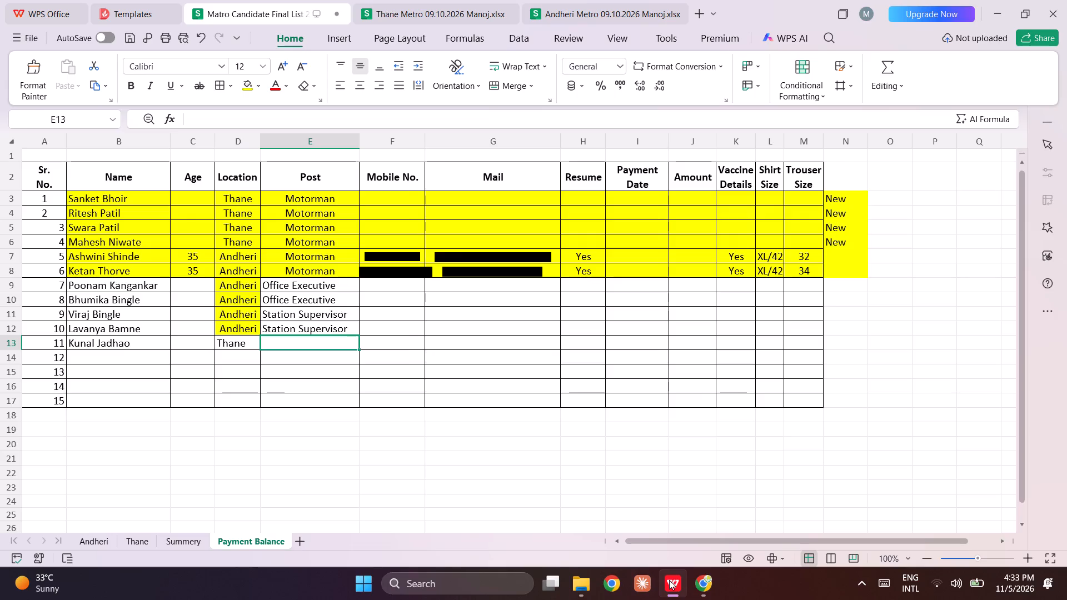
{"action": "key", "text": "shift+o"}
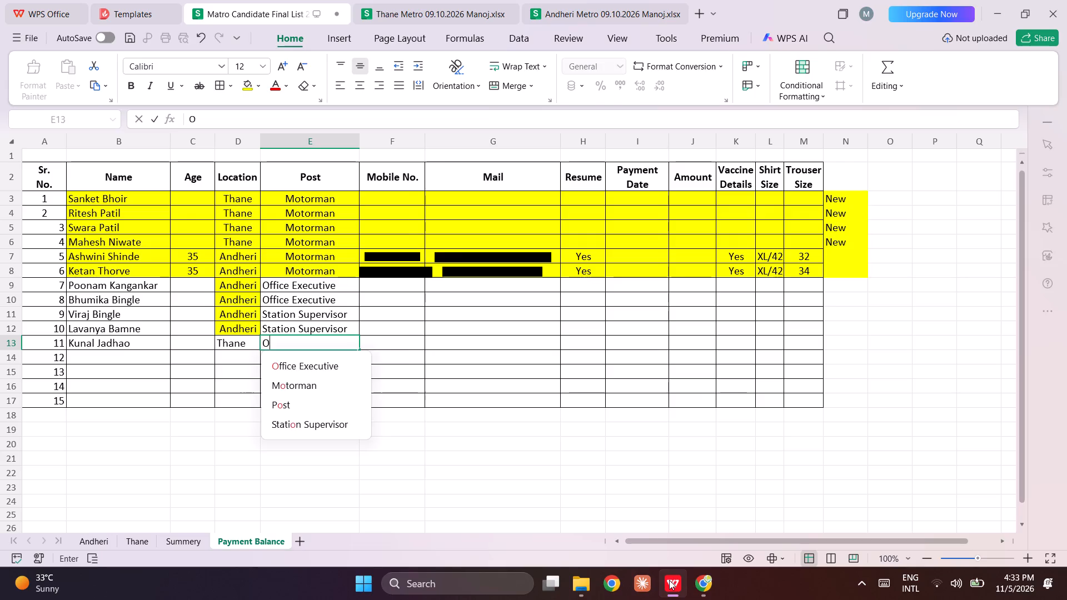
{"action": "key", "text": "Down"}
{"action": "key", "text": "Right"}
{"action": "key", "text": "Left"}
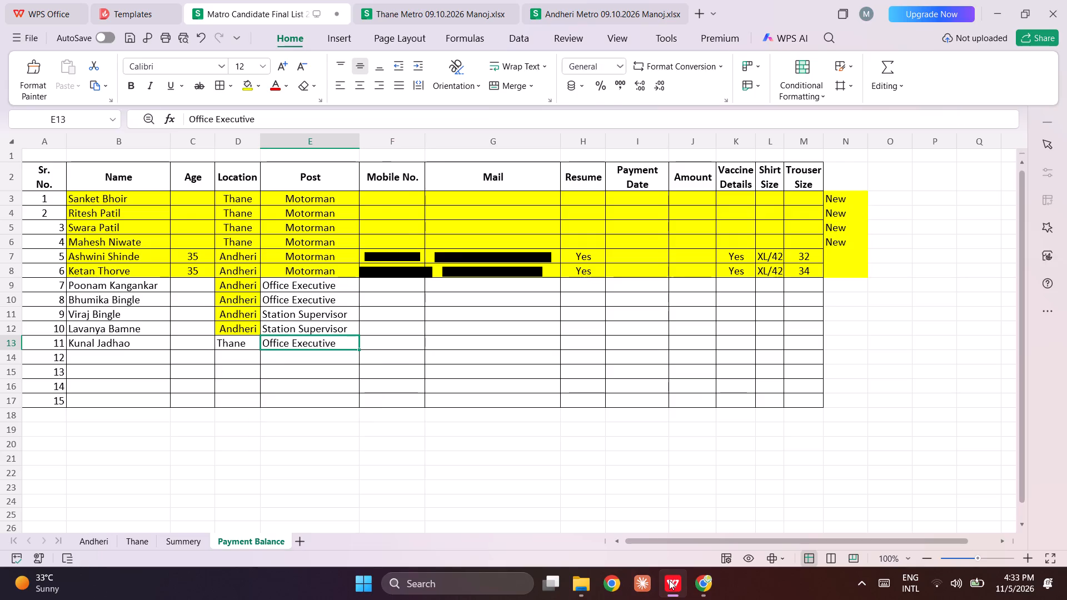
Enter the new candidate's full name in the Name column for serial number 12.
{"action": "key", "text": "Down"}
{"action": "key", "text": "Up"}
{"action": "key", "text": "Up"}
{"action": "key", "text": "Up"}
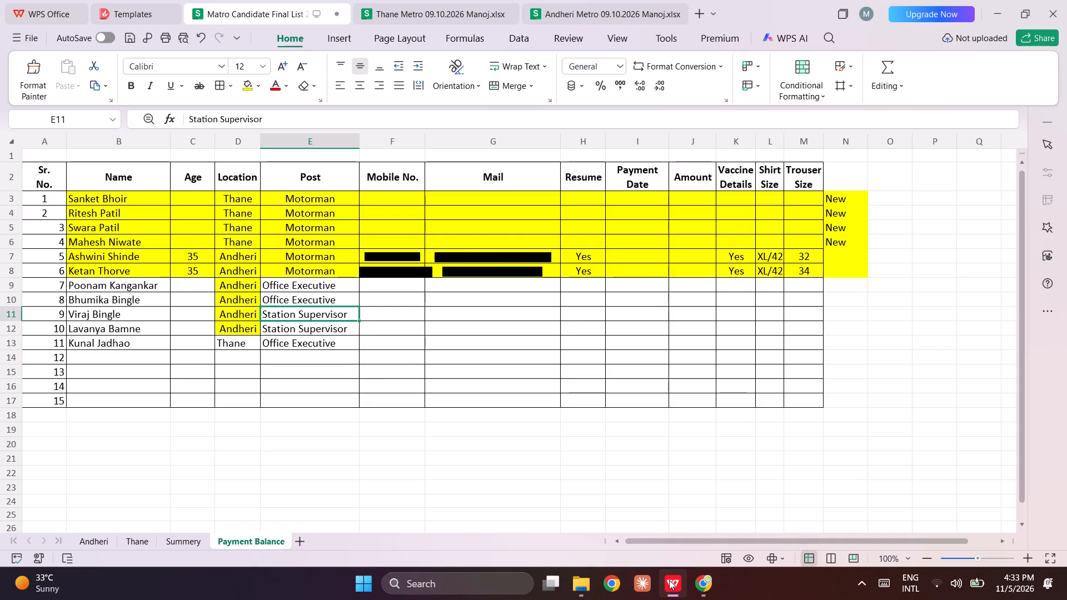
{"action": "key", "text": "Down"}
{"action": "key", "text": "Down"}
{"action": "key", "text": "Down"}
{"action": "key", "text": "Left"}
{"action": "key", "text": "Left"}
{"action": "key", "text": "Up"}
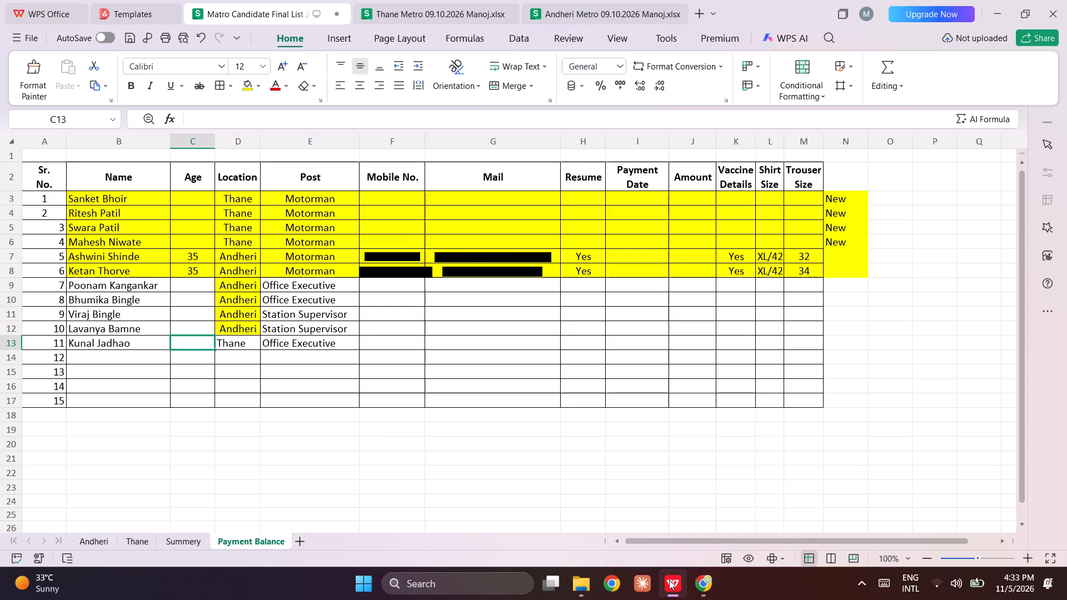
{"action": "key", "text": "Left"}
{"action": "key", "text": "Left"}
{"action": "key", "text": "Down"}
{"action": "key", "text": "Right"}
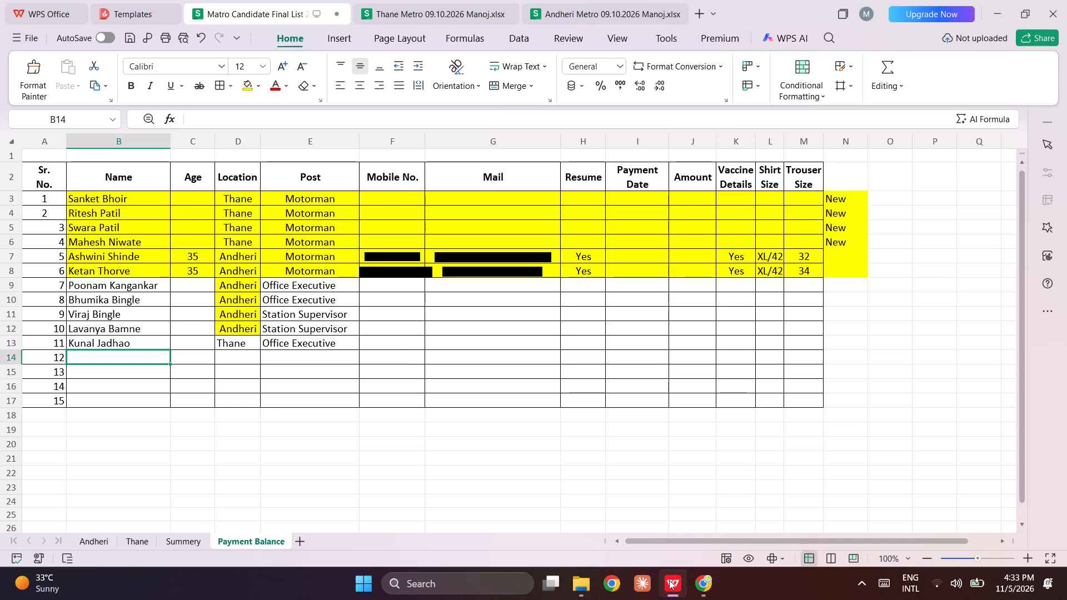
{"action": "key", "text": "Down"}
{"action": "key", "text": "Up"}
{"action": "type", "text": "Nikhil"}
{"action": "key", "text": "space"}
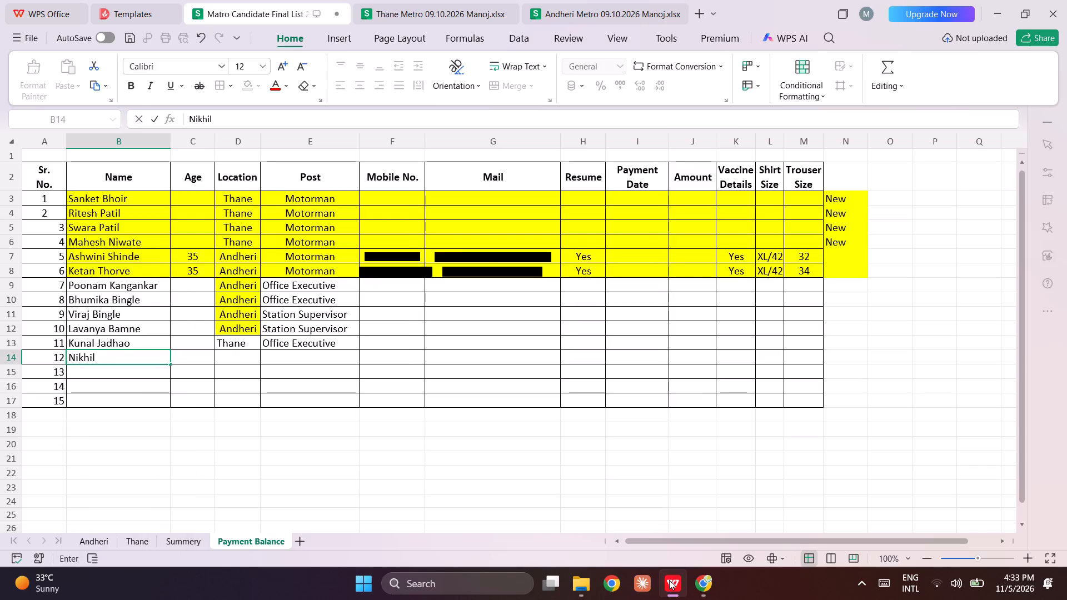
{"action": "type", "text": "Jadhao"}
Set the serial number 12 candidate's location to Thane and post to Station Supervisor.
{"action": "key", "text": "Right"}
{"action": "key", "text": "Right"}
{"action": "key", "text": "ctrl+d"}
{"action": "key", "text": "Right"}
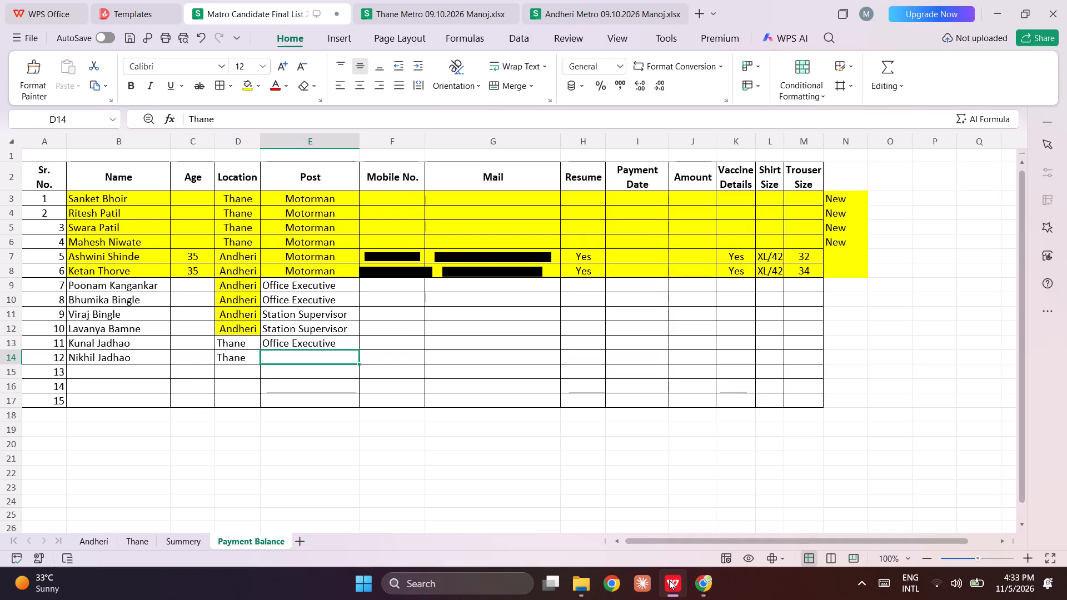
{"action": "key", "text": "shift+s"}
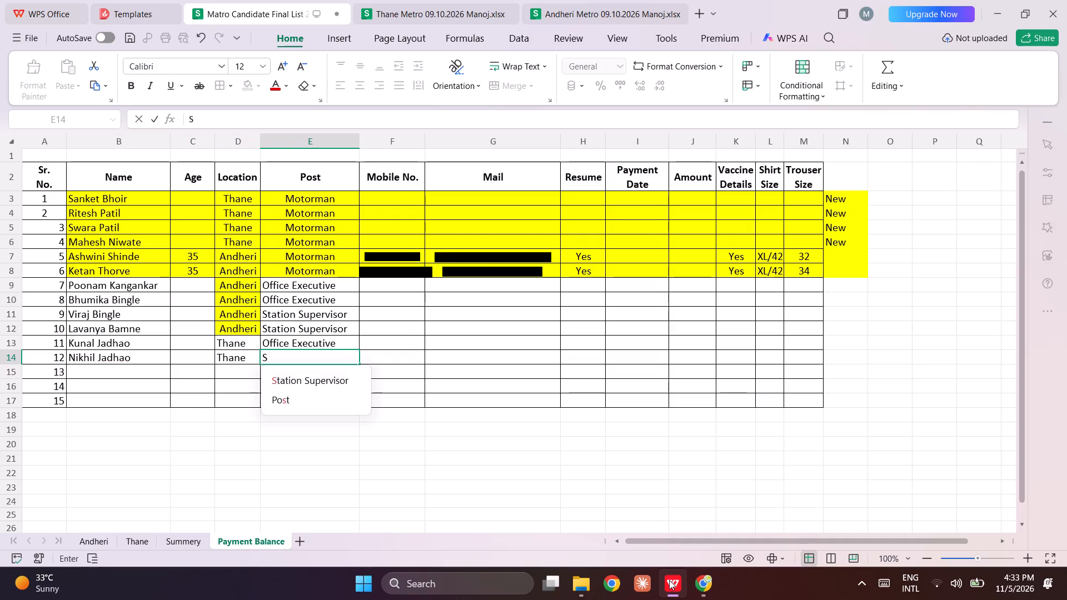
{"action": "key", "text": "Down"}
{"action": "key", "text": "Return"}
Fill the Station Supervisor post down the Post column for serial numbers 13 to 15.
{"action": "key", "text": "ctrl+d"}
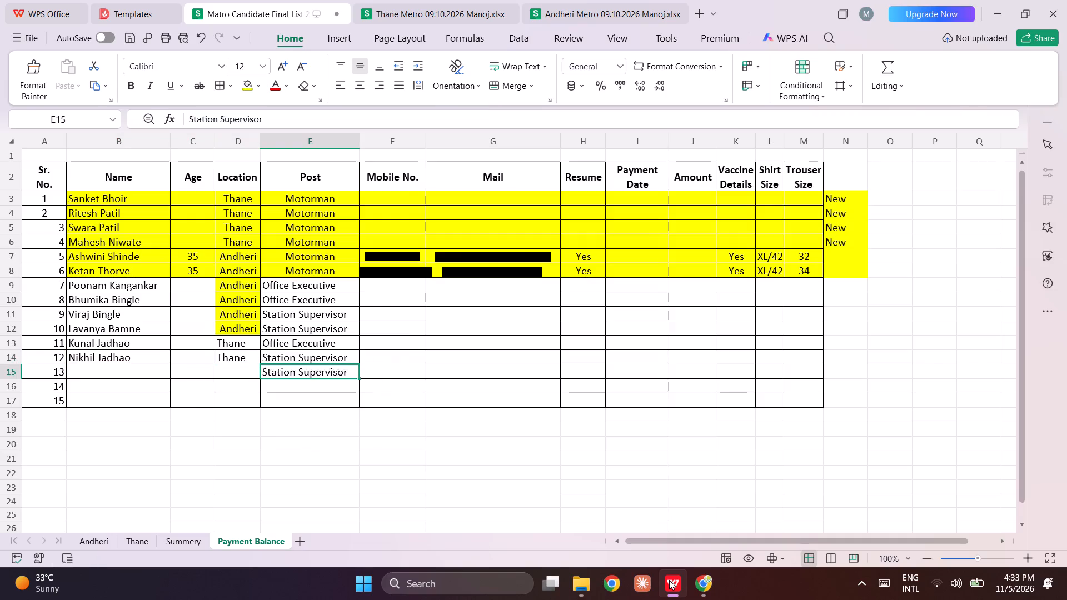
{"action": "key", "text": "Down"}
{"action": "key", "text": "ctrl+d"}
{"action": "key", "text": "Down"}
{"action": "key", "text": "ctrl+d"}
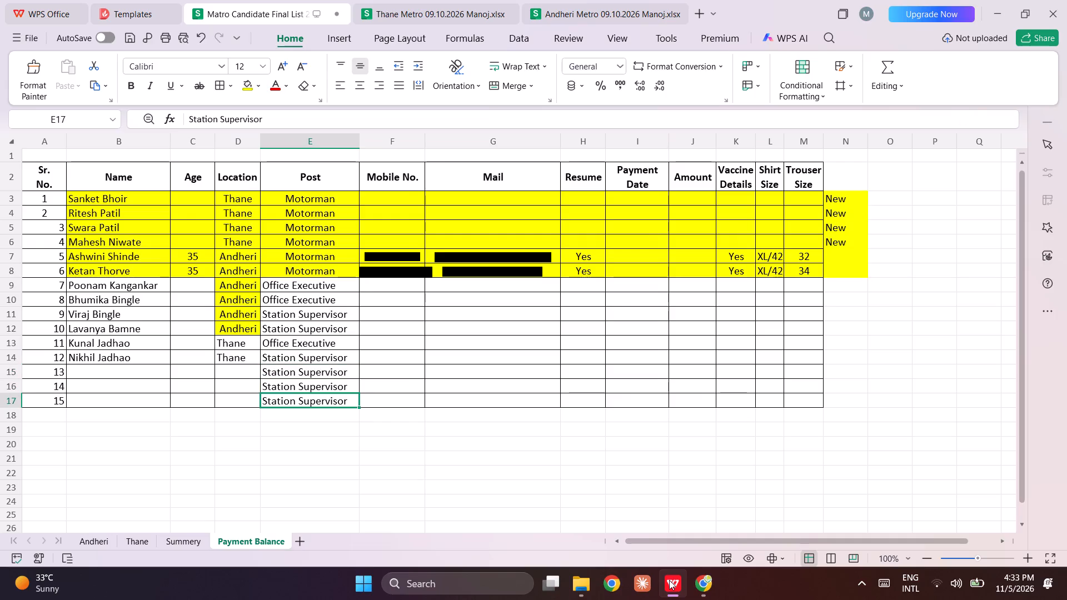
Enter the new candidate's full name in the Name column for serial number 13.
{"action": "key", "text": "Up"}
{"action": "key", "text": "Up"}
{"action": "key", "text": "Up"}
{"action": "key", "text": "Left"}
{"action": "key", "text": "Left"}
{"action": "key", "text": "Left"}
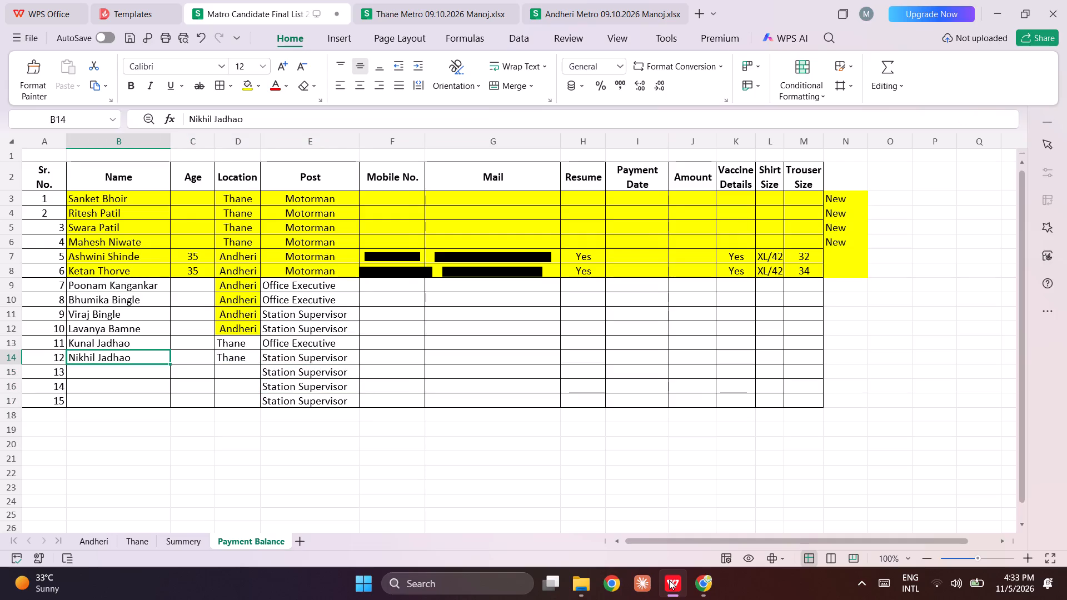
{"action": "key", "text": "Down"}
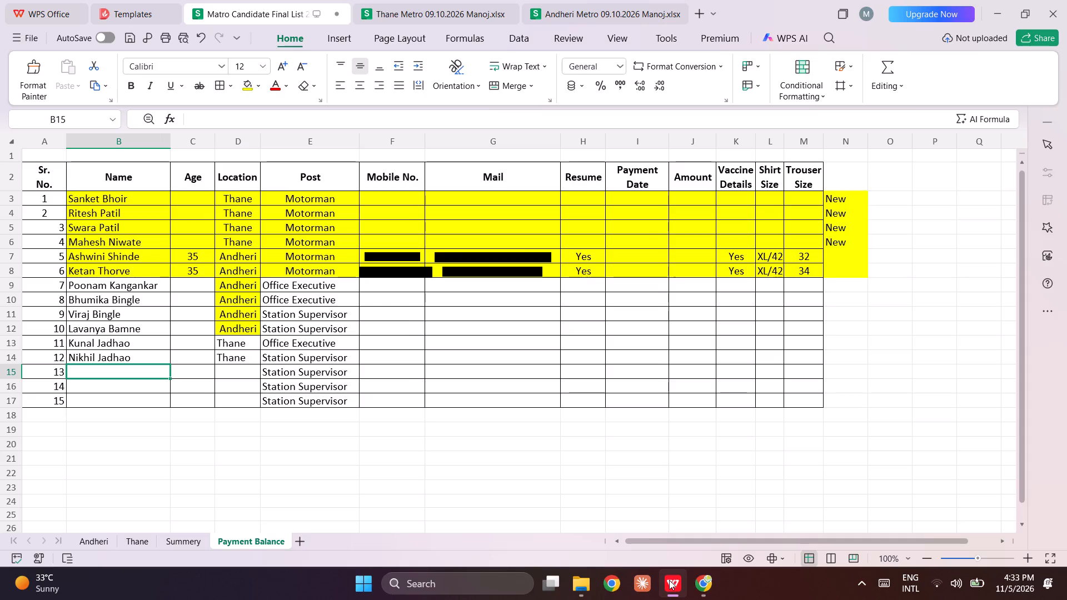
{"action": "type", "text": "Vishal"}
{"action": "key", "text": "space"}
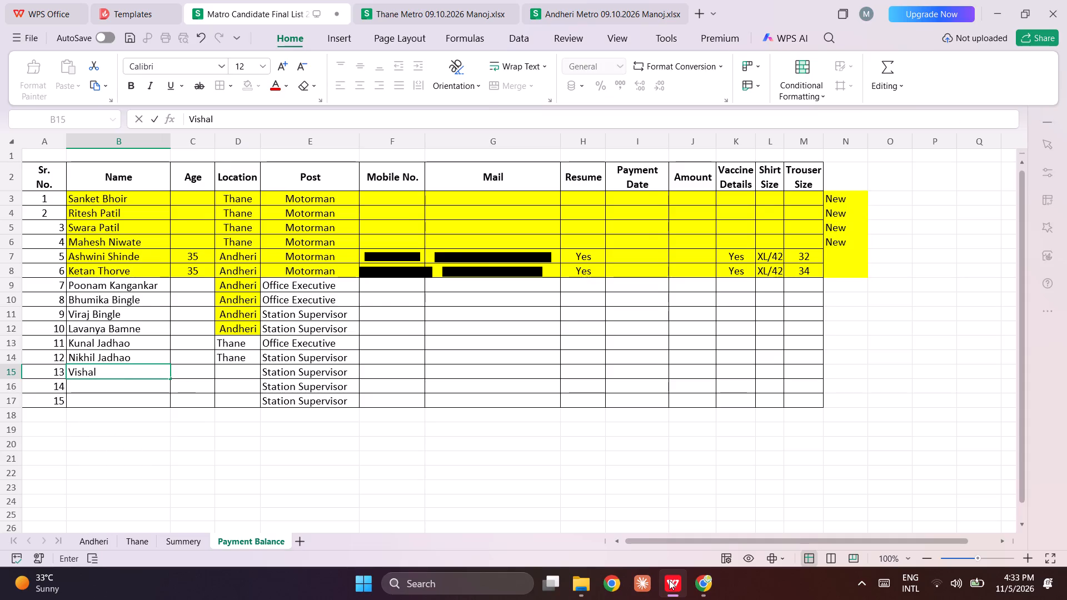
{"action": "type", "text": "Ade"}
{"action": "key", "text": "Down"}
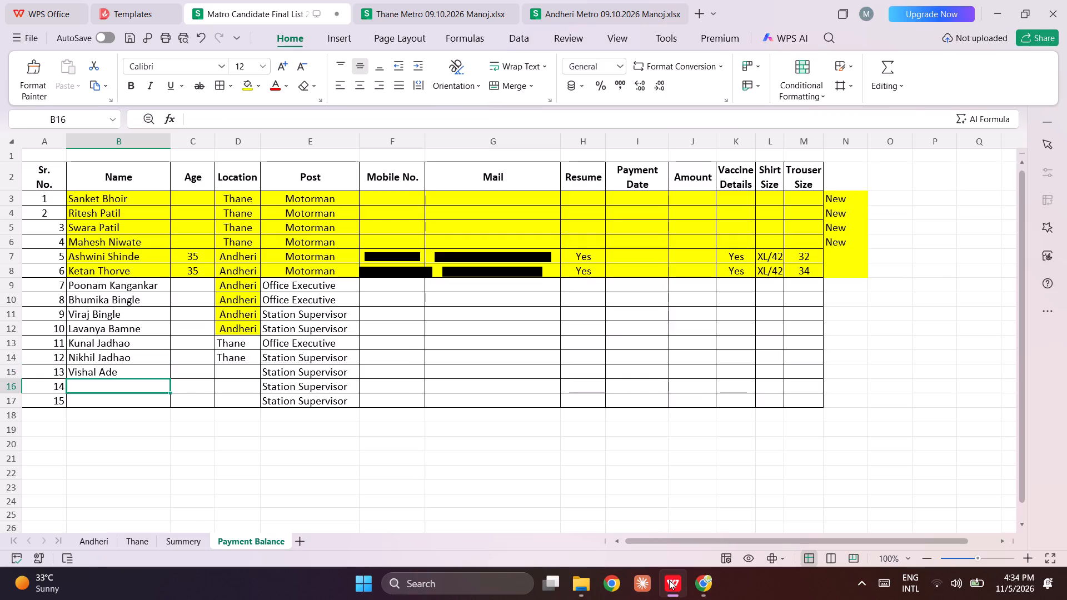
Enter the candidates' full names in the Name column for serial numbers 14 and 15.
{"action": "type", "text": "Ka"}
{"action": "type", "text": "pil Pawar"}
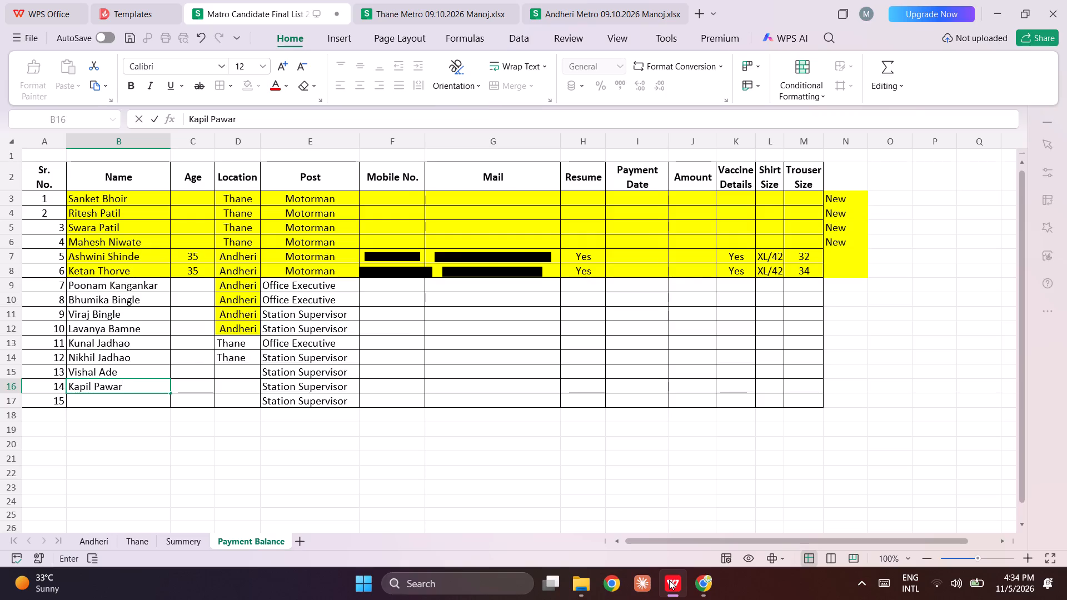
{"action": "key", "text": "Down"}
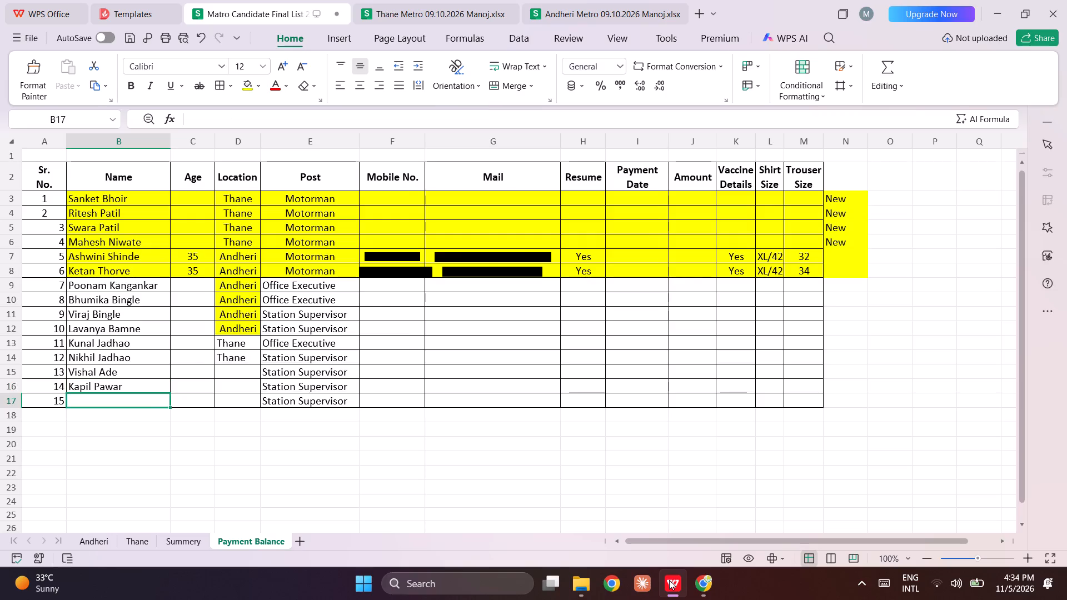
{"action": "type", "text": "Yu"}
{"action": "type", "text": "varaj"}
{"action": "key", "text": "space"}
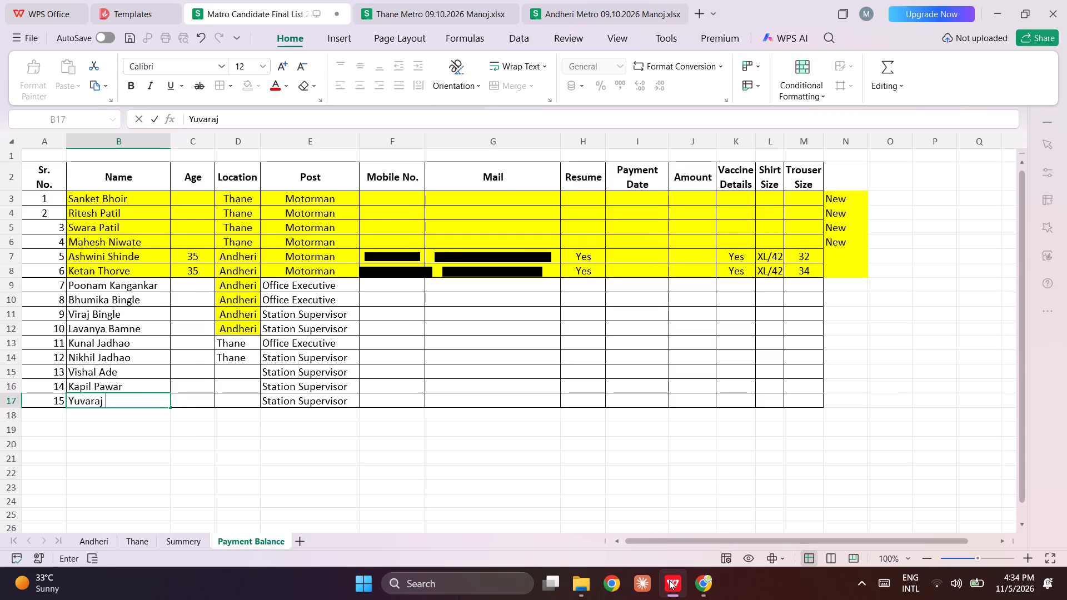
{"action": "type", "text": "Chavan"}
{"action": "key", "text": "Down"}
Fill the Thane location down the Location column for serial numbers 13 to 15.
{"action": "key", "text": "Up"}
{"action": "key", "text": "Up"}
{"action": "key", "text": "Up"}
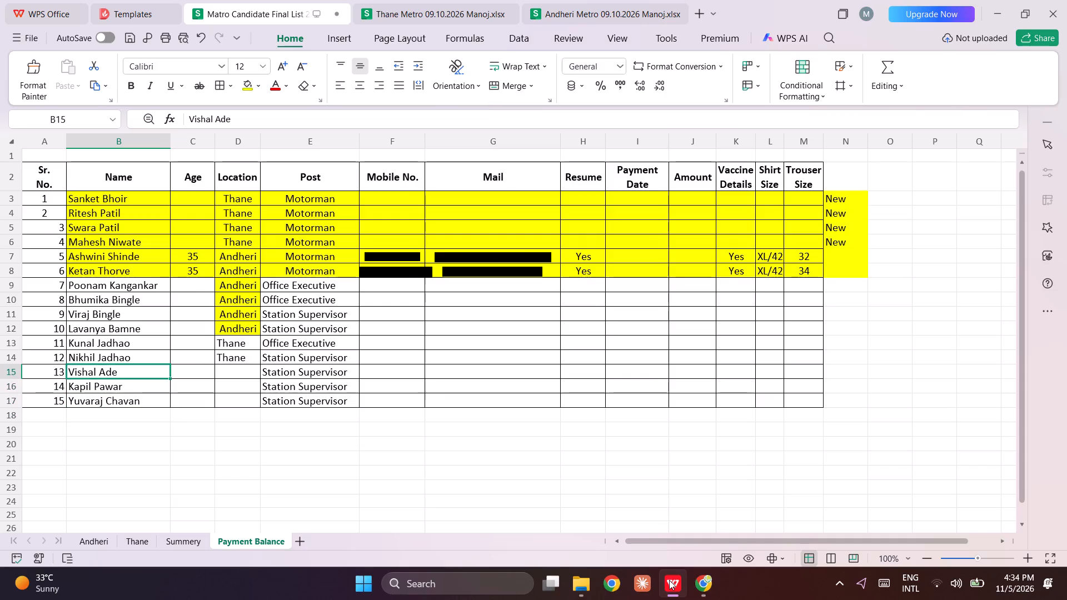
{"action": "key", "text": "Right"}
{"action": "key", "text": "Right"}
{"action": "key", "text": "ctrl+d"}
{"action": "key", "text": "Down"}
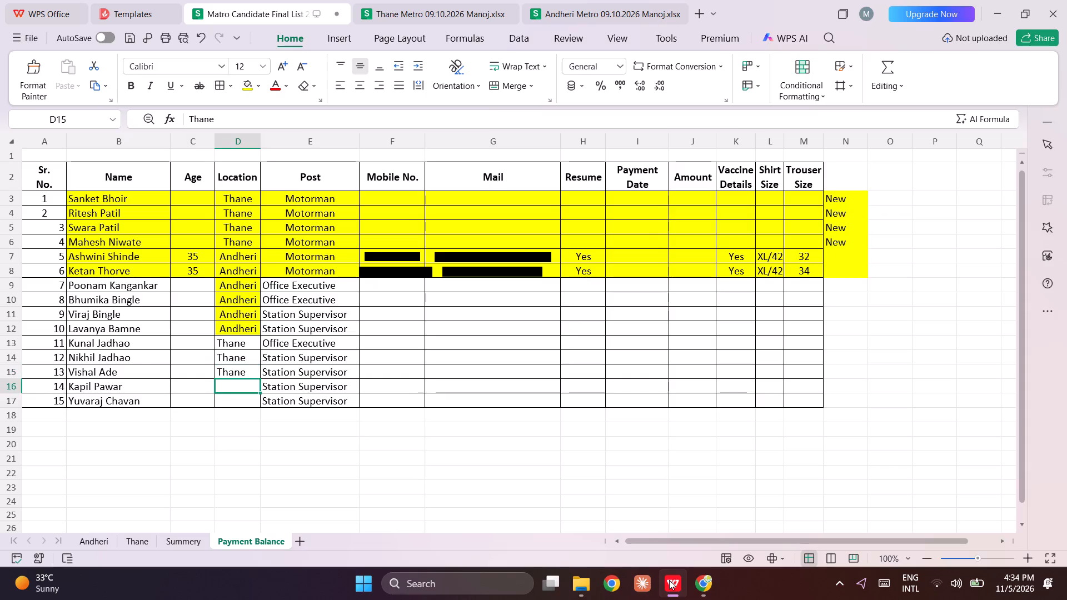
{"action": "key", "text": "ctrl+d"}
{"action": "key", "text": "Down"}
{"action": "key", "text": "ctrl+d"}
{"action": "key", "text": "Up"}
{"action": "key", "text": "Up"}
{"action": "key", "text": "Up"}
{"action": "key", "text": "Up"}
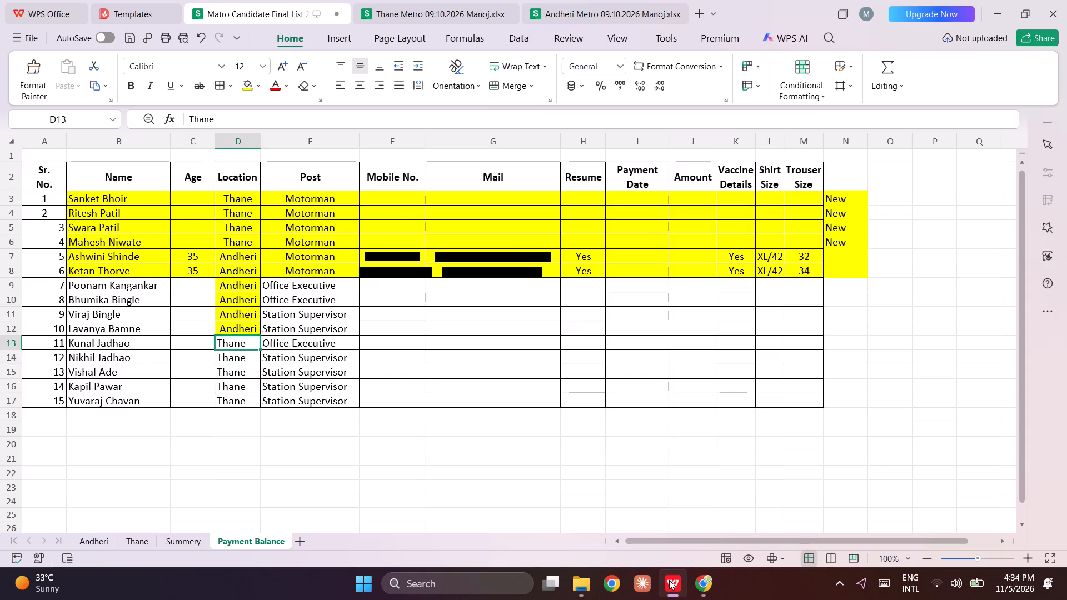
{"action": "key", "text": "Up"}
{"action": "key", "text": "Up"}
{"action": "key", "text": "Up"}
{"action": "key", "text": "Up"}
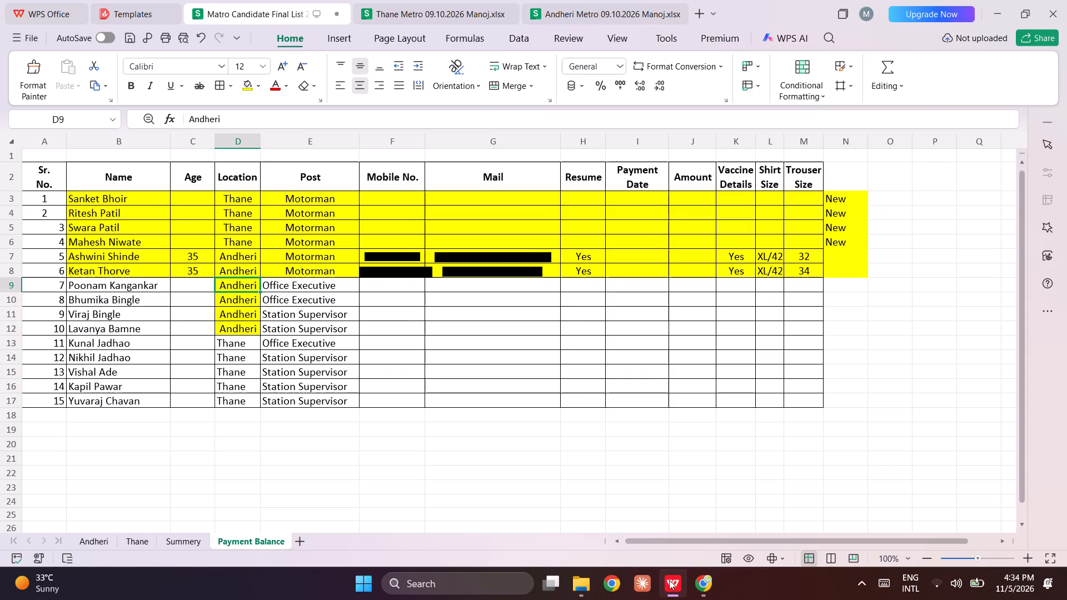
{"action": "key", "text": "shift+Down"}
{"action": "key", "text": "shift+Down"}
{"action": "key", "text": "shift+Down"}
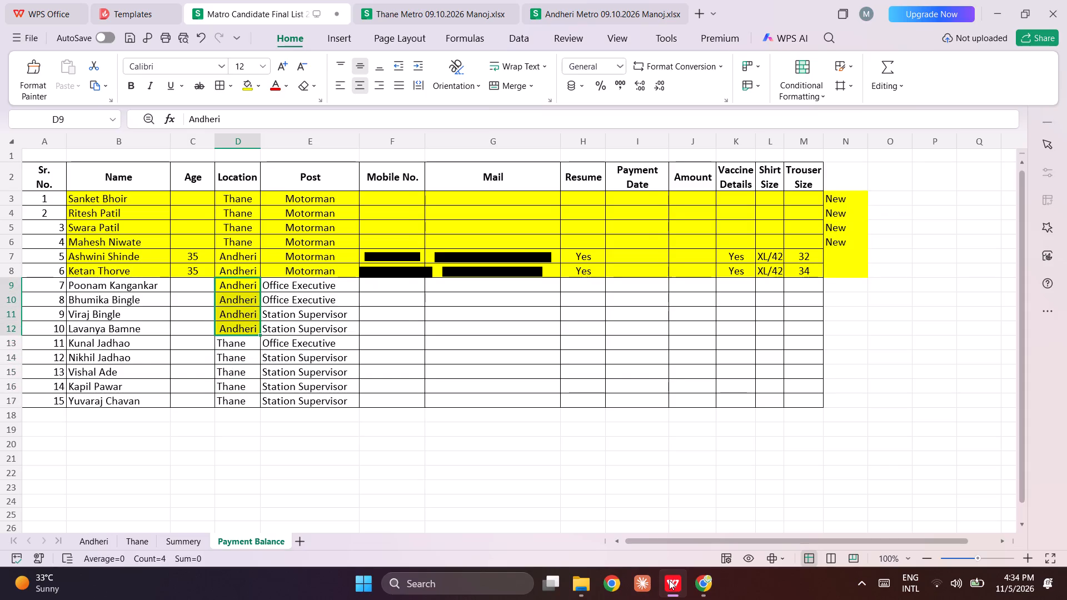
Remove the fill colour from the rows of serial numbers 1 to 10, from the Name column through column N.
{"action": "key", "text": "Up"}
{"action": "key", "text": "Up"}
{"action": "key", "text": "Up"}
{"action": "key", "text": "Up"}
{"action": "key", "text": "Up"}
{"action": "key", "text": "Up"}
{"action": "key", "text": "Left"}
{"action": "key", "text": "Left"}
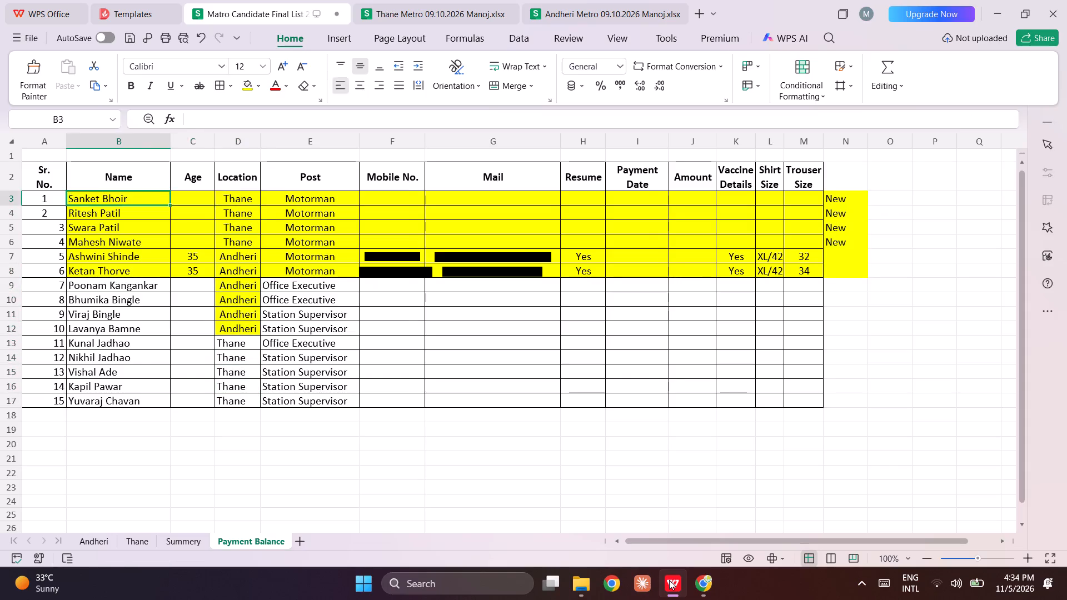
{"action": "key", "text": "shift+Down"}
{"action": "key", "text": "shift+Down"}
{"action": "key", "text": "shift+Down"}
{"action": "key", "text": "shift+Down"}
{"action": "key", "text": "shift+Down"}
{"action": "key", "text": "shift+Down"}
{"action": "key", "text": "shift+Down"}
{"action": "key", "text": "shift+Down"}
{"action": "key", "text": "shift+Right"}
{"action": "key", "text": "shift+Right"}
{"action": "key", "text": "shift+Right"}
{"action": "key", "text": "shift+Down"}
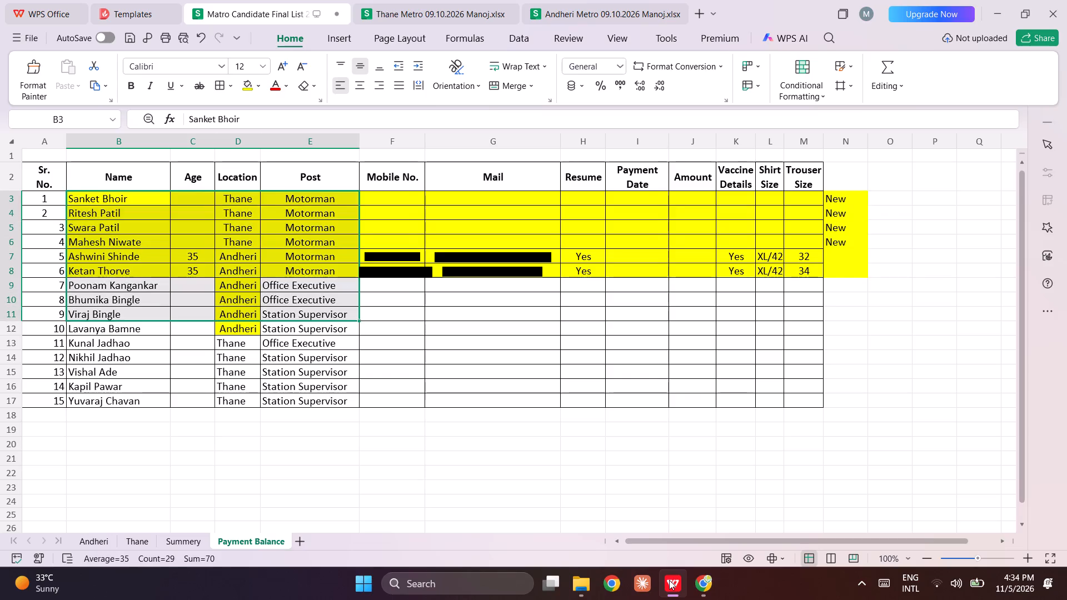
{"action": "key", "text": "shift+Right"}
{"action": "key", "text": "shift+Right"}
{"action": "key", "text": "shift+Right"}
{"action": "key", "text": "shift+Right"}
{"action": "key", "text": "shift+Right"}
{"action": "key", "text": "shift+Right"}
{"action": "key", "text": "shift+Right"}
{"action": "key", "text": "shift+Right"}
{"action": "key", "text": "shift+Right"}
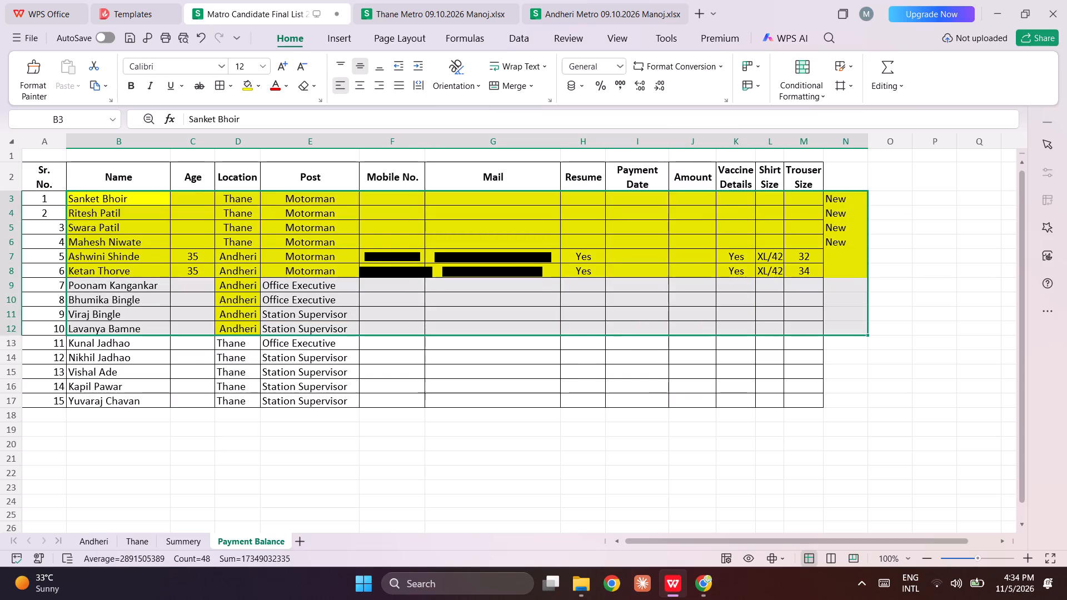
{"action": "left_click", "coordinate": [260, 81]}
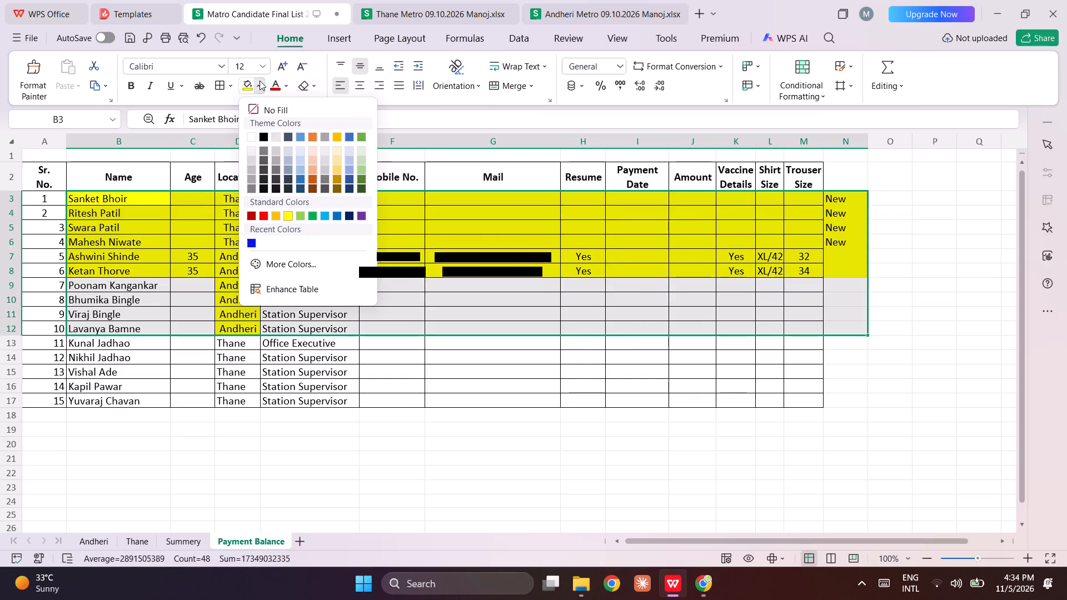
{"action": "left_click", "coordinate": [268, 111]}
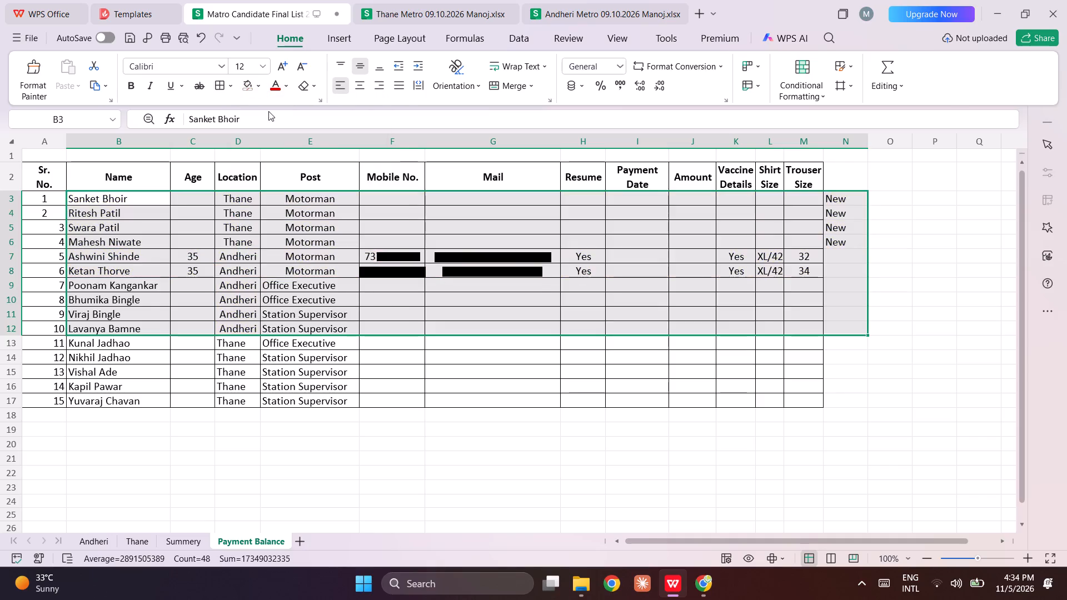
Delete the "New" labels in column N beside serial numbers 1 to 4.
{"action": "key", "text": "Right"}
{"action": "key", "text": "Right"}
{"action": "key", "text": "Right"}
{"action": "key", "text": "Right"}
{"action": "key", "text": "Right"}
{"action": "key", "text": "Right"}
{"action": "key", "text": "Right"}
{"action": "key", "text": "Right"}
{"action": "key", "text": "Right"}
{"action": "key", "text": "Right"}
{"action": "key", "text": "Right"}
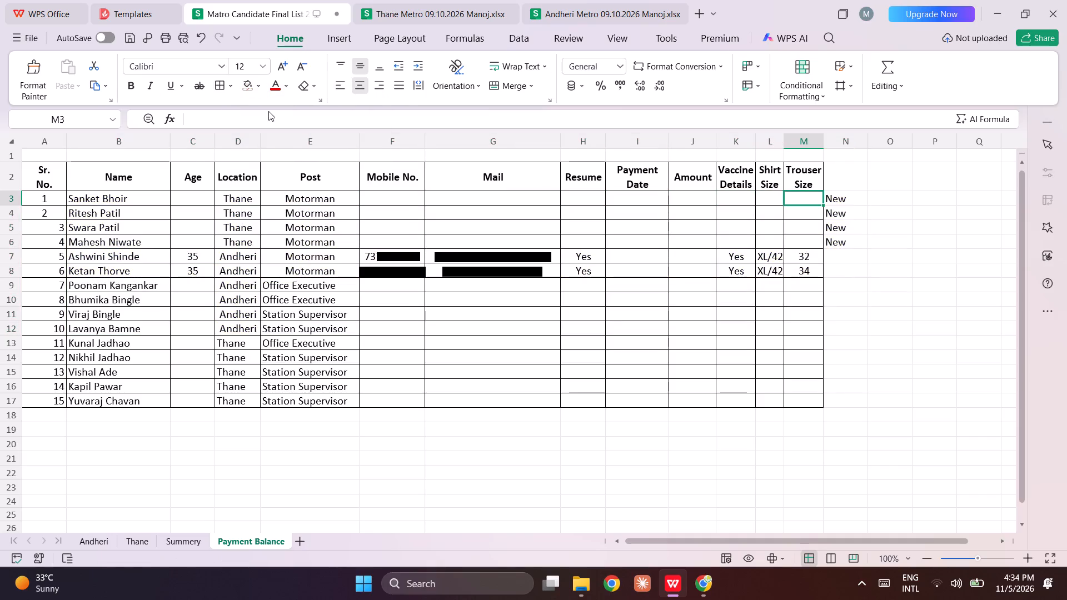
{"action": "key", "text": "Right"}
{"action": "key", "text": "shift+Down"}
{"action": "key", "text": "shift+Down"}
{"action": "key", "text": "shift+Down"}
{"action": "key", "text": "shift+Down"}
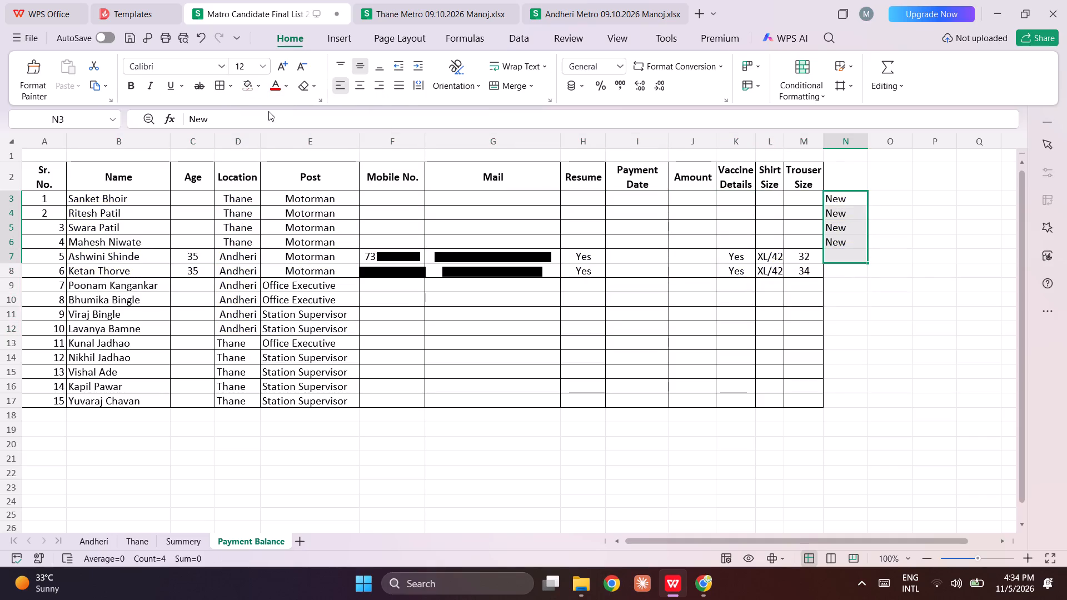
{"action": "key", "text": "Delete"}
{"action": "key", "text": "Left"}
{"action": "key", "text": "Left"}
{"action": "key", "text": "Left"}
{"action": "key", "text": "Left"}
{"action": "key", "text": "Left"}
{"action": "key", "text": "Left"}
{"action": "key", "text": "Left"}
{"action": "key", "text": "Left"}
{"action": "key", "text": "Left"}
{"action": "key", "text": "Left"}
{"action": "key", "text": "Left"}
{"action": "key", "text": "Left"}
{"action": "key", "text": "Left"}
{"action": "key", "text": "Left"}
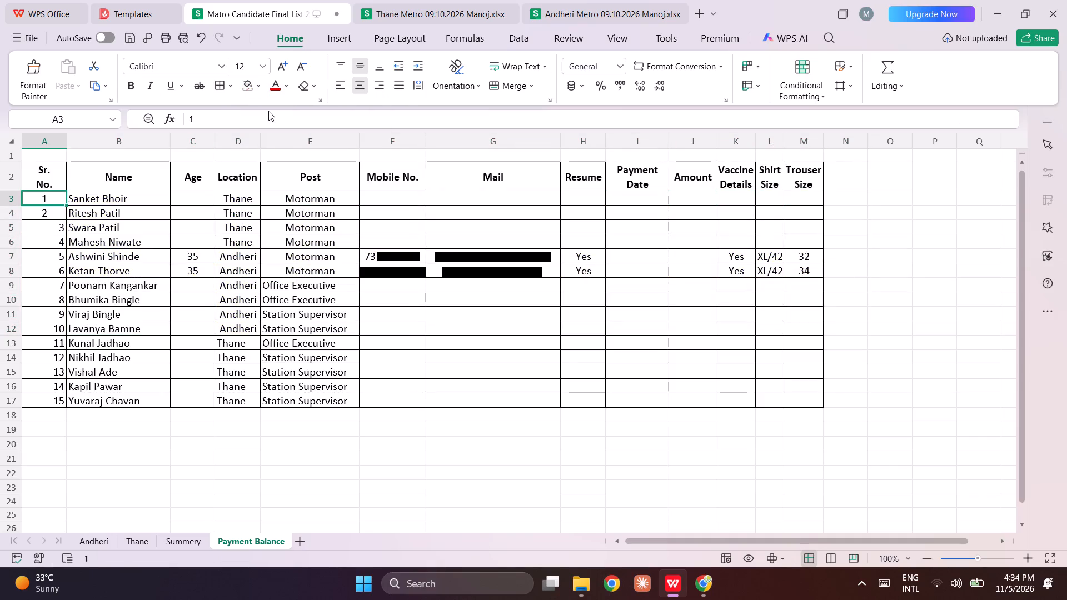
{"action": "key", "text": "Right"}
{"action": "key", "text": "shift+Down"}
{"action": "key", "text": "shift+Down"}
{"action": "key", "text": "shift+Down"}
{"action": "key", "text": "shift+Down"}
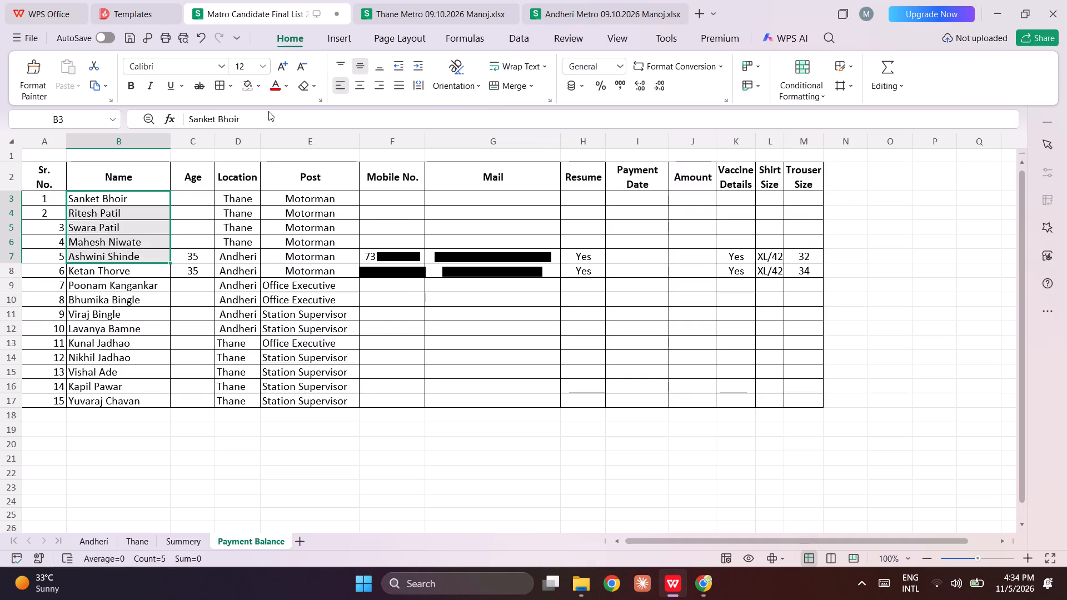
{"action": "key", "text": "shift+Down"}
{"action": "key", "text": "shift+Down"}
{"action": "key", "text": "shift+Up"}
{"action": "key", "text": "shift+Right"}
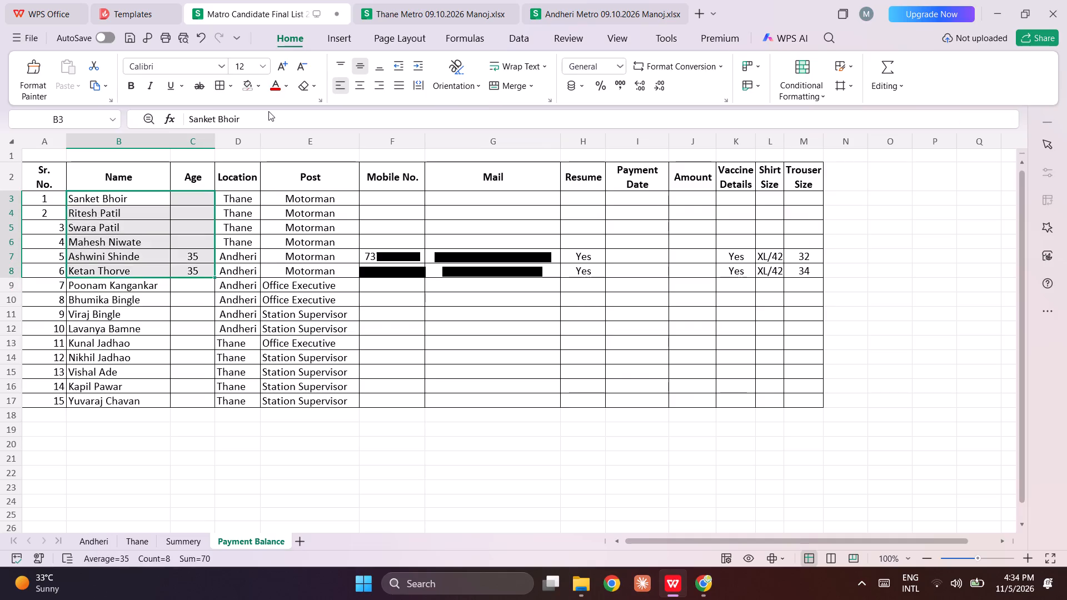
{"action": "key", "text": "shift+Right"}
Set the font colour of the Motorman posts for serial numbers 1 to 6 to red.
{"action": "key", "text": "Right"}
{"action": "key", "text": "Right"}
{"action": "key", "text": "Right"}
{"action": "key", "text": "shift+Down"}
{"action": "key", "text": "shift+Down"}
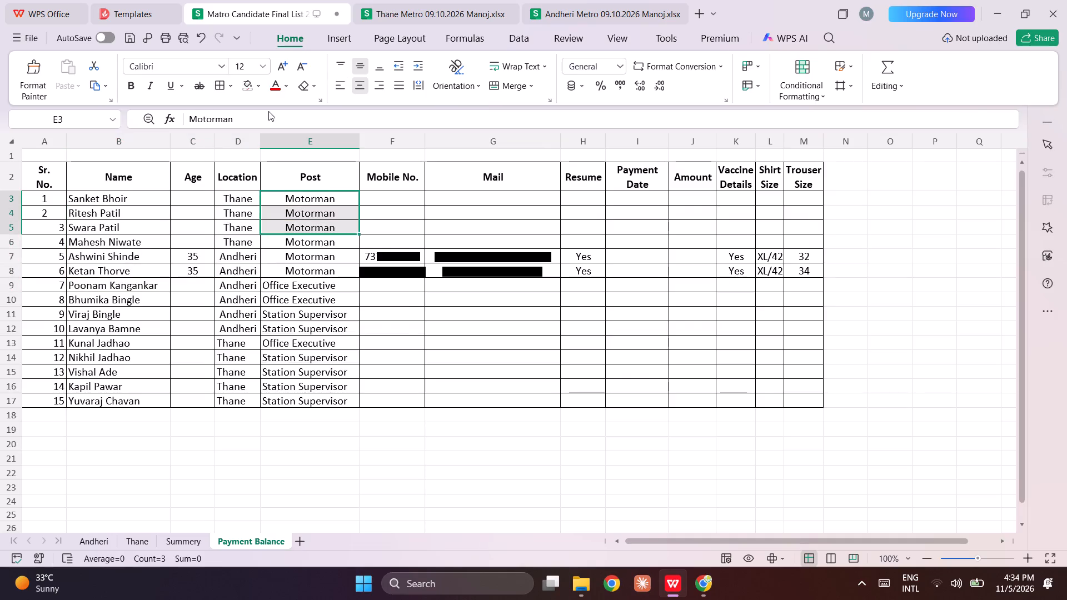
{"action": "key", "text": "shift+Down"}
{"action": "key", "text": "shift+Down"}
{"action": "key", "text": "shift+Down"}
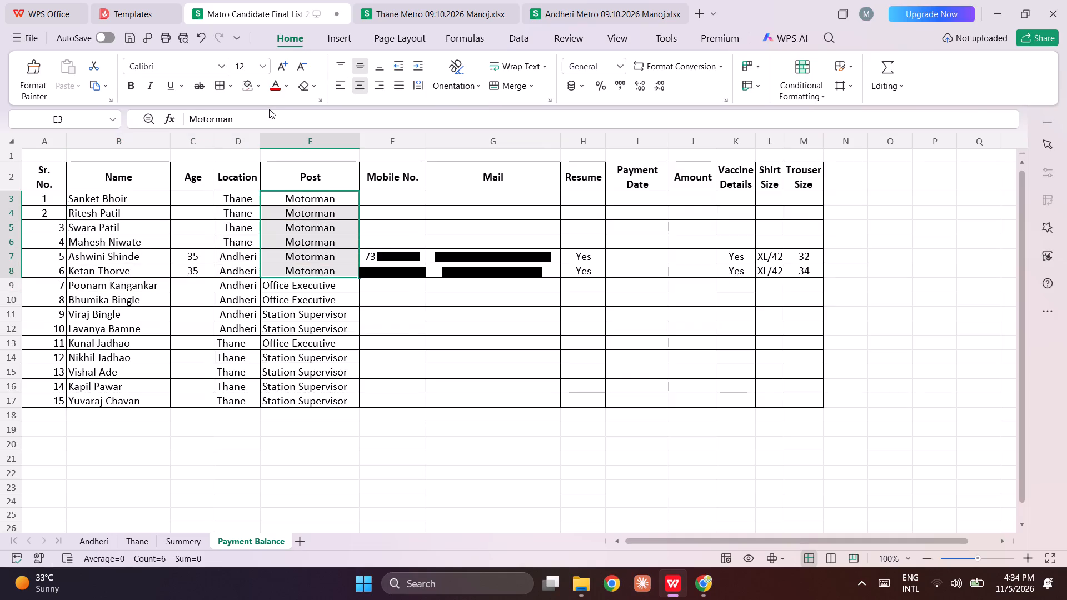
{"action": "left_click", "coordinate": [278, 83]}
Set the font colour of the Office Executive posts for serial numbers 7 and 8 to the recently used blue.
{"action": "key", "text": "Down"}
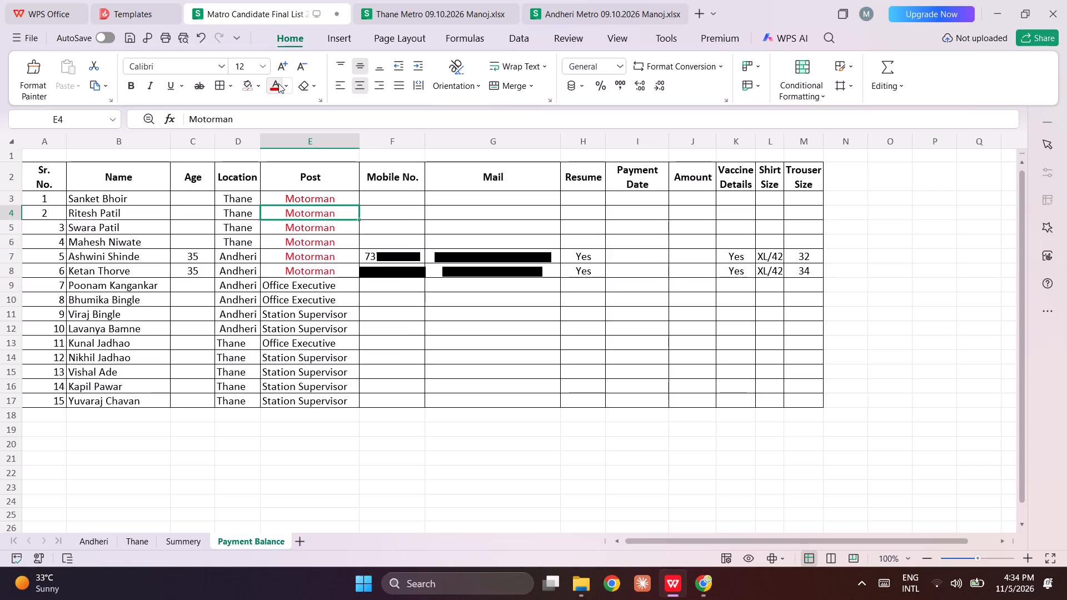
{"action": "key", "text": "Down"}
{"action": "key", "text": "Down"}
{"action": "key", "text": "Down"}
{"action": "key", "text": "Down"}
{"action": "key", "text": "Down"}
{"action": "key", "text": "shift+Down"}
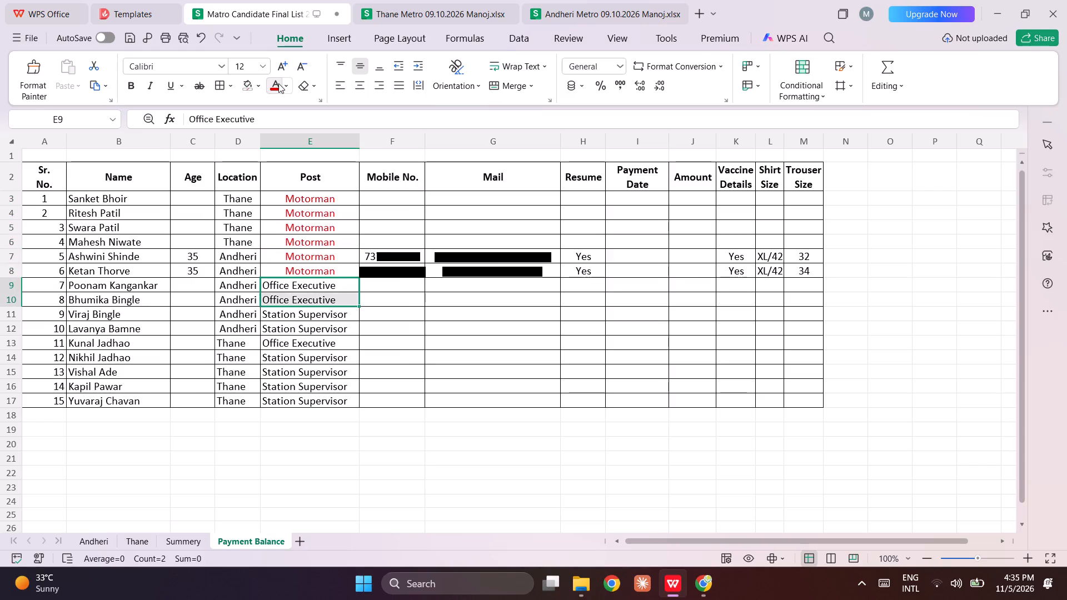
{"action": "left_click", "coordinate": [290, 87]}
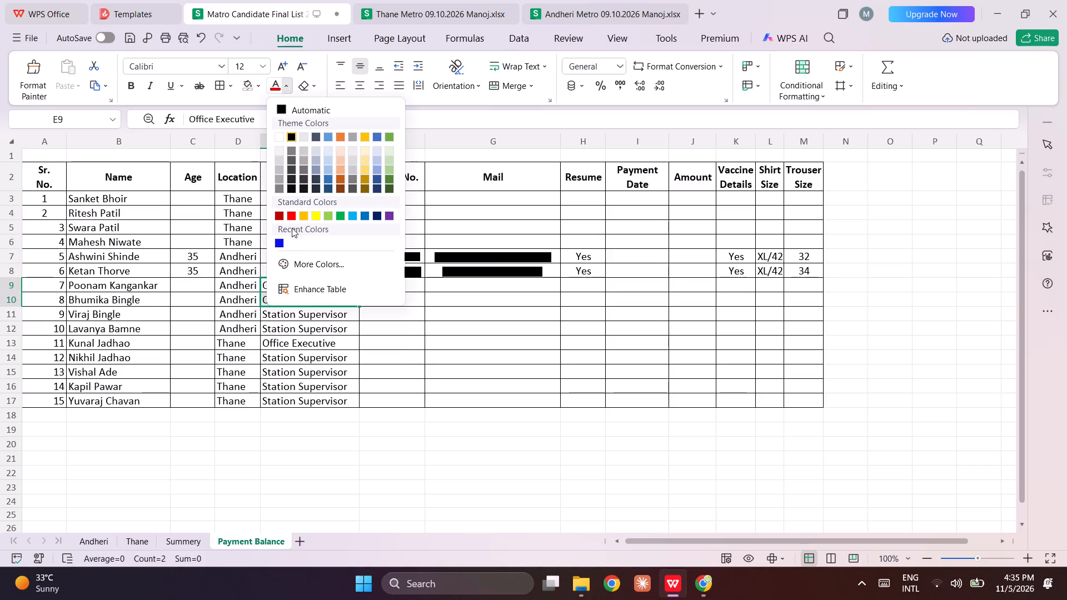
{"action": "right_click", "coordinate": [281, 246]}
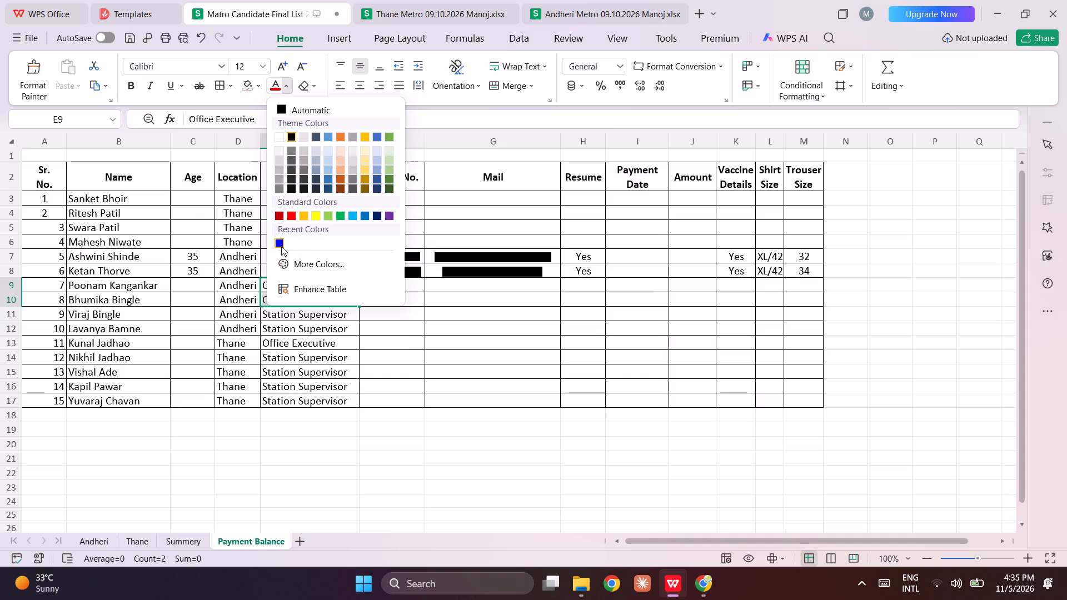
{"action": "left_click", "coordinate": [281, 246]}
Copy the blue Office Executive post from serial number 7 to the Post cell of serial number 11.
{"action": "key", "text": "Down"}
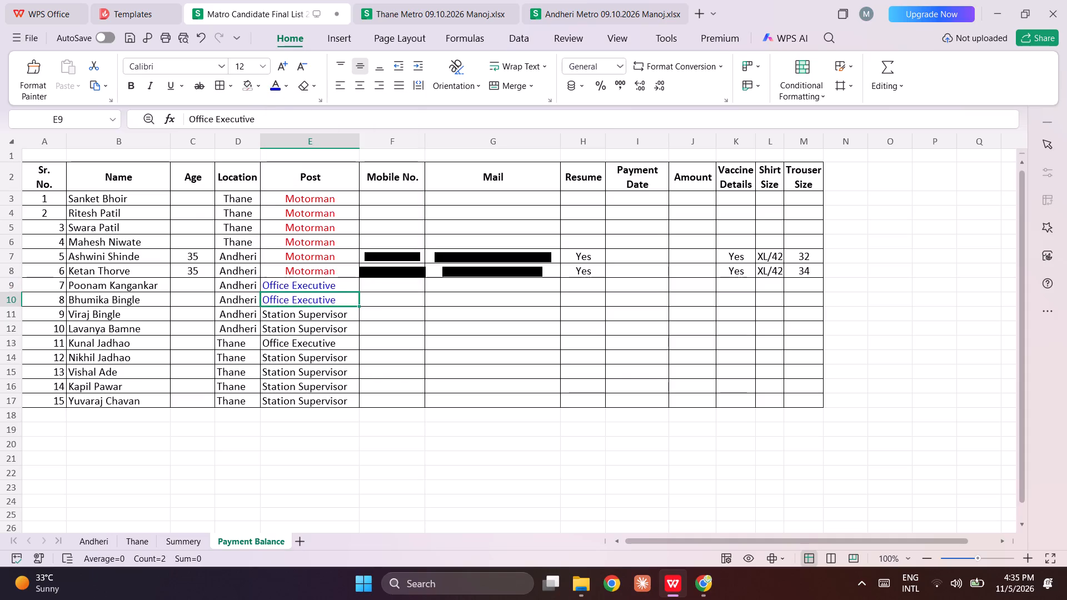
{"action": "key", "text": "Up"}
{"action": "key", "text": "ctrl+c"}
{"action": "key", "text": "Down"}
{"action": "key", "text": "Down"}
{"action": "key", "text": "Down"}
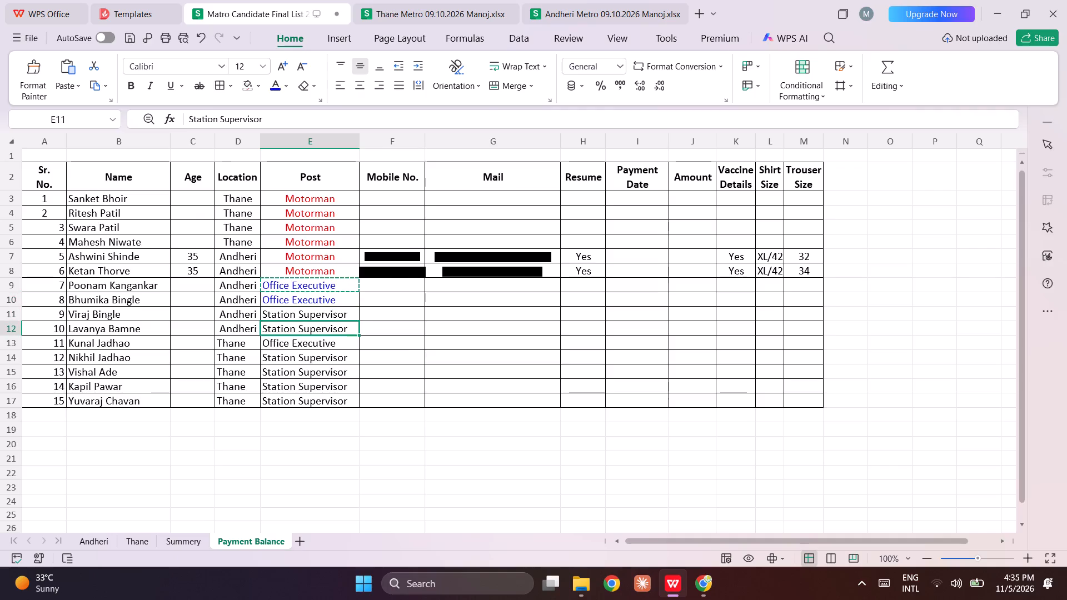
{"action": "key", "text": "Down"}
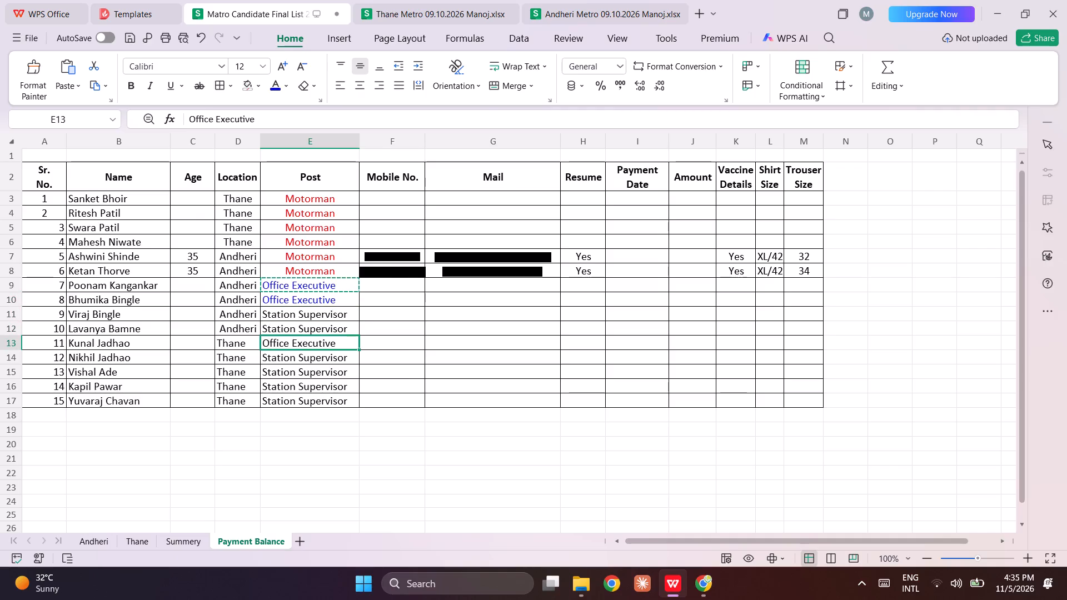
{"action": "key", "text": "ctrl+v"}
Set the font colour of the Station Supervisor posts for serial numbers 9 and 10 to a darker lime green.
{"action": "key", "text": "Up"}
{"action": "key", "text": "Up"}
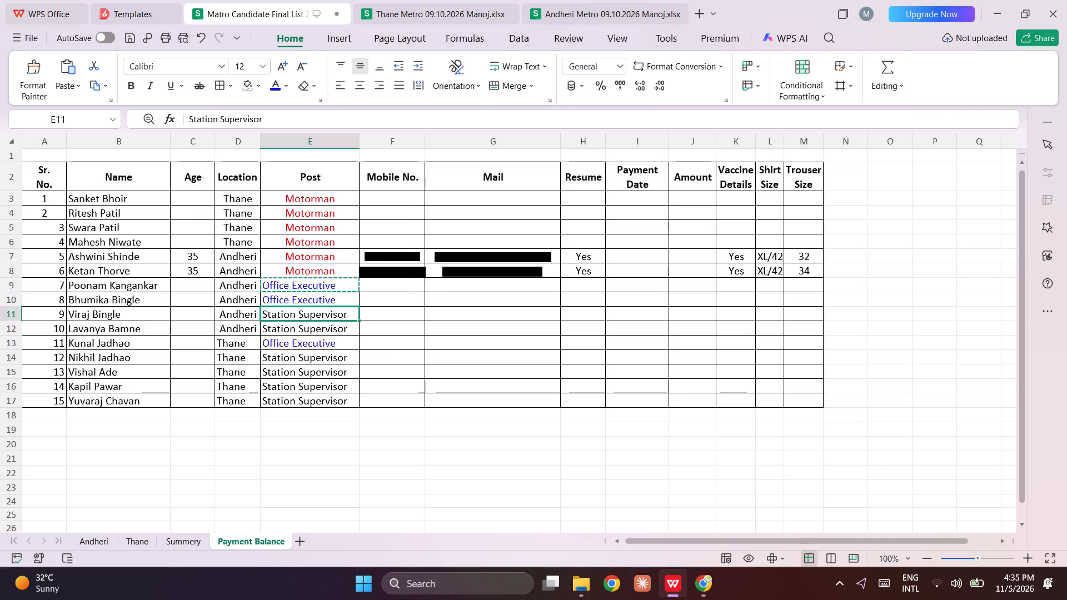
{"action": "key", "text": "shift+Down"}
{"action": "key", "text": "shift+Down"}
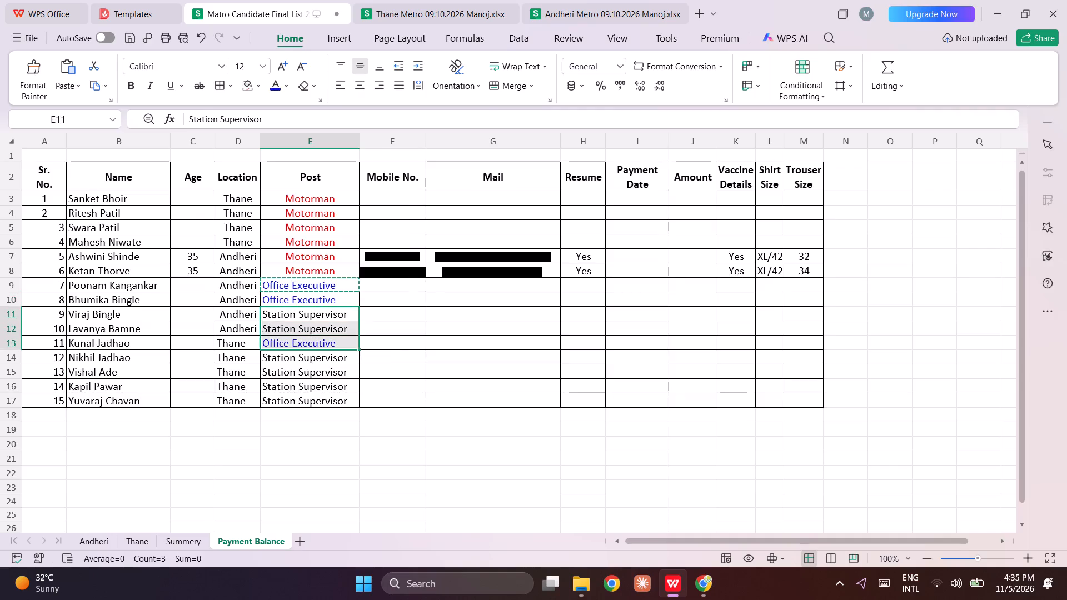
{"action": "key", "text": "shift+Up"}
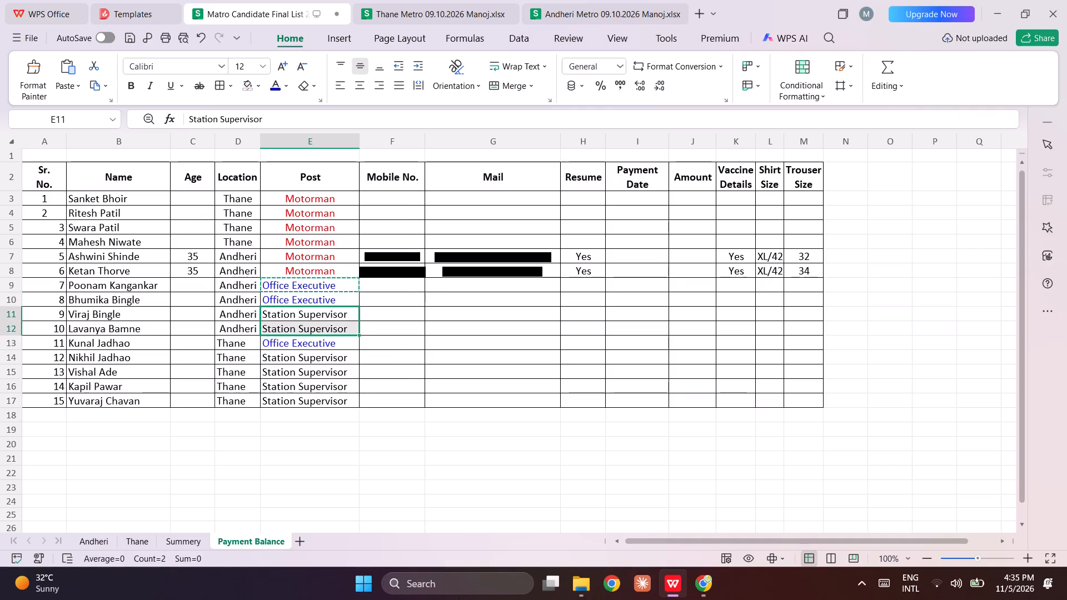
{"action": "left_click", "coordinate": [287, 91]}
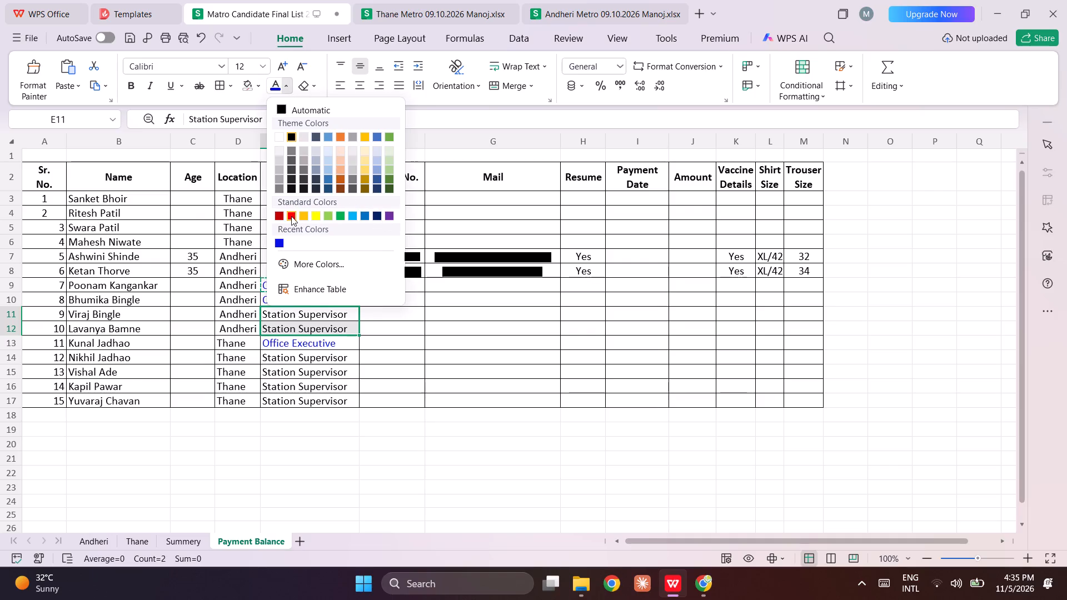
{"action": "left_click", "coordinate": [315, 217]}
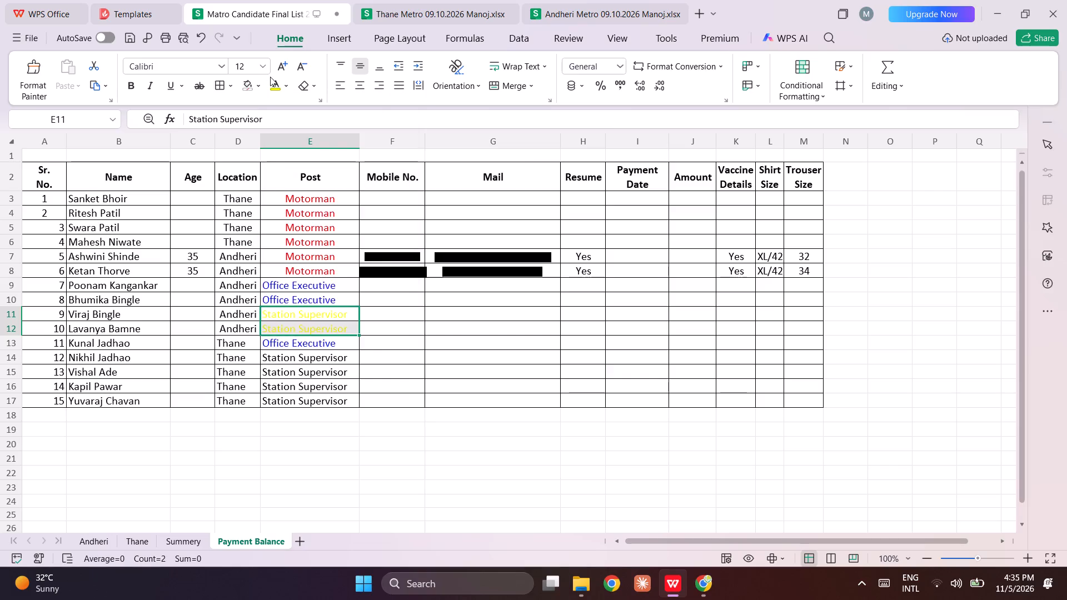
{"action": "left_click", "coordinate": [287, 88]}
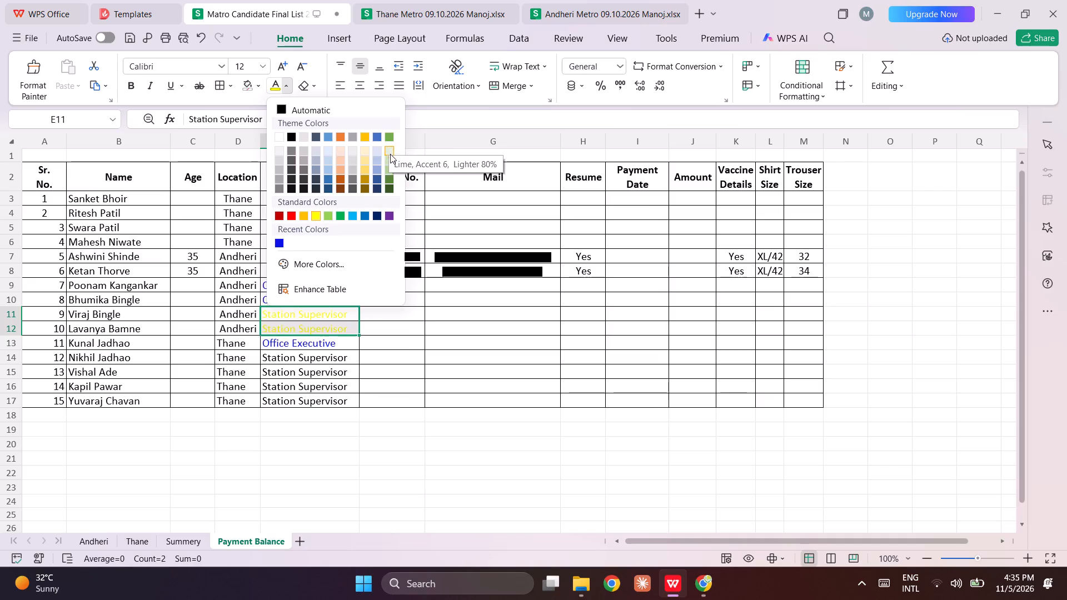
{"action": "left_click", "coordinate": [391, 181]}
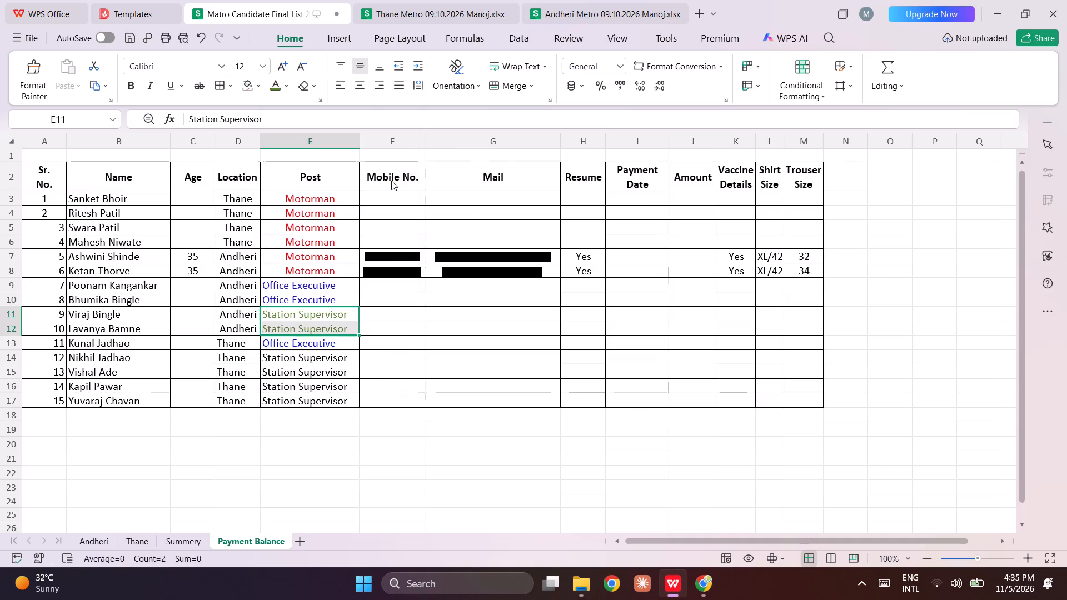
Set the font colour of the Station Supervisor posts for serial numbers 12 to 15 to the same darker lime green.
{"action": "left_click", "coordinate": [309, 361]}
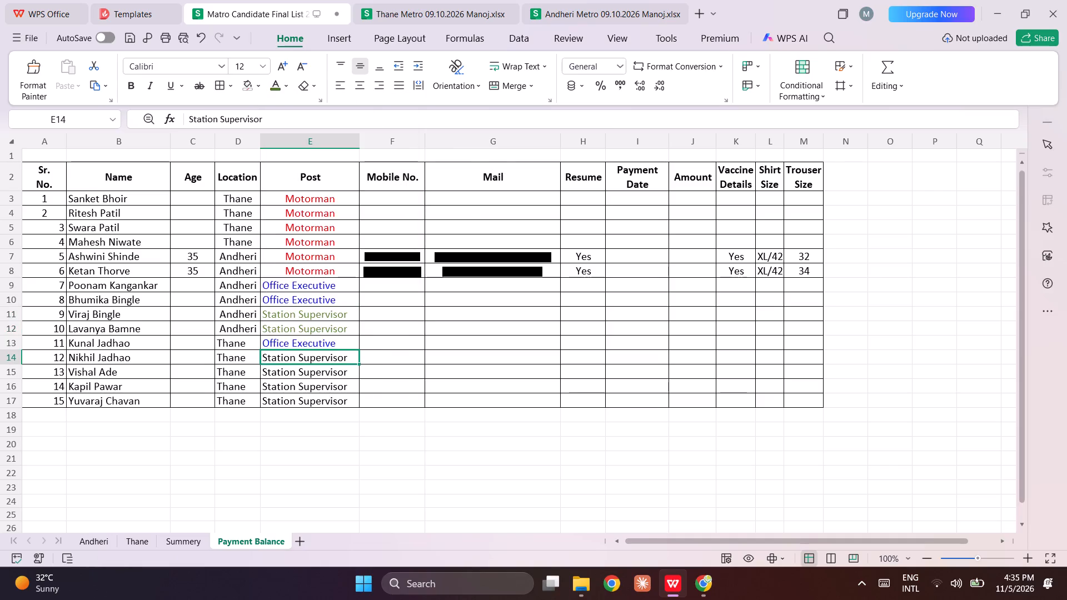
{"action": "key", "text": "shift+Down"}
{"action": "key", "text": "shift+Down"}
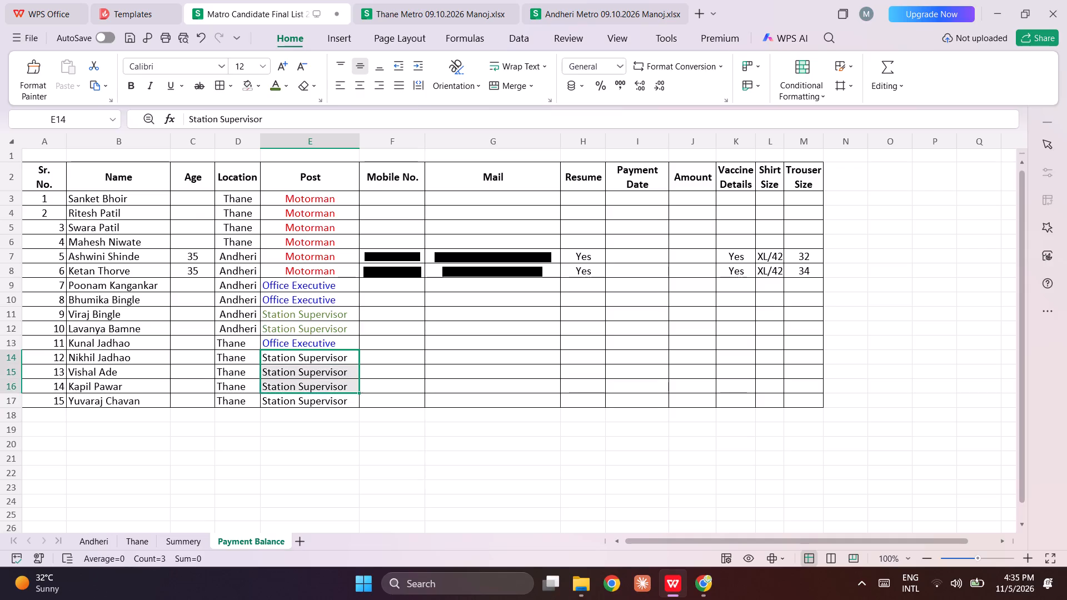
{"action": "key", "text": "shift+Down"}
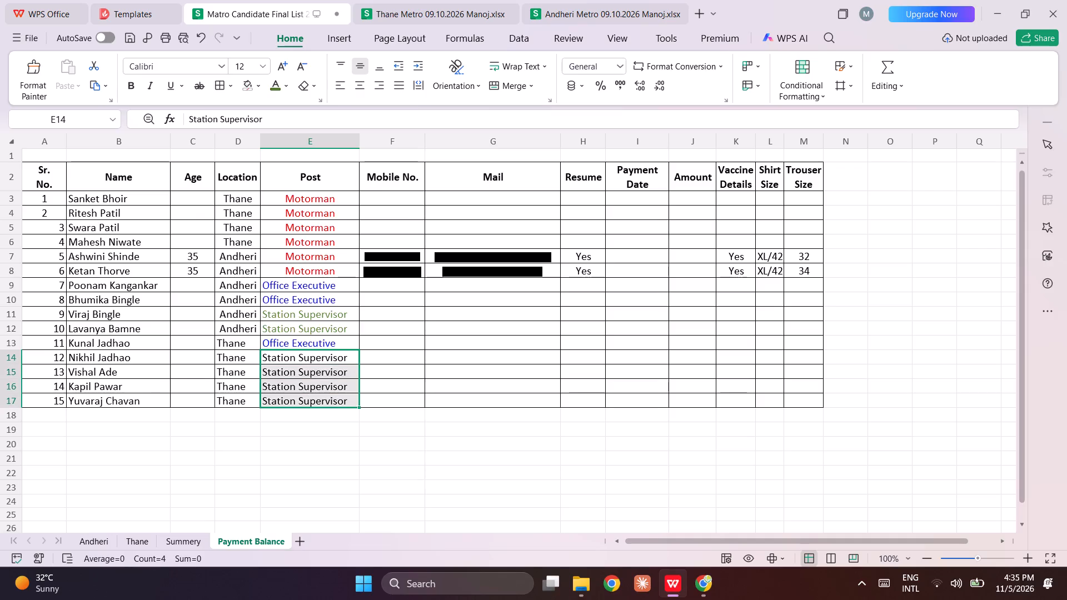
{"action": "left_click", "coordinate": [272, 86]}
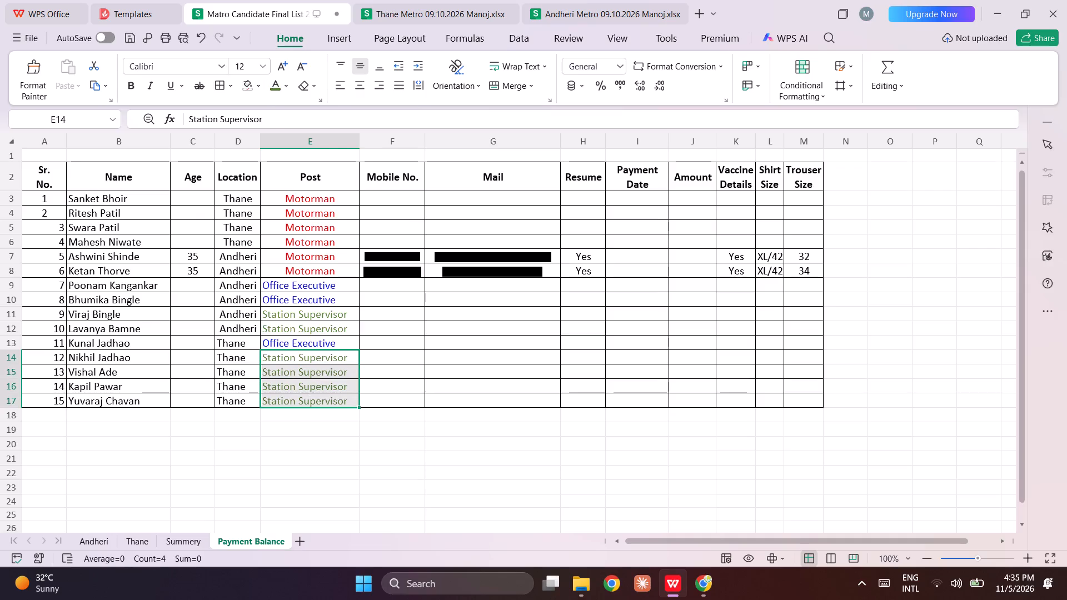
Apply the darker lime green font colour to the full table rows of serial numbers 12 to 15, from Sr. No. to Trouser Size.
{"action": "key", "text": "Left"}
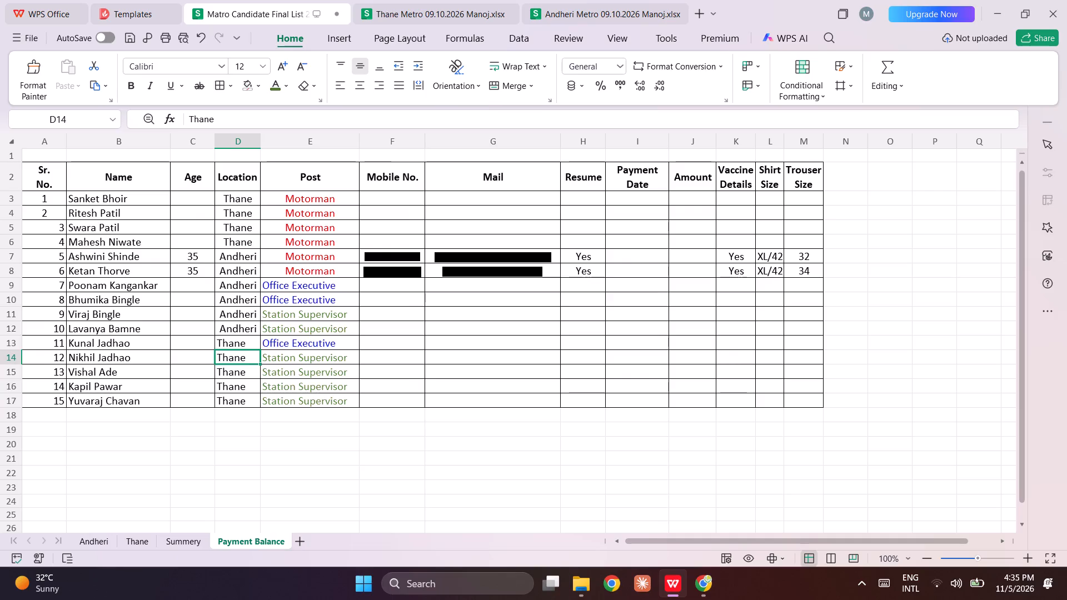
{"action": "key", "text": "Up"}
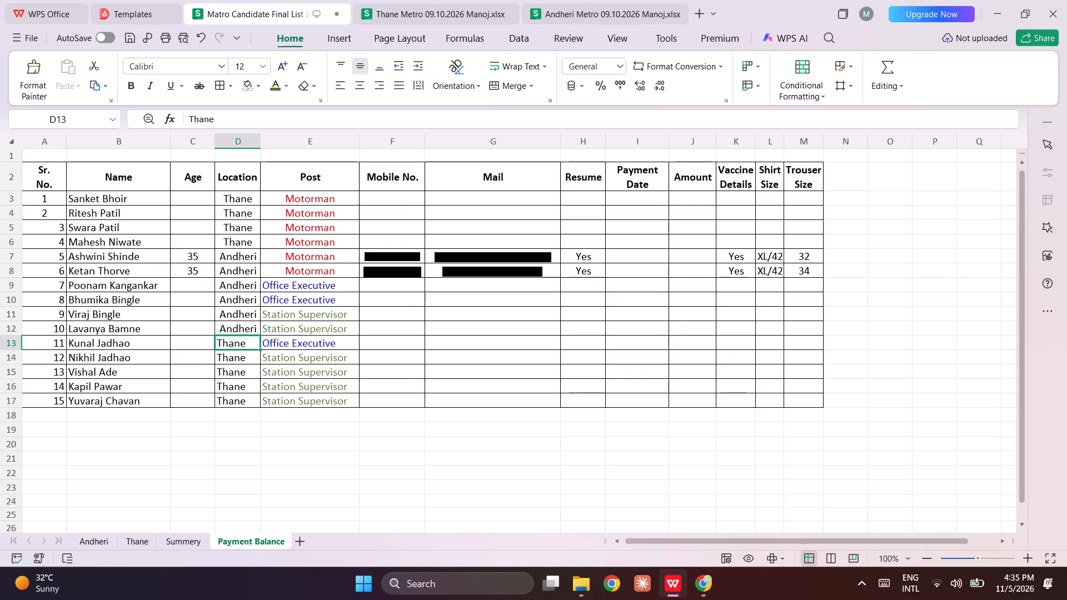
{"action": "key", "text": "Down"}
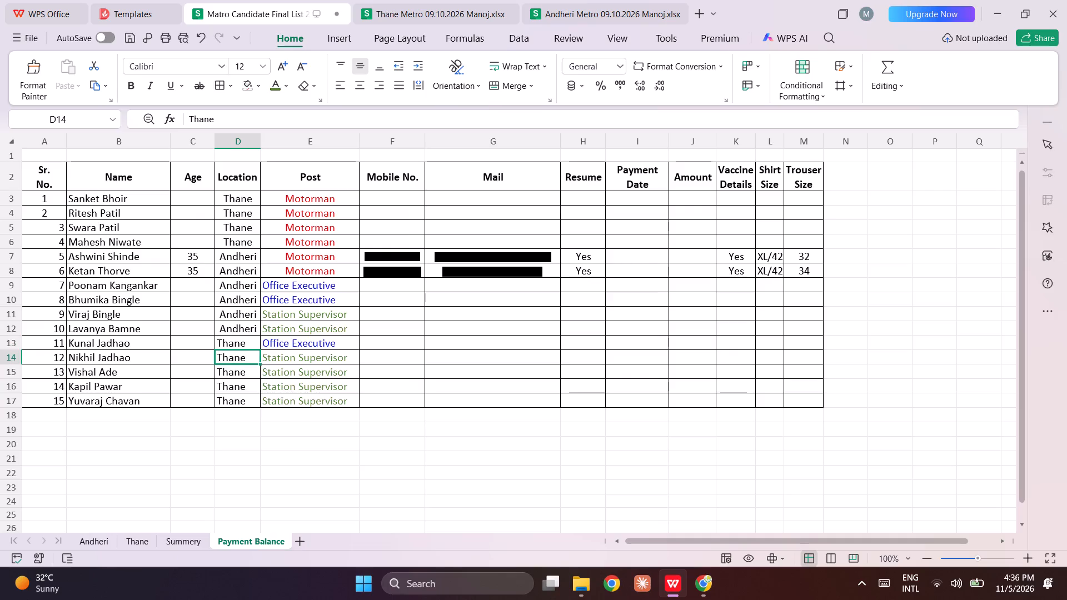
{"action": "key", "text": "Left"}
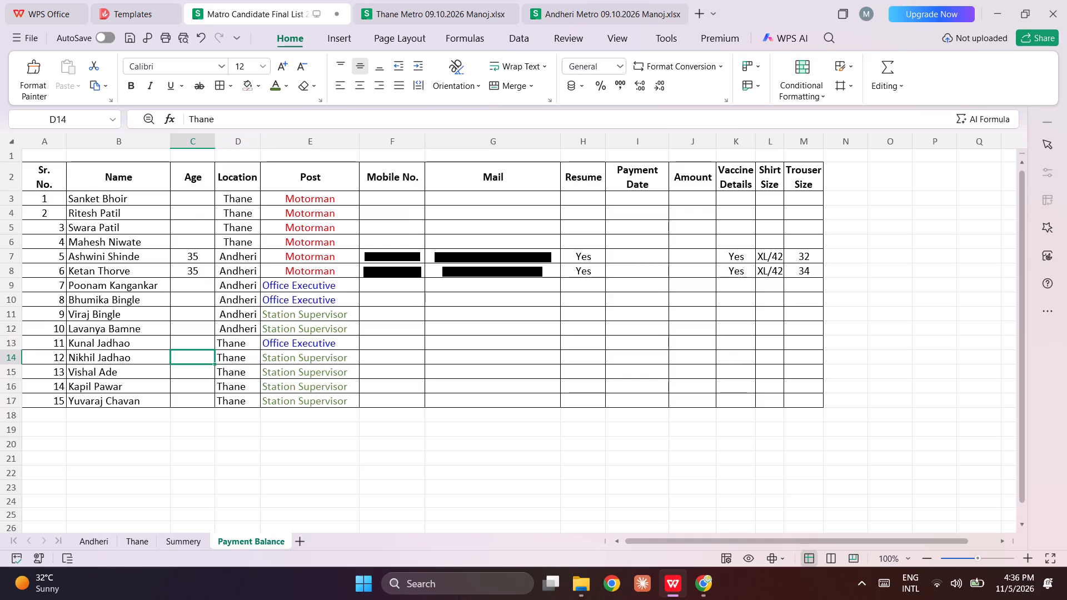
{"action": "key", "text": "Left"}
{"action": "key", "text": "Left"}
{"action": "key", "text": "shift+Down"}
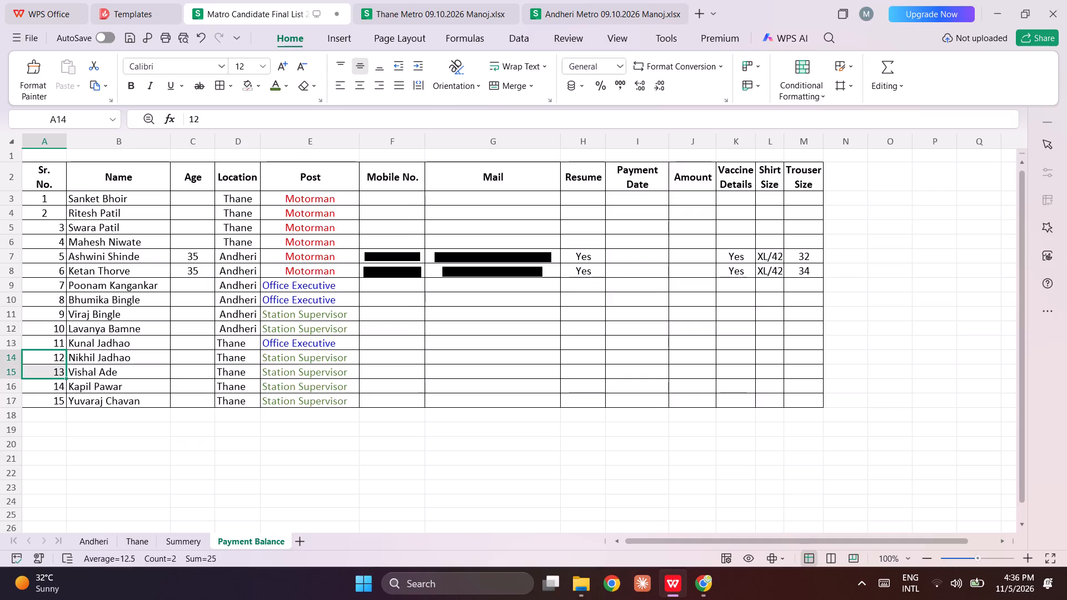
{"action": "key", "text": "shift+Down"}
{"action": "key", "text": "shift+Down"}
{"action": "key", "text": "shift+Right"}
{"action": "key", "text": "shift+Right"}
{"action": "key", "text": "shift+Right"}
{"action": "key", "text": "shift+Right"}
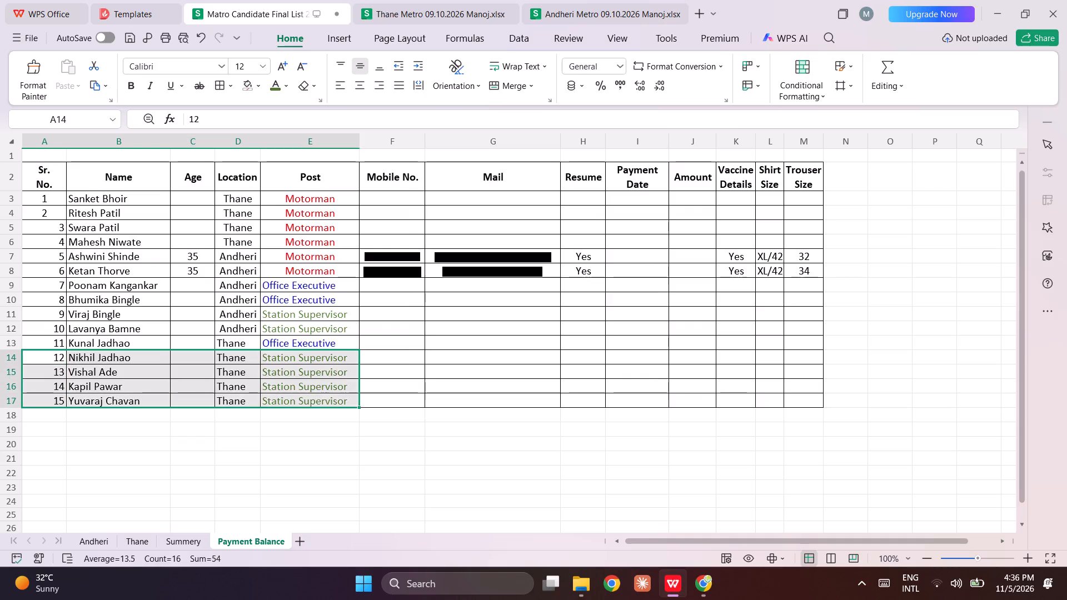
{"action": "key", "text": "shift+Right"}
{"action": "key", "text": "shift+Right"}
{"action": "key", "text": "shift+Right"}
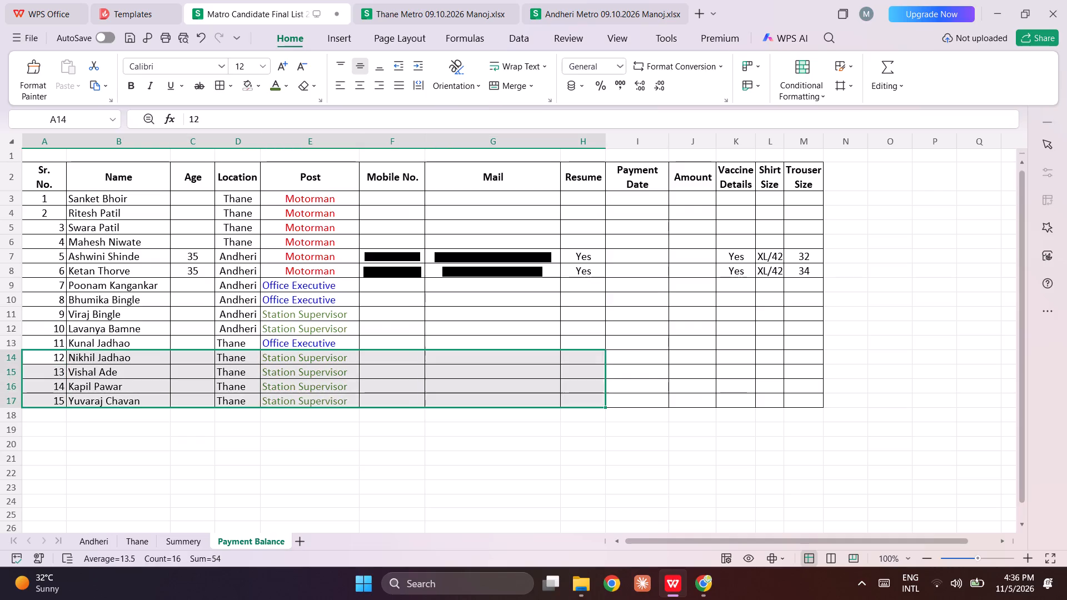
{"action": "key", "text": "shift+Right"}
{"action": "key", "text": "shift+Right"}
{"action": "key", "text": "shift+Right"}
{"action": "key", "text": "shift+Right"}
{"action": "key", "text": "shift+Right"}
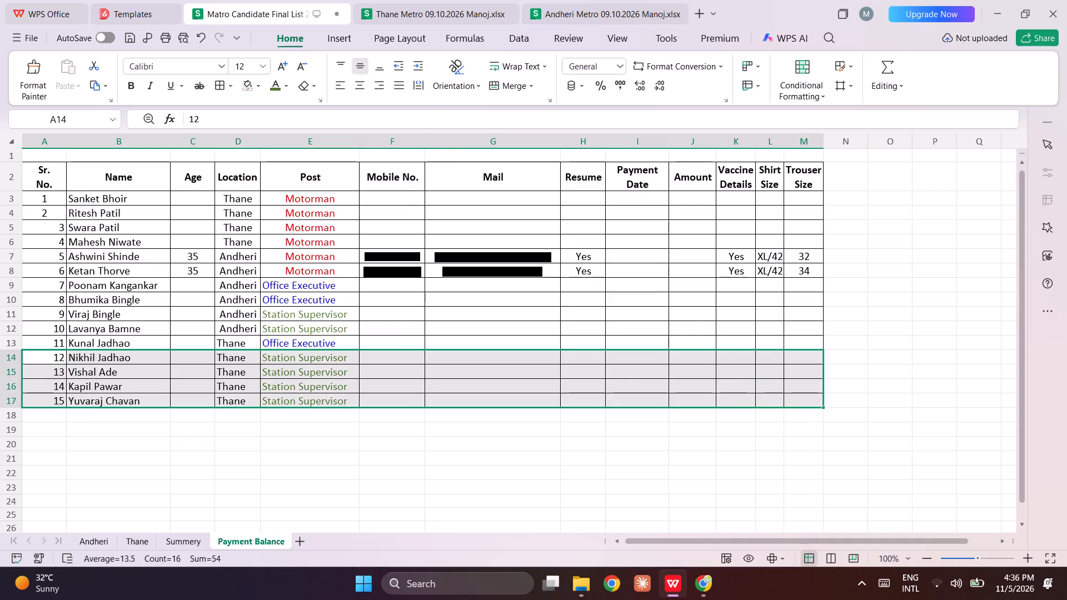
{"action": "left_click", "coordinate": [272, 86]}
Set the font colour of the full table row for serial number 11 to the recently used blue.
{"action": "key", "text": "Up"}
{"action": "key", "text": "Up"}
{"action": "key", "text": "Down"}
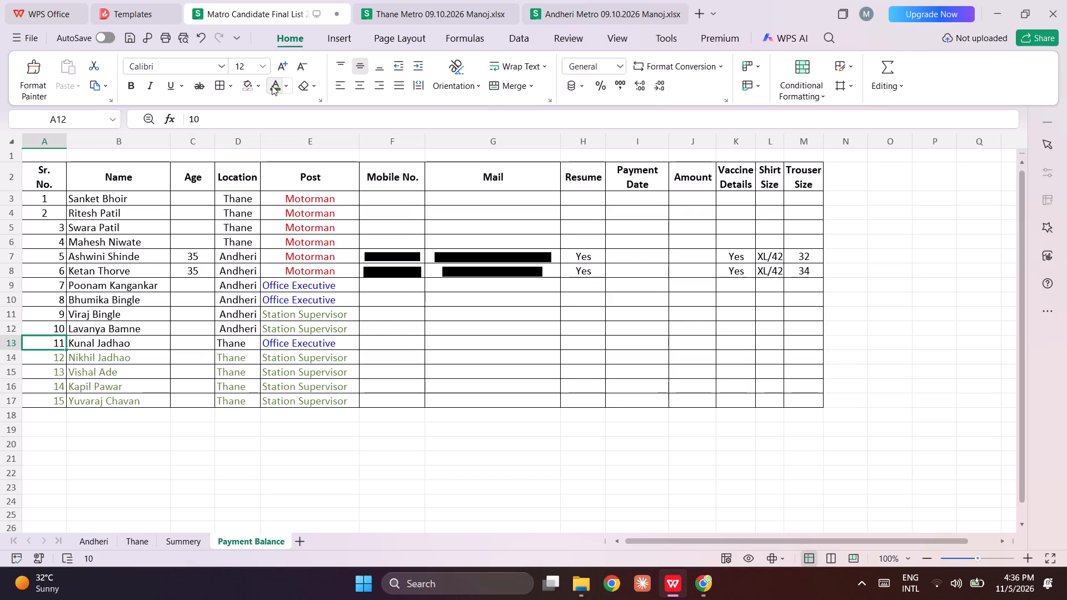
{"action": "key", "text": "shift+Right"}
{"action": "key", "text": "shift+Right"}
{"action": "key", "text": "shift+Right"}
{"action": "key", "text": "shift+Right"}
{"action": "key", "text": "shift+Right"}
{"action": "key", "text": "shift+Right"}
{"action": "key", "text": "shift+Right"}
{"action": "key", "text": "shift+Right"}
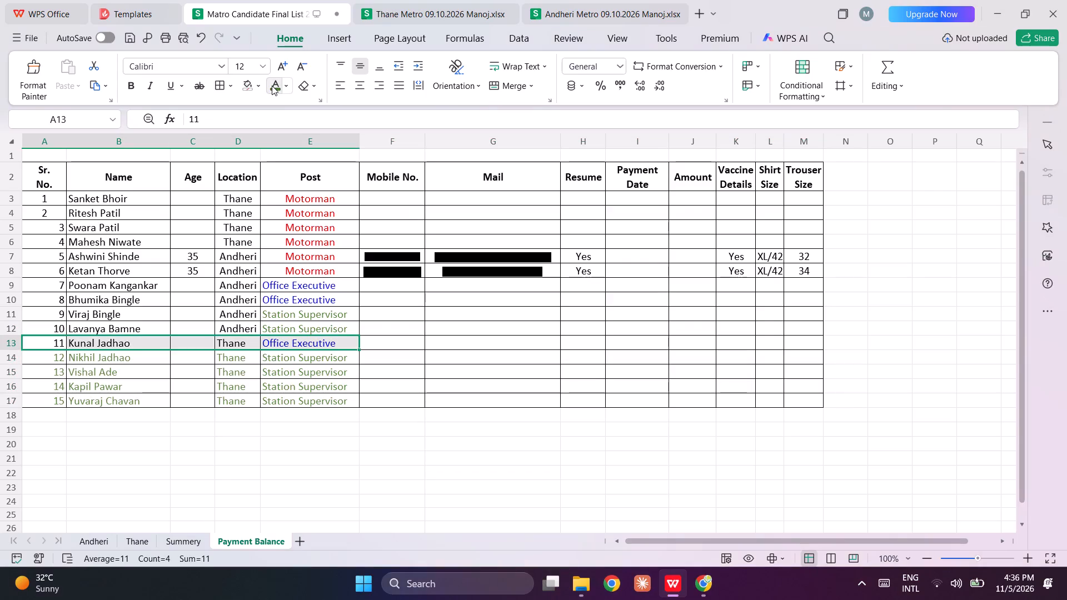
{"action": "key", "text": "shift+Right"}
{"action": "key", "text": "shift+Right"}
{"action": "key", "text": "shift+Right"}
{"action": "key", "text": "shift+Right"}
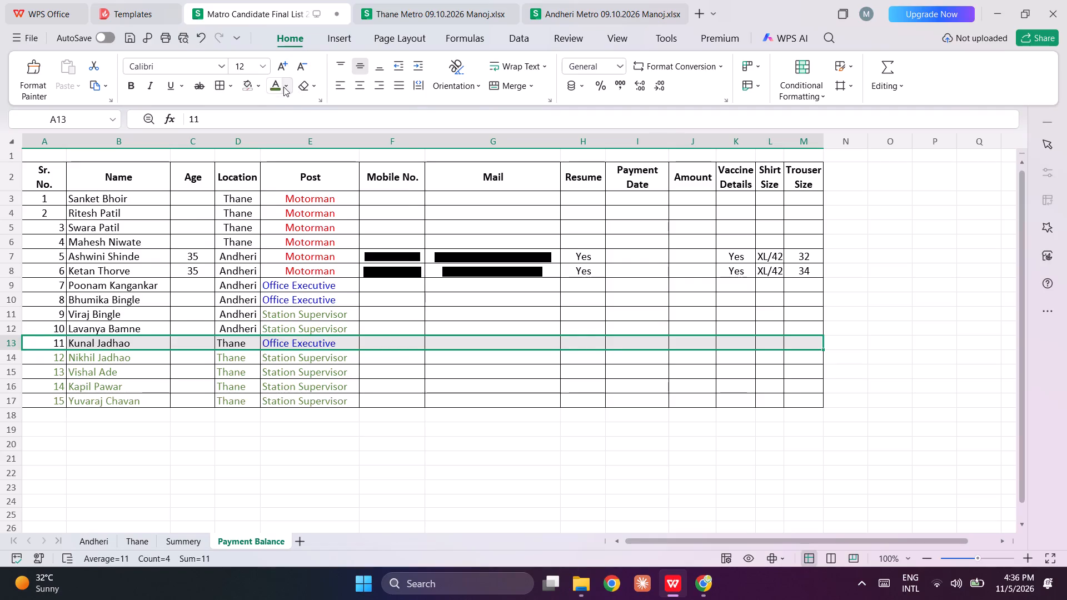
{"action": "left_click", "coordinate": [283, 87]}
{"action": "left_click", "coordinate": [277, 244]}
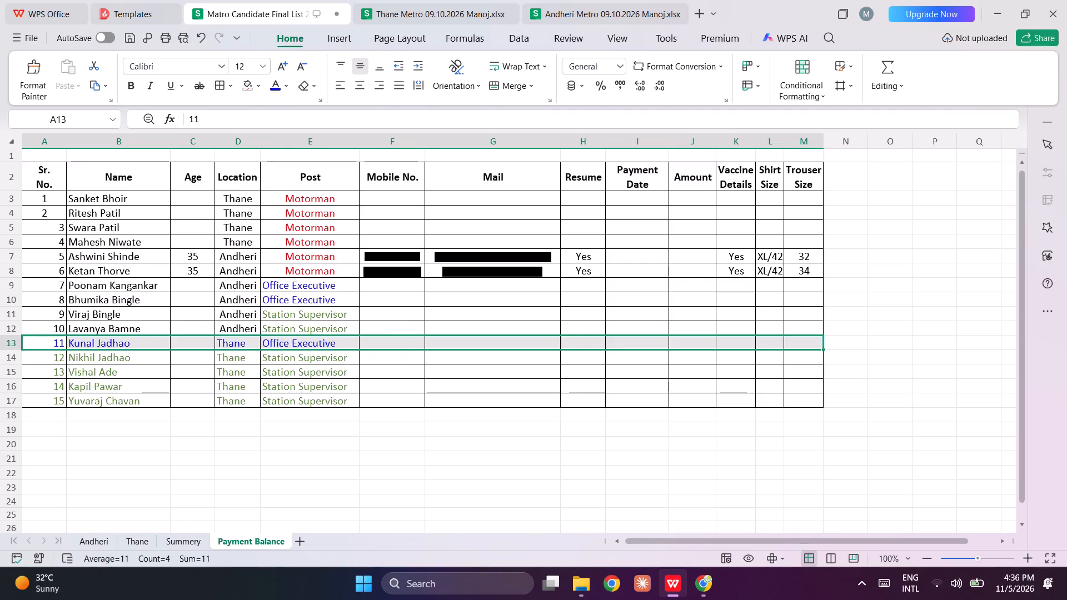
Apply the same blue font colour to the full table rows of serial numbers 7 and 8.
{"action": "key", "text": "Up"}
{"action": "key", "text": "Up"}
{"action": "key", "text": "Up"}
{"action": "key", "text": "Up"}
{"action": "key", "text": "shift+Down"}
{"action": "key", "text": "shift+Right"}
{"action": "key", "text": "shift+Right"}
{"action": "key", "text": "shift+Right"}
{"action": "key", "text": "shift+Right"}
{"action": "key", "text": "shift+Right"}
{"action": "key", "text": "shift+Right"}
{"action": "key", "text": "shift+Right"}
{"action": "key", "text": "shift+Right"}
{"action": "key", "text": "shift+Right"}
{"action": "key", "text": "shift+Right"}
{"action": "key", "text": "shift+Right"}
{"action": "key", "text": "shift+Right"}
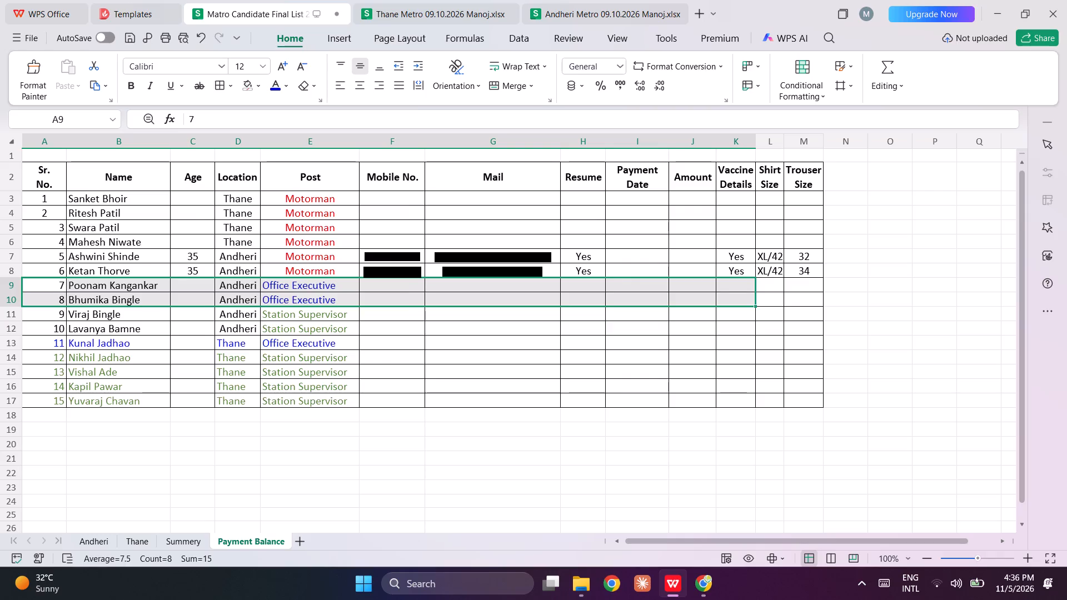
{"action": "left_click", "coordinate": [276, 89]}
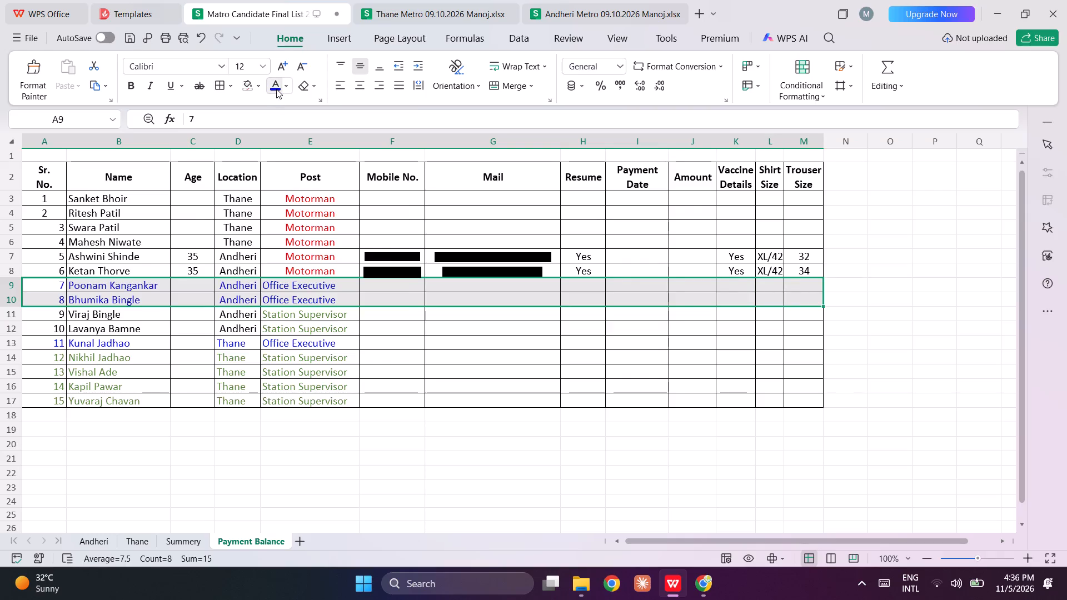
{"action": "key", "text": "Down"}
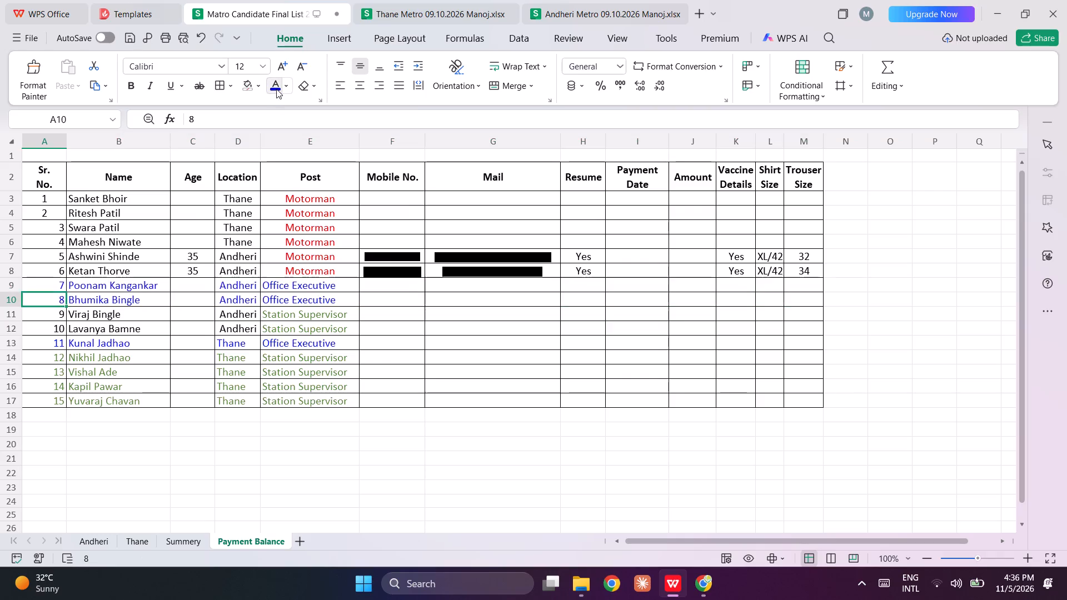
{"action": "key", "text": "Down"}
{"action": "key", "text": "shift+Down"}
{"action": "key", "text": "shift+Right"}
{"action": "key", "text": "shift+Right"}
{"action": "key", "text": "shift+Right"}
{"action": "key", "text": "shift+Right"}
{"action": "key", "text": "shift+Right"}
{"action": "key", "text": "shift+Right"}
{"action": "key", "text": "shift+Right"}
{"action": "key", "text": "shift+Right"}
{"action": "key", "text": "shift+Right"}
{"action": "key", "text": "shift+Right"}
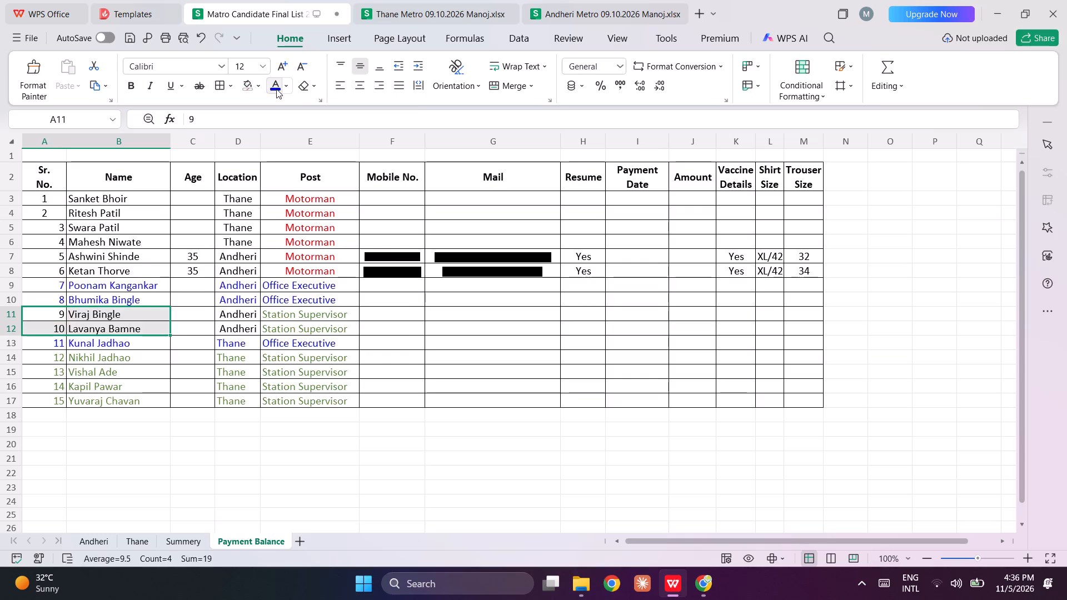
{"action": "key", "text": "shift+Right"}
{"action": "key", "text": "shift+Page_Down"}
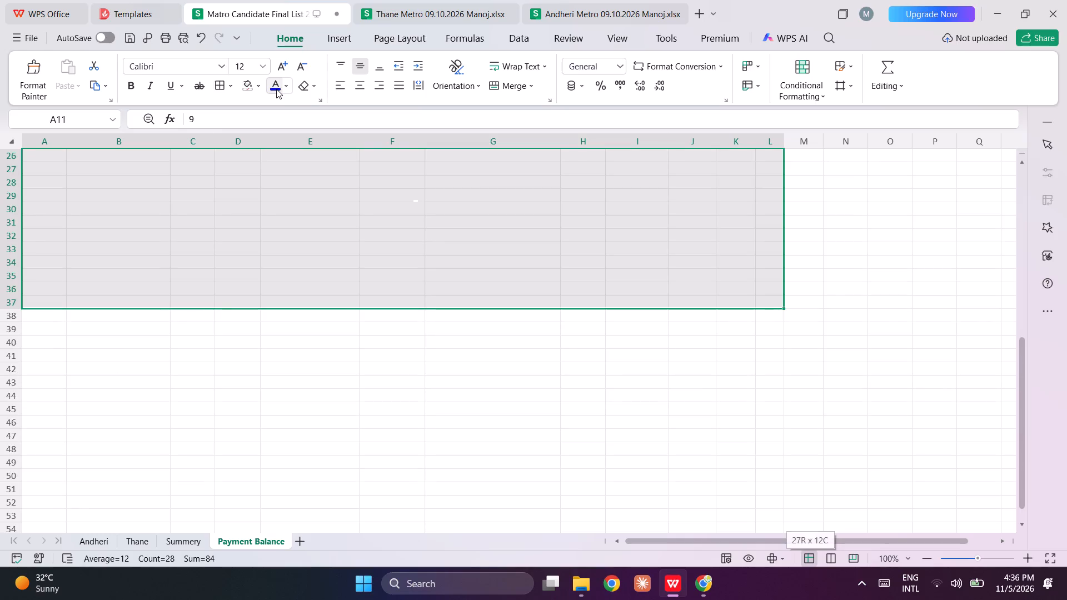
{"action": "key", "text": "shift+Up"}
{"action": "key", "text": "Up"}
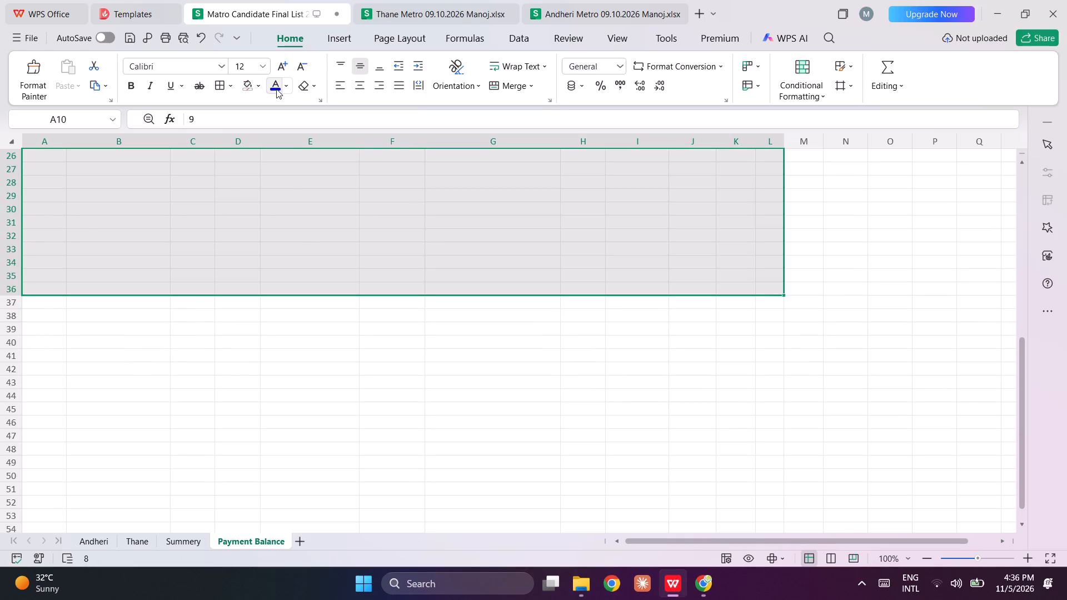
Set the font colour of the full table rows for serial numbers 9 and 10 to the darker lime green.
{"action": "key", "text": "Down"}
{"action": "key", "text": "shift+Down"}
{"action": "key", "text": "shift+Right"}
{"action": "key", "text": "shift+Right"}
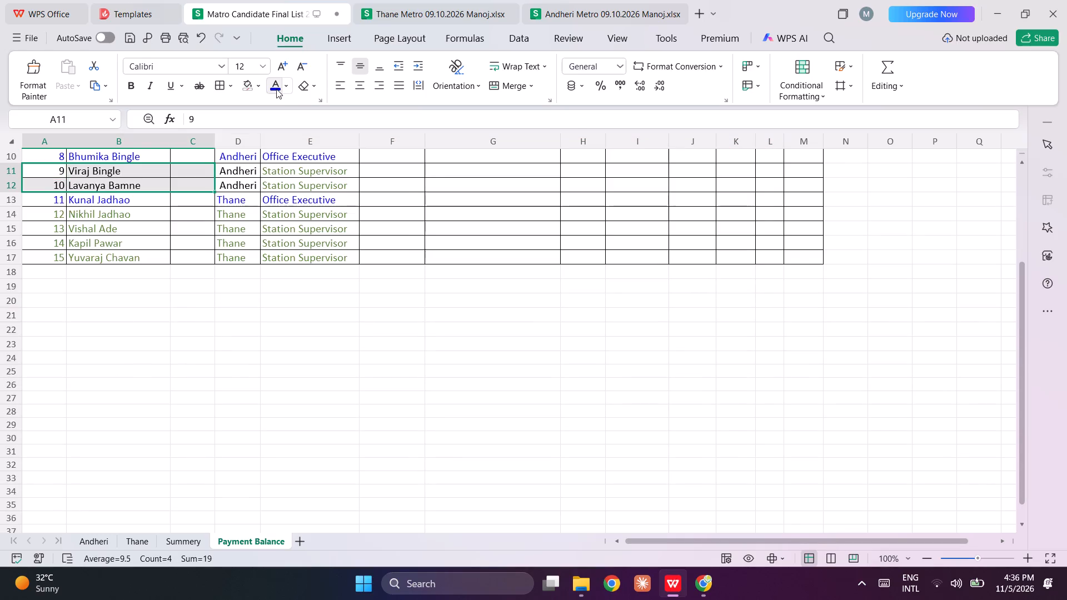
{"action": "key", "text": "shift+Right"}
{"action": "key", "text": "shift+Right"}
{"action": "key", "text": "shift+Right"}
{"action": "key", "text": "shift+Right"}
{"action": "key", "text": "shift+Right"}
{"action": "key", "text": "shift+Right"}
{"action": "key", "text": "shift+Right"}
{"action": "key", "text": "shift+Right"}
{"action": "key", "text": "shift+Right"}
{"action": "key", "text": "shift+Right"}
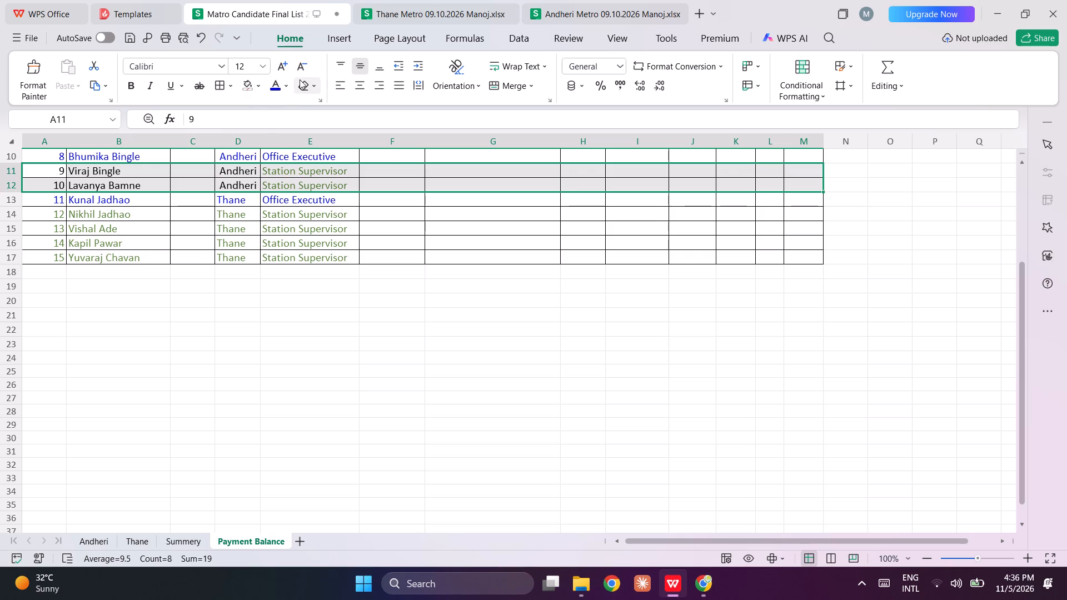
{"action": "left_click", "coordinate": [288, 89]}
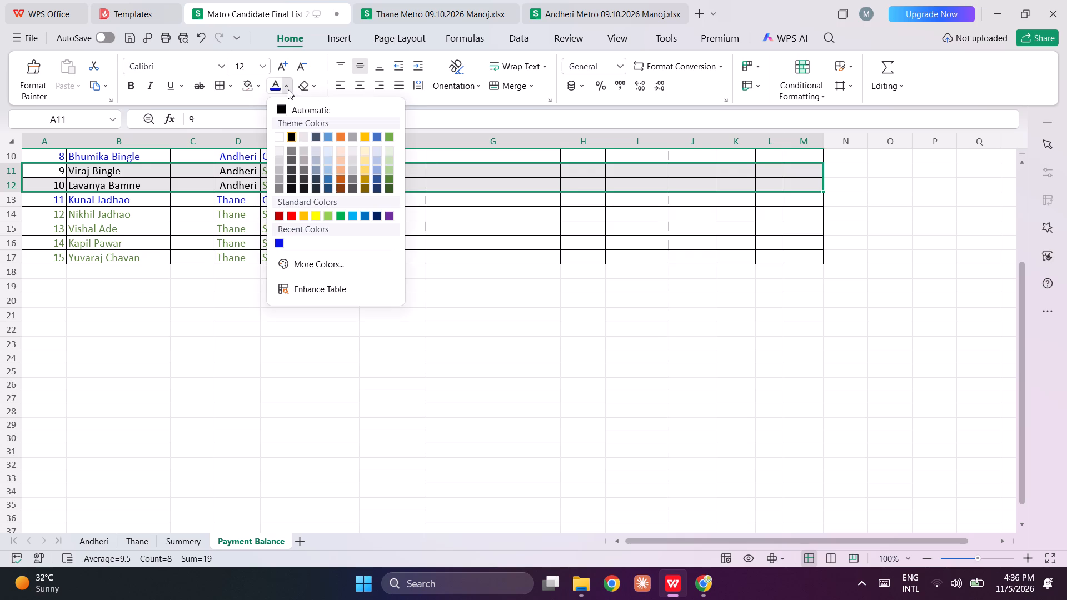
{"action": "left_click", "coordinate": [395, 139]}
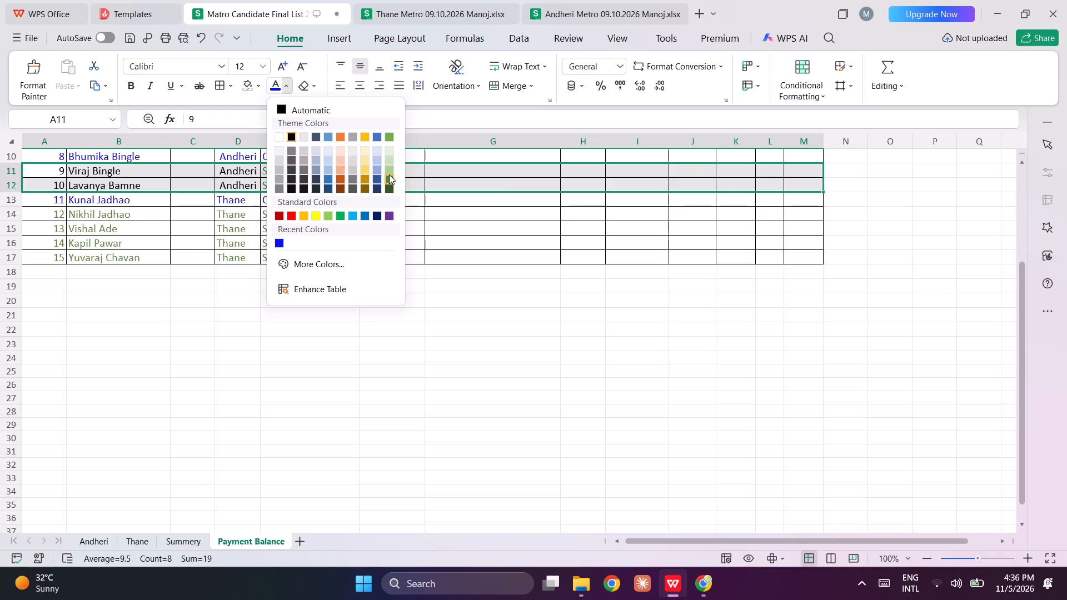
{"action": "left_click", "coordinate": [389, 174]}
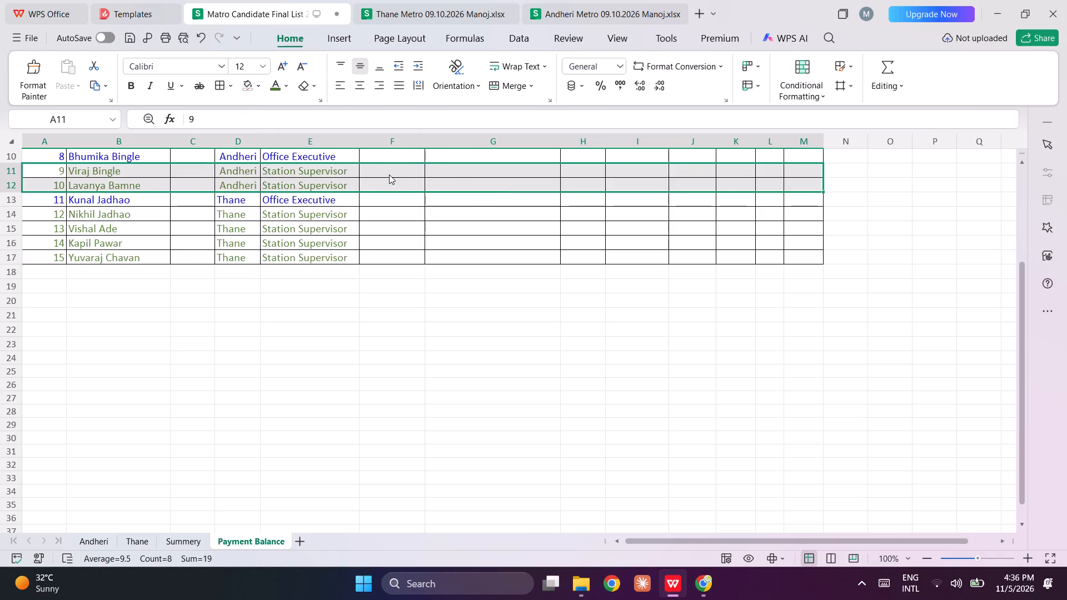
Centre the serial numbers 1 to 15 horizontally in the Sr. No. column.
{"action": "key", "text": "Up"}
{"action": "key", "text": "Up"}
{"action": "key", "text": "Up"}
{"action": "key", "text": "Up"}
{"action": "key", "text": "Up"}
{"action": "key", "text": "Up"}
{"action": "key", "text": "Up"}
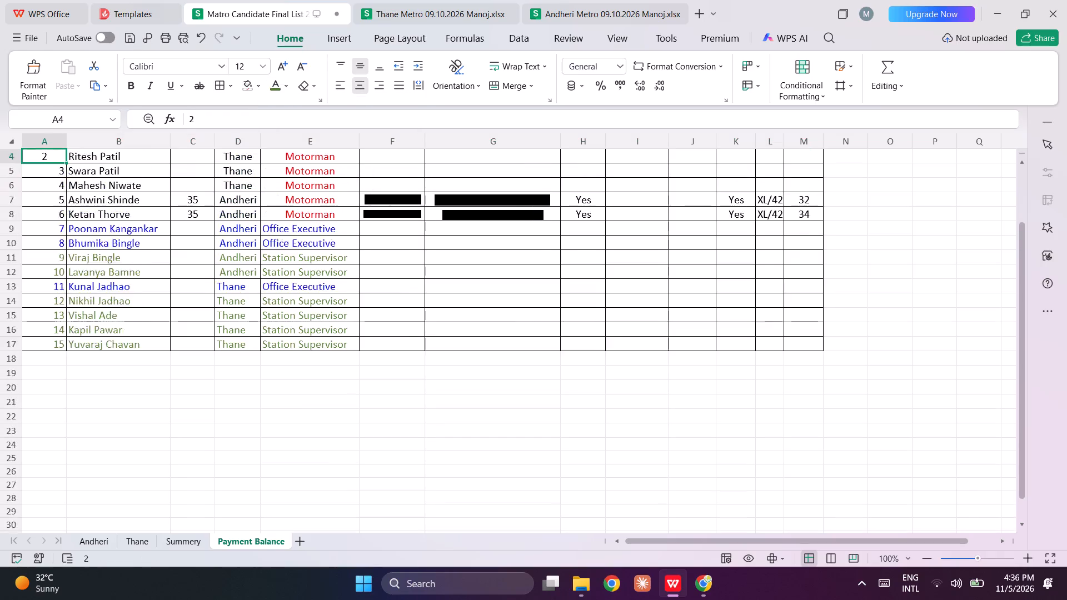
{"action": "key", "text": "Up"}
{"action": "key", "text": "Up"}
{"action": "key", "text": "Down"}
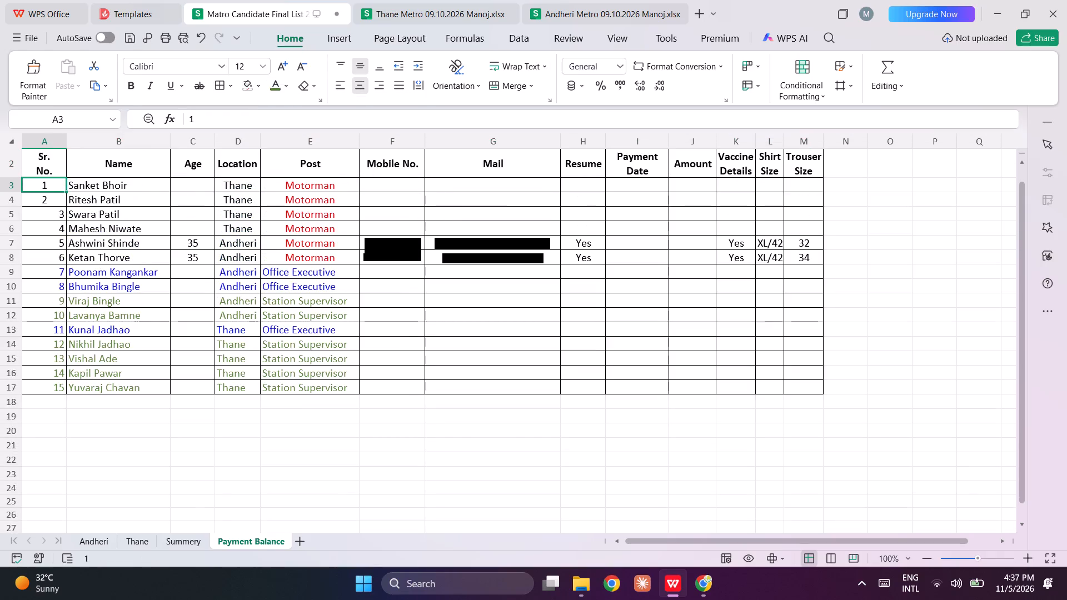
{"action": "key", "text": "shift+Down"}
{"action": "key", "text": "shift+Down"}
{"action": "key", "text": "shift+Down"}
{"action": "key", "text": "shift+Down"}
{"action": "key", "text": "shift+Down"}
{"action": "key", "text": "shift+Down"}
{"action": "key", "text": "shift+Down"}
{"action": "key", "text": "shift+Down"}
{"action": "key", "text": "shift+Down"}
{"action": "key", "text": "shift+Down"}
{"action": "key", "text": "shift+Down"}
{"action": "key", "text": "shift+Down"}
{"action": "key", "text": "shift+Down"}
{"action": "key", "text": "shift+Down"}
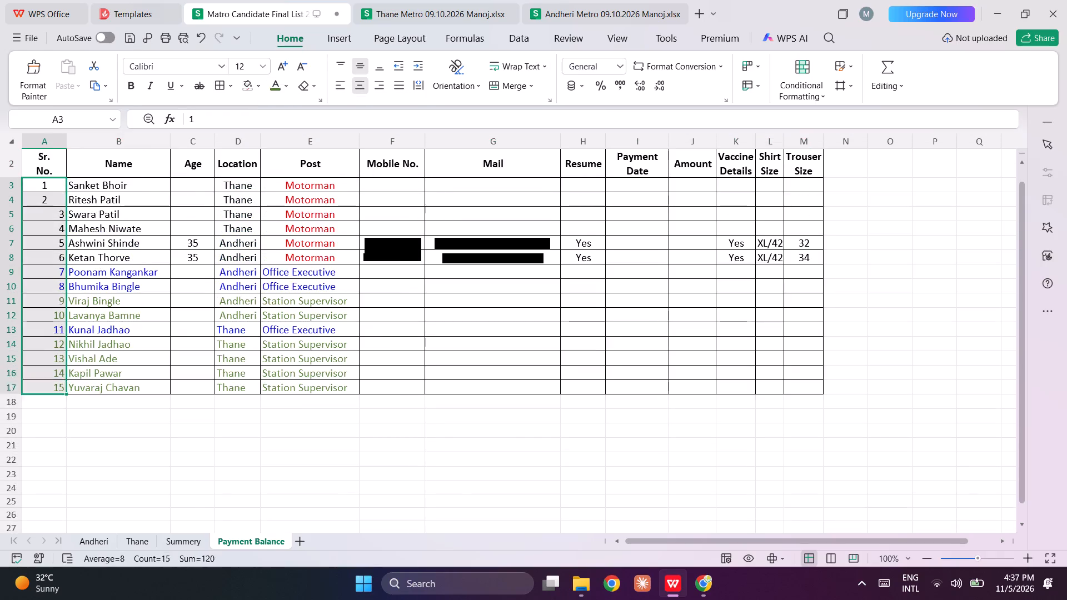
{"action": "left_click", "coordinate": [360, 86]}
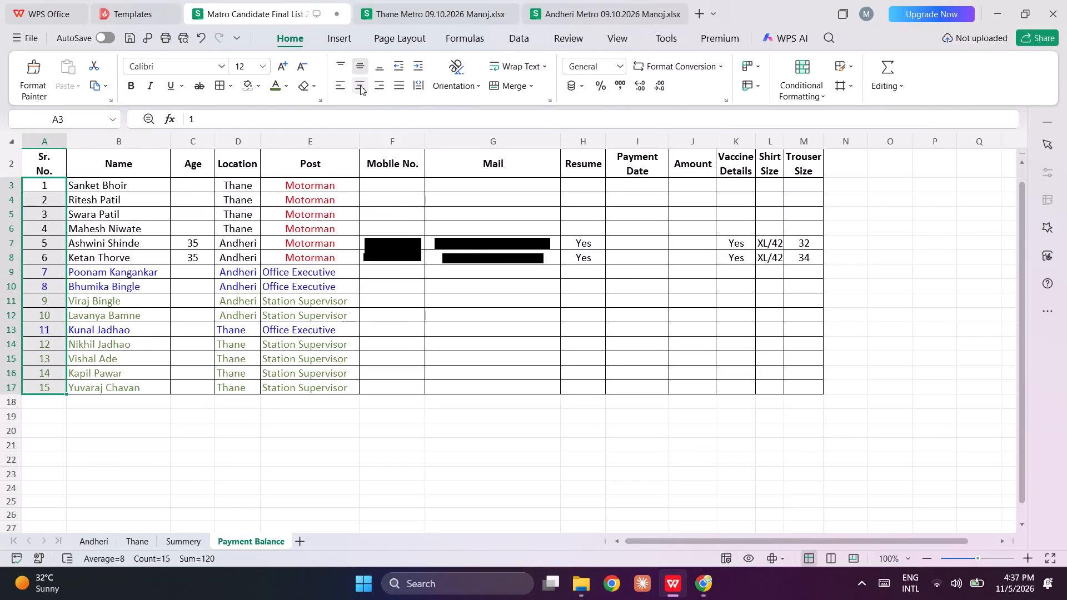
Set the font colour of serial numbers 1 to 6 to standard red from Sr. No. through Mobile No.
{"action": "key", "text": "Right"}
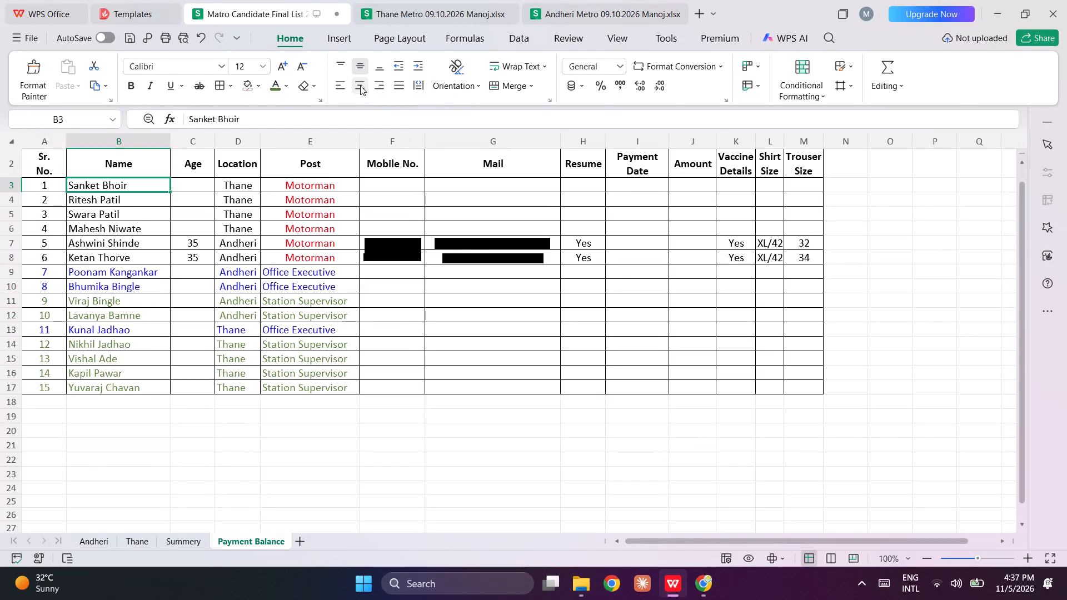
{"action": "key", "text": "Left"}
{"action": "key", "text": "shift+Down"}
{"action": "key", "text": "shift+Down"}
{"action": "key", "text": "shift+Down"}
{"action": "key", "text": "shift+Down"}
{"action": "key", "text": "shift+Down"}
{"action": "key", "text": "shift+Right"}
{"action": "key", "text": "shift+Right"}
{"action": "key", "text": "shift+Right"}
{"action": "key", "text": "shift+Right"}
{"action": "key", "text": "shift+Right"}
{"action": "key", "text": "shift+Right"}
{"action": "key", "text": "shift+Right"}
{"action": "key", "text": "shift+Right"}
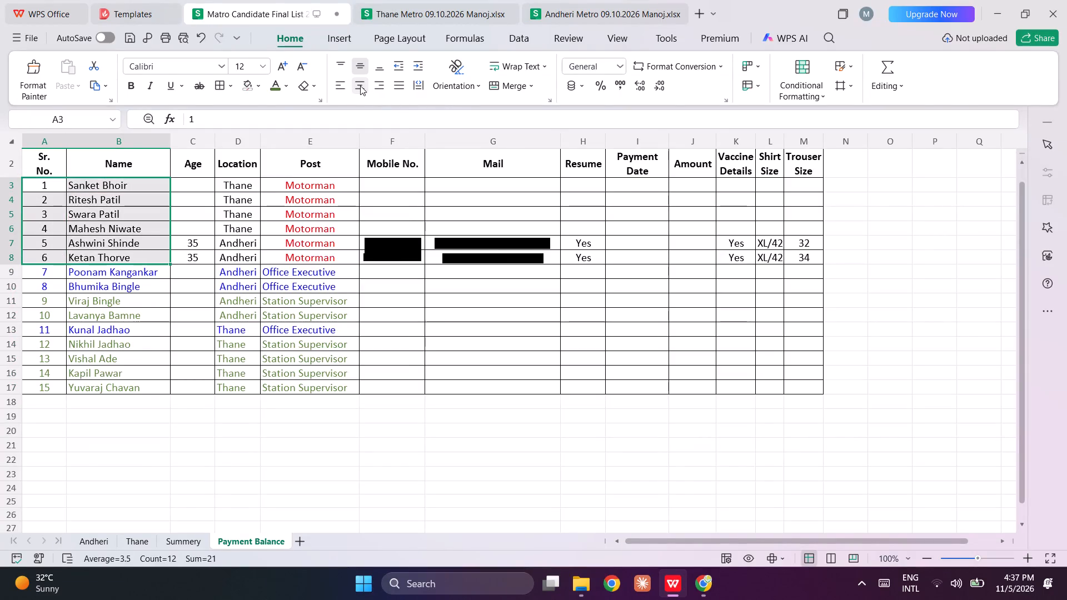
{"action": "key", "text": "shift+Right"}
{"action": "key", "text": "shift+Right"}
{"action": "key", "text": "shift+Right"}
{"action": "key", "text": "shift+Left"}
{"action": "key", "text": "shift+Left"}
{"action": "key", "text": "shift+Left"}
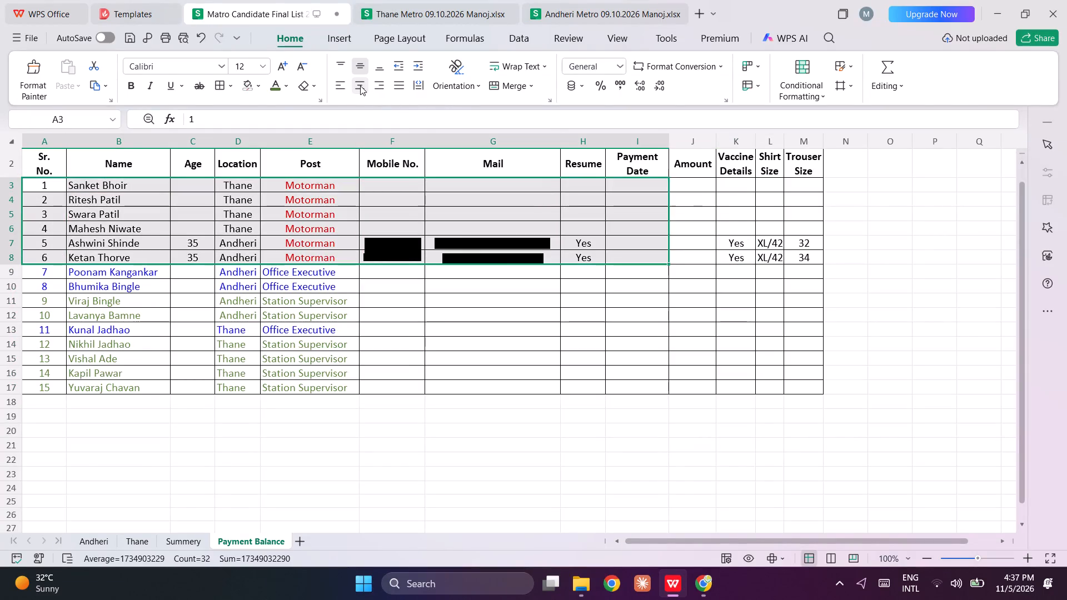
{"action": "key", "text": "shift+Left"}
{"action": "key", "text": "shift+Left"}
{"action": "key", "text": "shift+Left"}
{"action": "key", "text": "shift+Left"}
{"action": "key", "text": "shift+Right"}
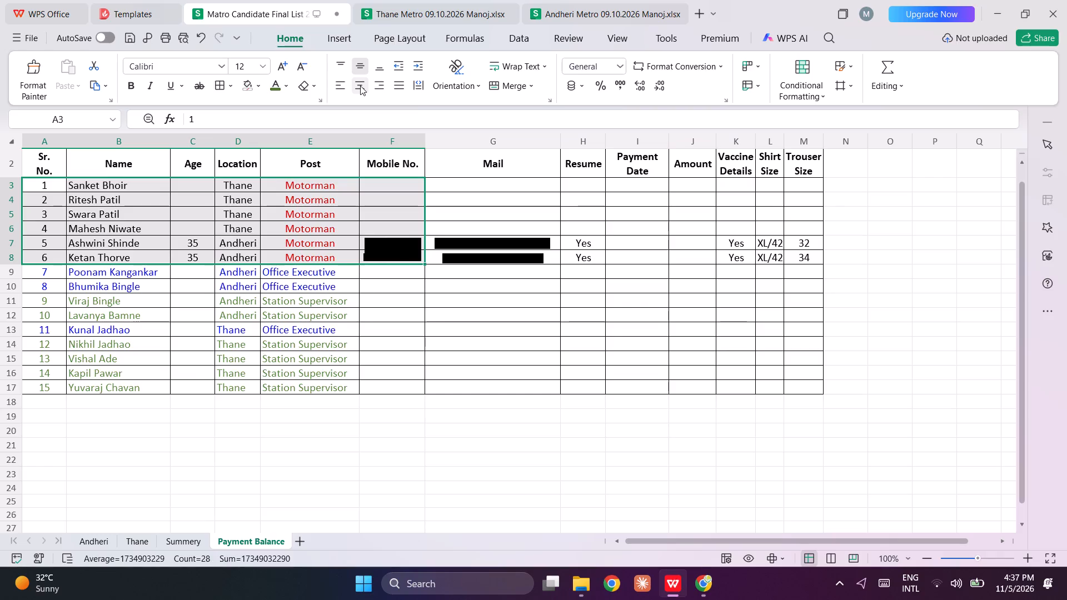
{"action": "left_click", "coordinate": [285, 84]}
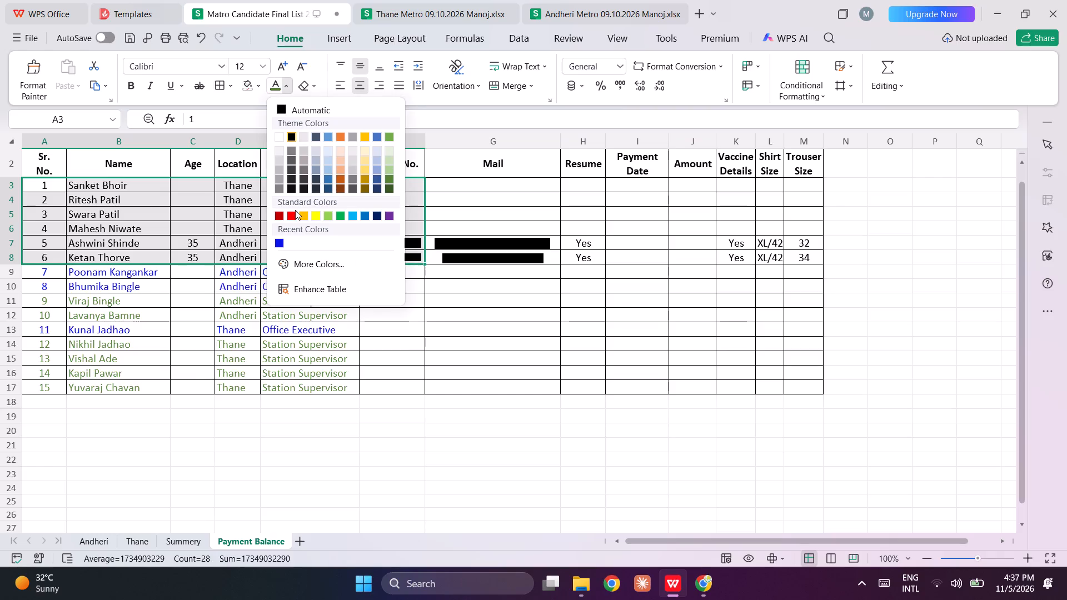
{"action": "left_click", "coordinate": [292, 219]}
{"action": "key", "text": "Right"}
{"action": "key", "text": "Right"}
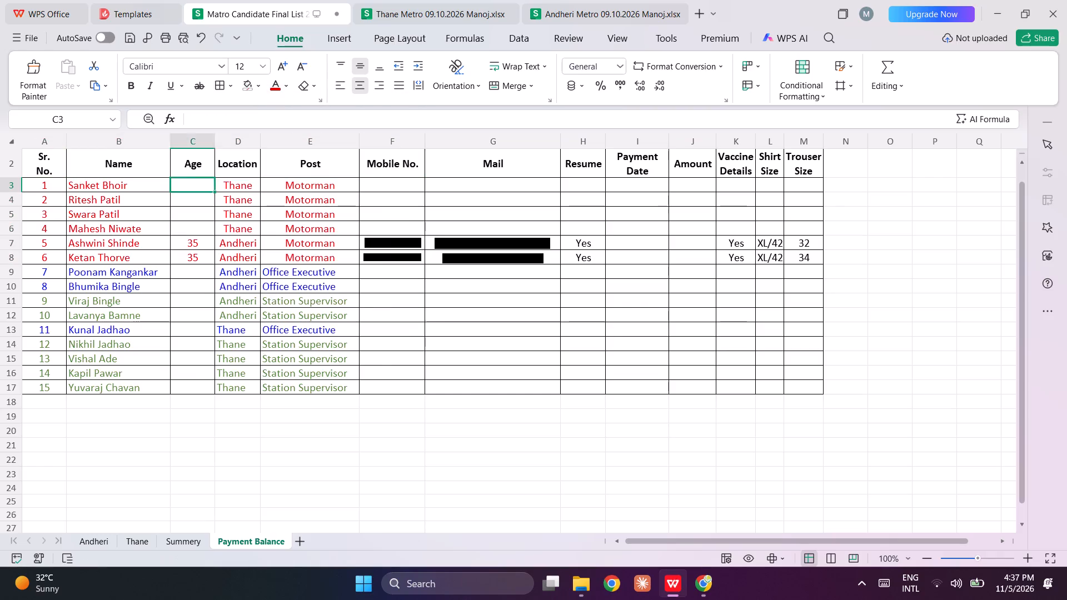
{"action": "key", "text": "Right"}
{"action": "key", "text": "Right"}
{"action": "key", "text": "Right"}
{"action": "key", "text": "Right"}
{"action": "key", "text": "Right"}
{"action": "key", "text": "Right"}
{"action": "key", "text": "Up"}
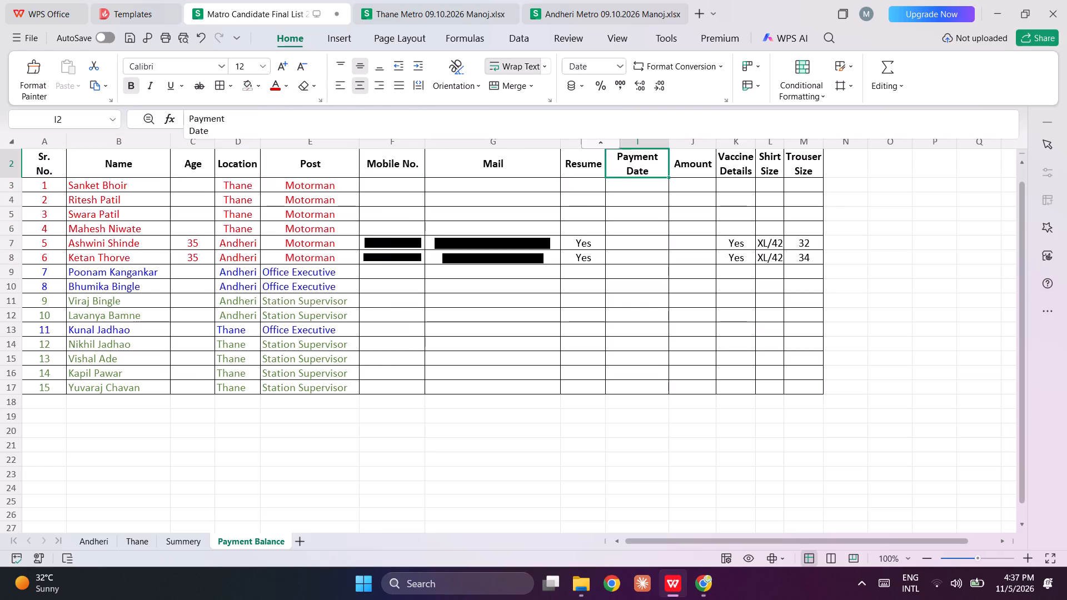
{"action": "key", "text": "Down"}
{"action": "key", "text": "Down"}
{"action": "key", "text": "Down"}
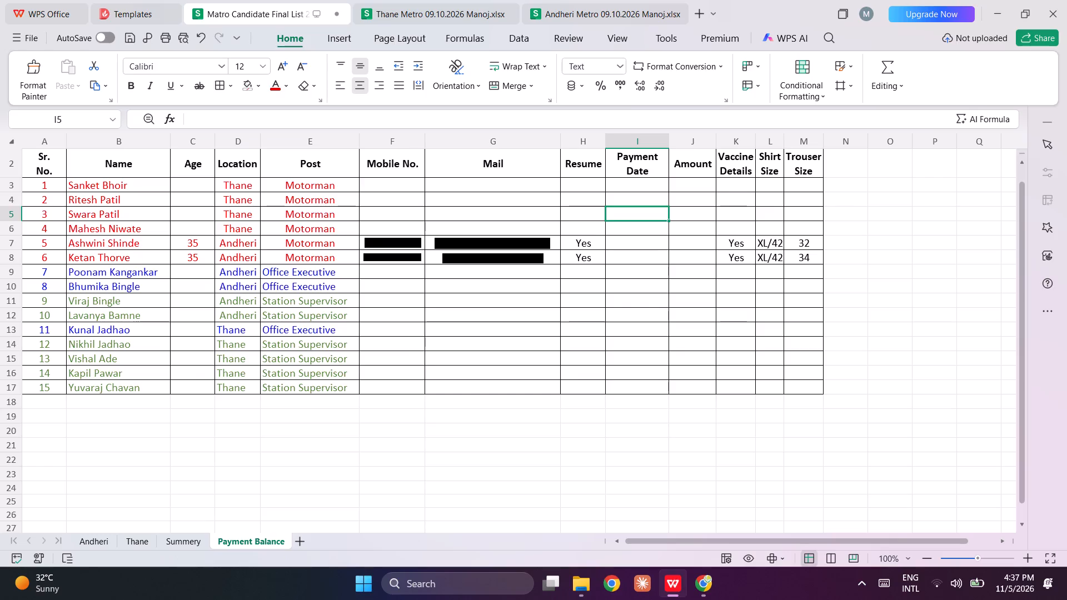
Save the Matro Candidate Final List workbook and close it.
{"action": "key", "text": "ctrl+s"}
{"action": "key", "text": "ctrl+w"}
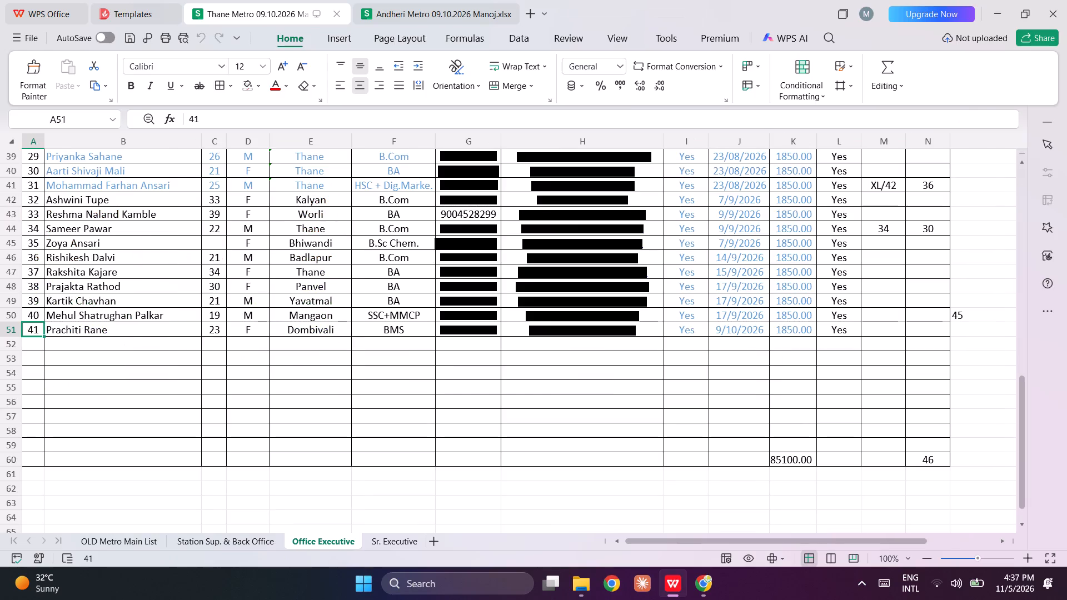
Look through the candidate rows on the Office Executive sheet of the Thane Metro workbook.
{"action": "key", "text": "Up"}
{"action": "key", "text": "Up"}
{"action": "key", "text": "Up"}
{"action": "key", "text": "Up"}
{"action": "key", "text": "Up"}
{"action": "key", "text": "Up"}
{"action": "key", "text": "Up"}
{"action": "key", "text": "Up"}
{"action": "key", "text": "Up"}
{"action": "key", "text": "Up"}
{"action": "key", "text": "Up"}
{"action": "key", "text": "Up"}
{"action": "key", "text": "Up"}
{"action": "key", "text": "Up"}
{"action": "key", "text": "Up"}
{"action": "key", "text": "Up"}
{"action": "key", "text": "Up"}
{"action": "key", "text": "Up"}
{"action": "key", "text": "Up"}
{"action": "key", "text": "Up"}
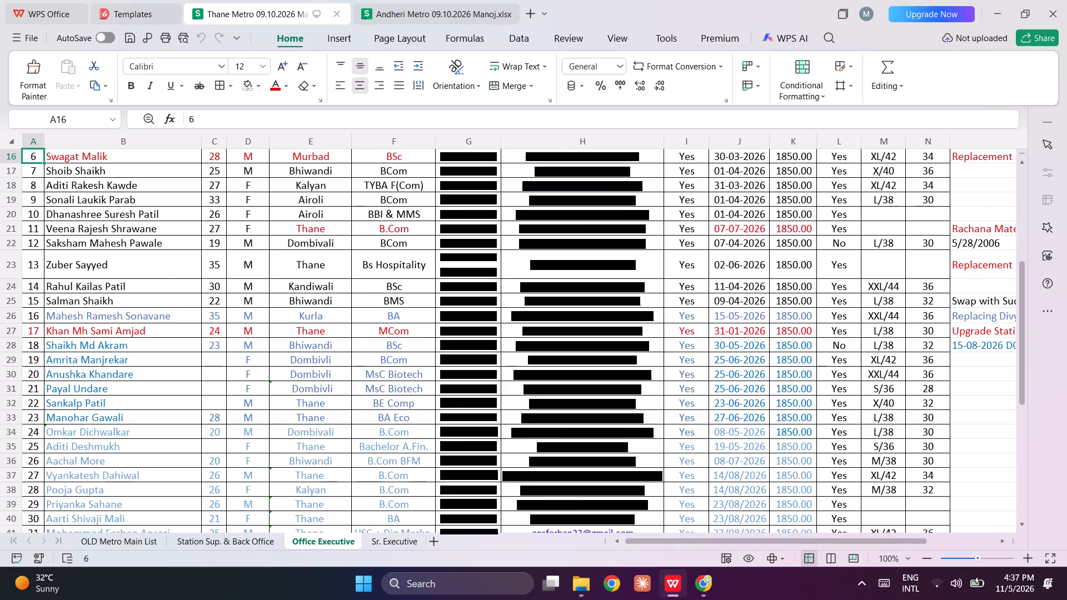
{"action": "key", "text": "Down"}
{"action": "key", "text": "Down"}
{"action": "key", "text": "Down"}
{"action": "key", "text": "Down"}
{"action": "key", "text": "Down"}
{"action": "key", "text": "Down"}
{"action": "key", "text": "Down"}
{"action": "key", "text": "Down"}
{"action": "key", "text": "Down"}
{"action": "key", "text": "Down"}
{"action": "key", "text": "Down"}
{"action": "key", "text": "Down"}
{"action": "key", "text": "Down"}
{"action": "key", "text": "Down"}
{"action": "key", "text": "Down"}
{"action": "key", "text": "Down"}
{"action": "key", "text": "Down"}
{"action": "key", "text": "Down"}
{"action": "key", "text": "Down"}
{"action": "key", "text": "Down"}
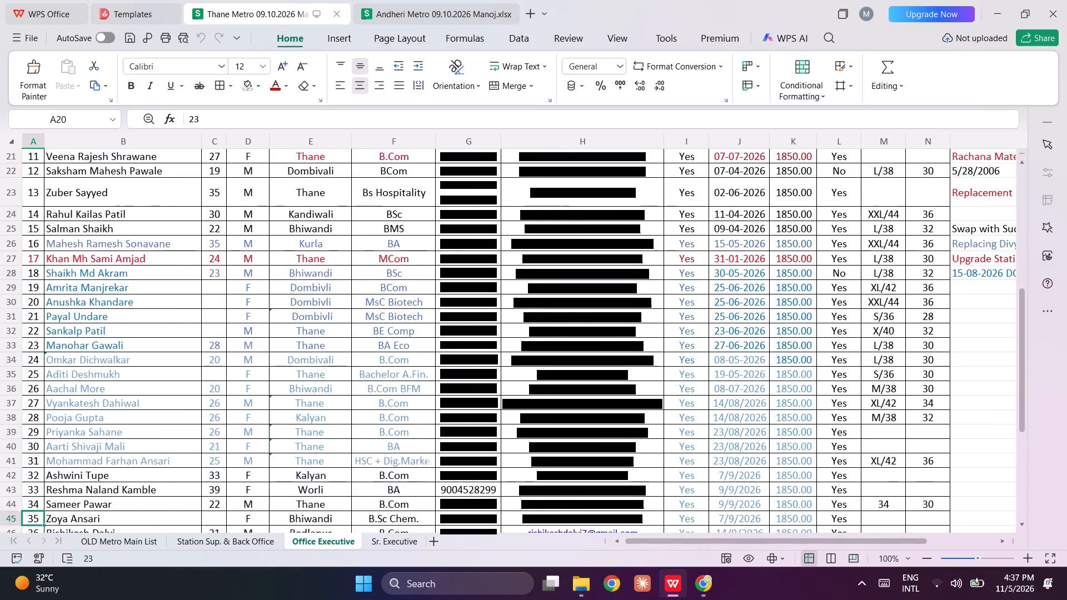
{"action": "key", "text": "Up"}
{"action": "key", "text": "Up"}
{"action": "key", "text": "Up"}
{"action": "key", "text": "Up"}
{"action": "key", "text": "Up"}
{"action": "key", "text": "Up"}
{"action": "key", "text": "Up"}
{"action": "key", "text": "Up"}
{"action": "key", "text": "Up"}
{"action": "key", "text": "Up"}
{"action": "key", "text": "Up"}
{"action": "key", "text": "Up"}
{"action": "key", "text": "Up"}
{"action": "key", "text": "Up"}
{"action": "key", "text": "Up"}
{"action": "key", "text": "Up"}
{"action": "key", "text": "Up"}
{"action": "key", "text": "Up"}
{"action": "key", "text": "Up"}
{"action": "key", "text": "Up"}
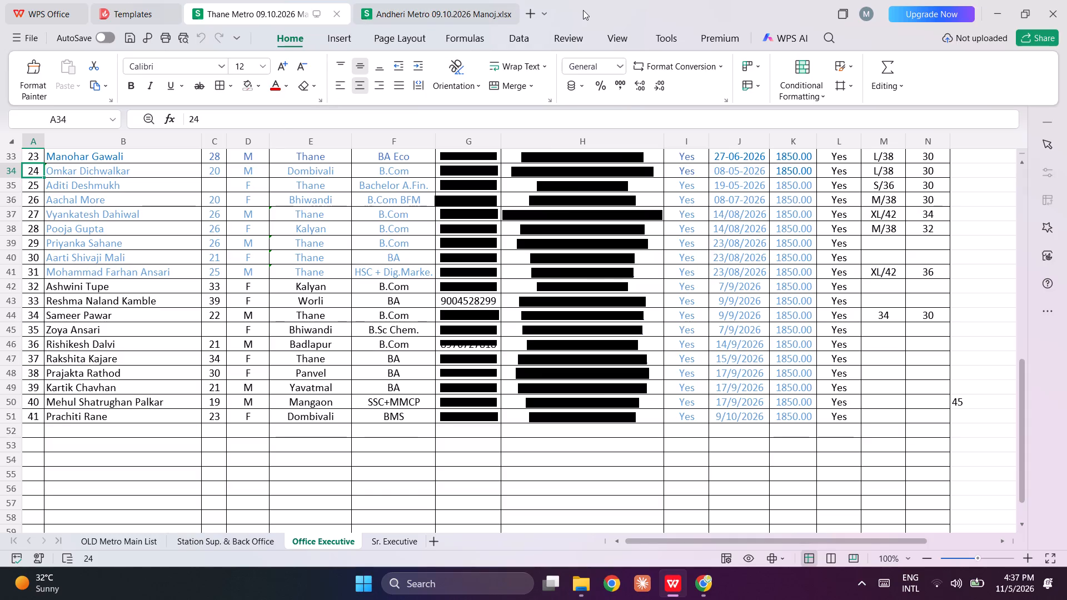
Close the spreadsheet window with the Thane and Andheri Metro workbooks, declining the cloud backup.
{"action": "left_click", "coordinate": [1048, 16]}
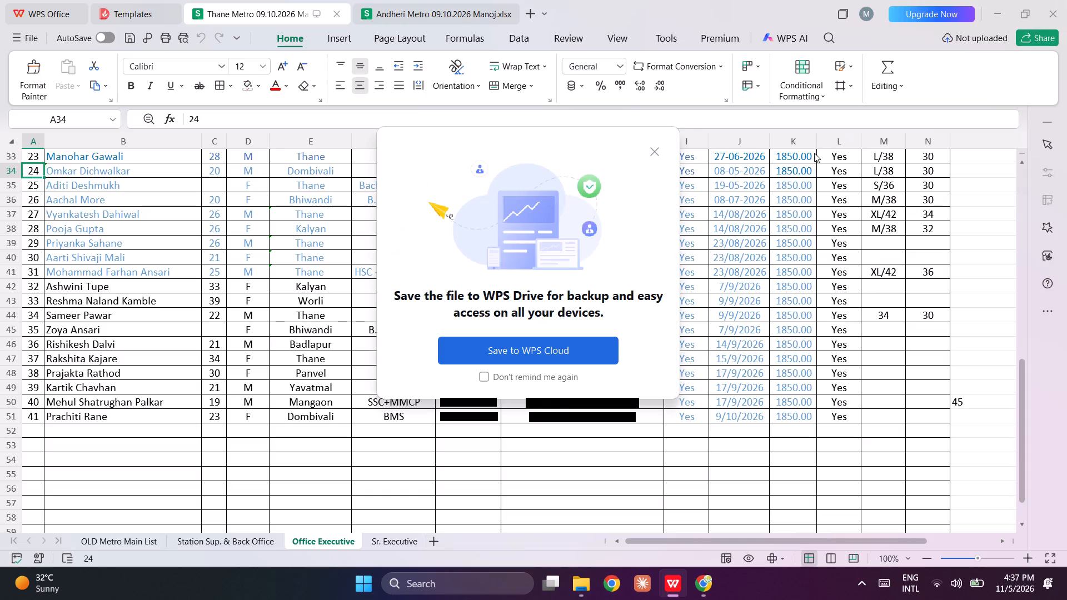
{"action": "left_click", "coordinate": [662, 148]}
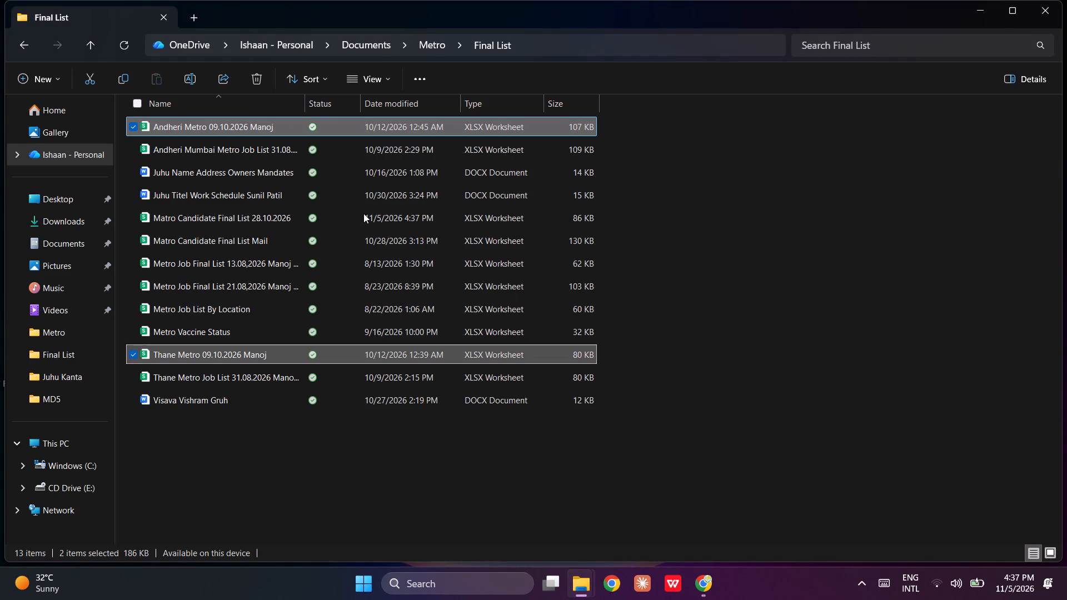
Reopen the workbook Matro Candidate Final List 28.10.2026 from the Final List folder.
{"action": "double_click", "coordinate": [339, 218]}
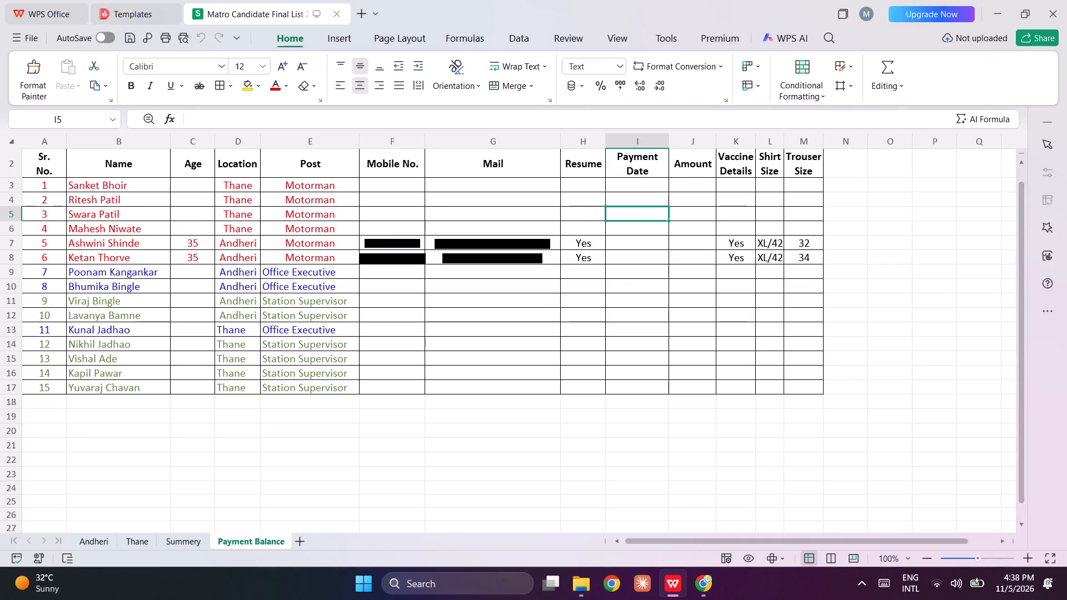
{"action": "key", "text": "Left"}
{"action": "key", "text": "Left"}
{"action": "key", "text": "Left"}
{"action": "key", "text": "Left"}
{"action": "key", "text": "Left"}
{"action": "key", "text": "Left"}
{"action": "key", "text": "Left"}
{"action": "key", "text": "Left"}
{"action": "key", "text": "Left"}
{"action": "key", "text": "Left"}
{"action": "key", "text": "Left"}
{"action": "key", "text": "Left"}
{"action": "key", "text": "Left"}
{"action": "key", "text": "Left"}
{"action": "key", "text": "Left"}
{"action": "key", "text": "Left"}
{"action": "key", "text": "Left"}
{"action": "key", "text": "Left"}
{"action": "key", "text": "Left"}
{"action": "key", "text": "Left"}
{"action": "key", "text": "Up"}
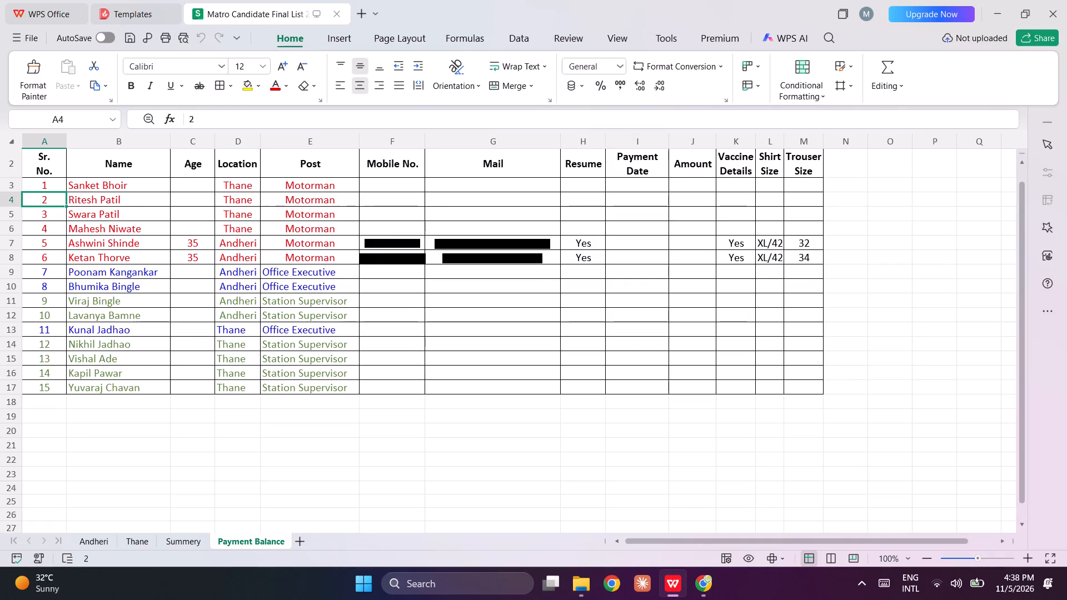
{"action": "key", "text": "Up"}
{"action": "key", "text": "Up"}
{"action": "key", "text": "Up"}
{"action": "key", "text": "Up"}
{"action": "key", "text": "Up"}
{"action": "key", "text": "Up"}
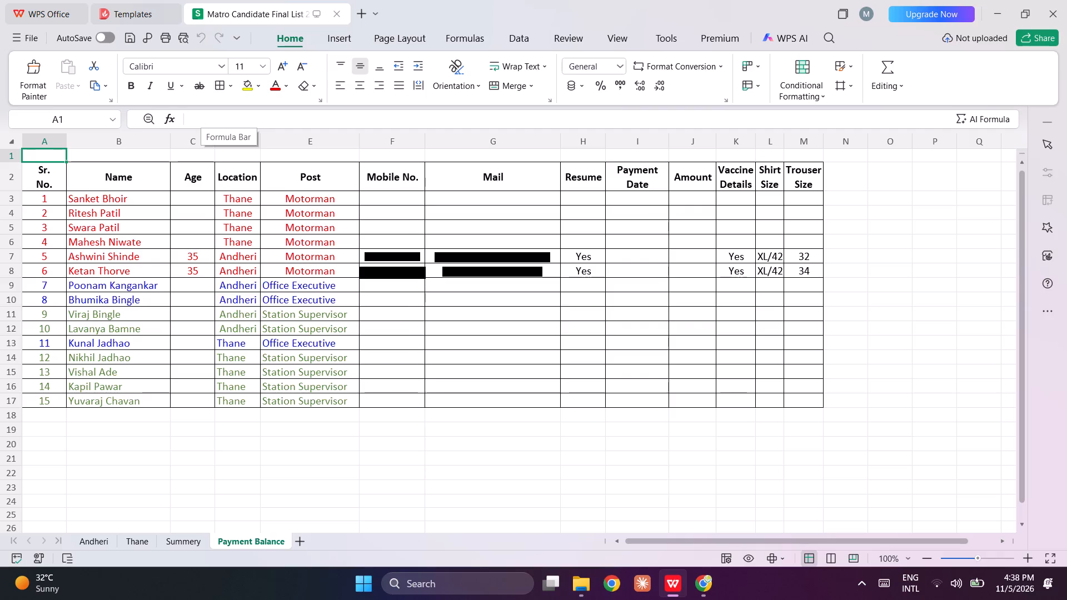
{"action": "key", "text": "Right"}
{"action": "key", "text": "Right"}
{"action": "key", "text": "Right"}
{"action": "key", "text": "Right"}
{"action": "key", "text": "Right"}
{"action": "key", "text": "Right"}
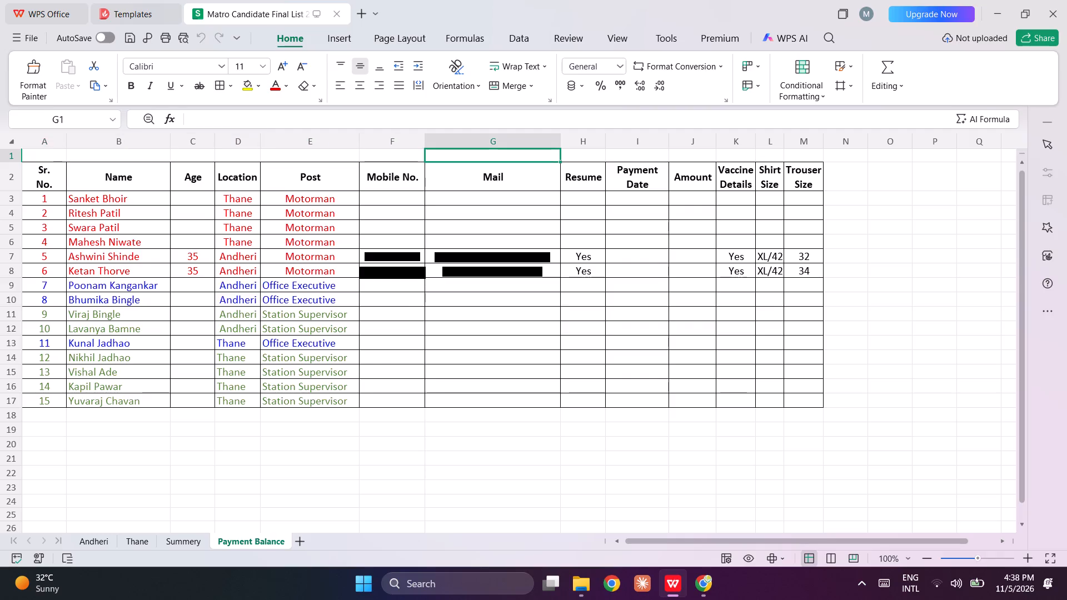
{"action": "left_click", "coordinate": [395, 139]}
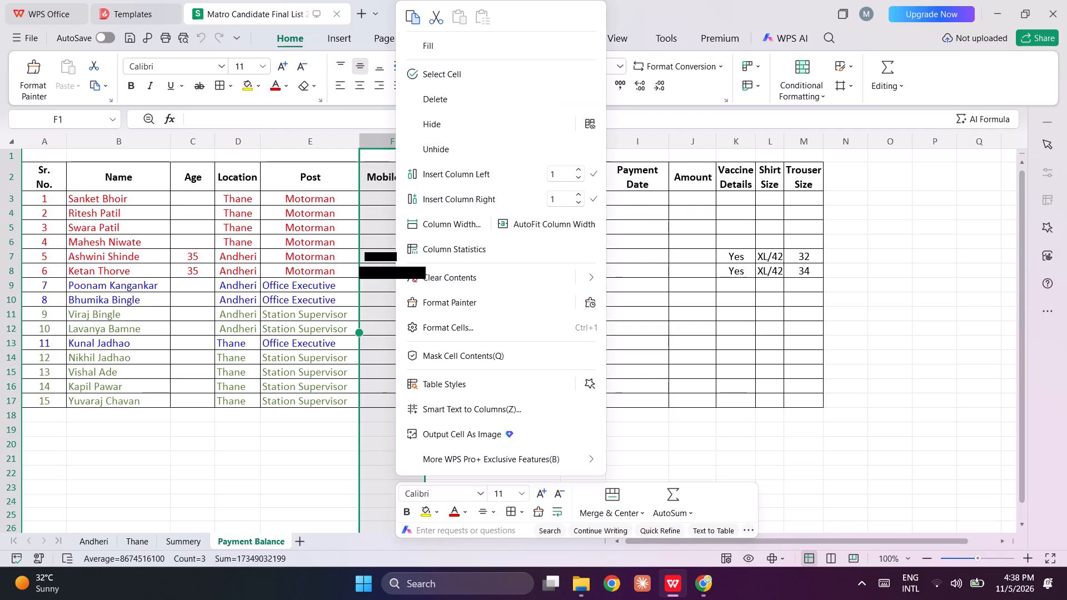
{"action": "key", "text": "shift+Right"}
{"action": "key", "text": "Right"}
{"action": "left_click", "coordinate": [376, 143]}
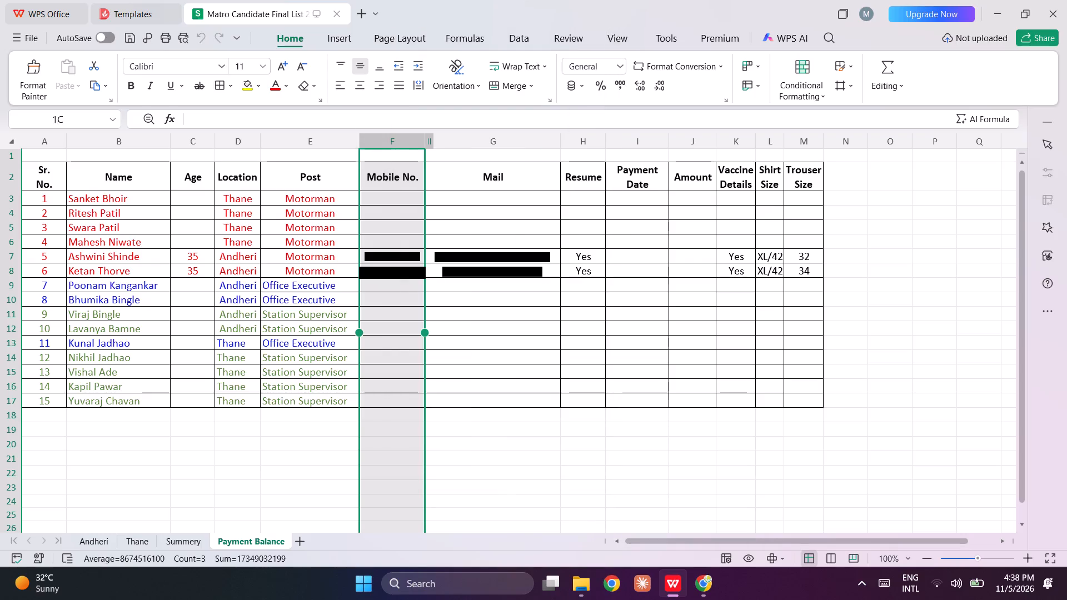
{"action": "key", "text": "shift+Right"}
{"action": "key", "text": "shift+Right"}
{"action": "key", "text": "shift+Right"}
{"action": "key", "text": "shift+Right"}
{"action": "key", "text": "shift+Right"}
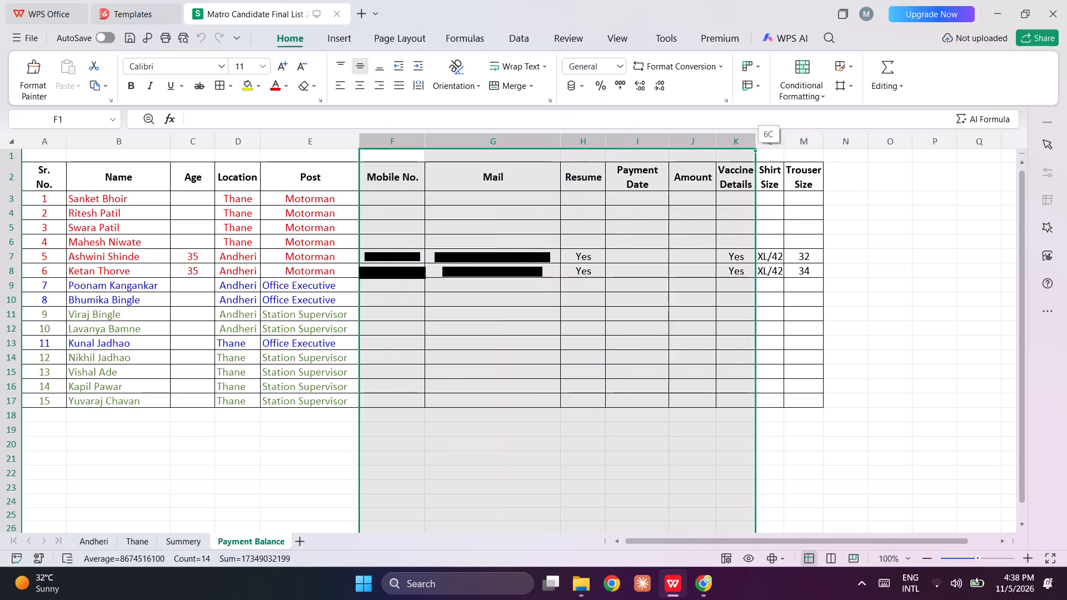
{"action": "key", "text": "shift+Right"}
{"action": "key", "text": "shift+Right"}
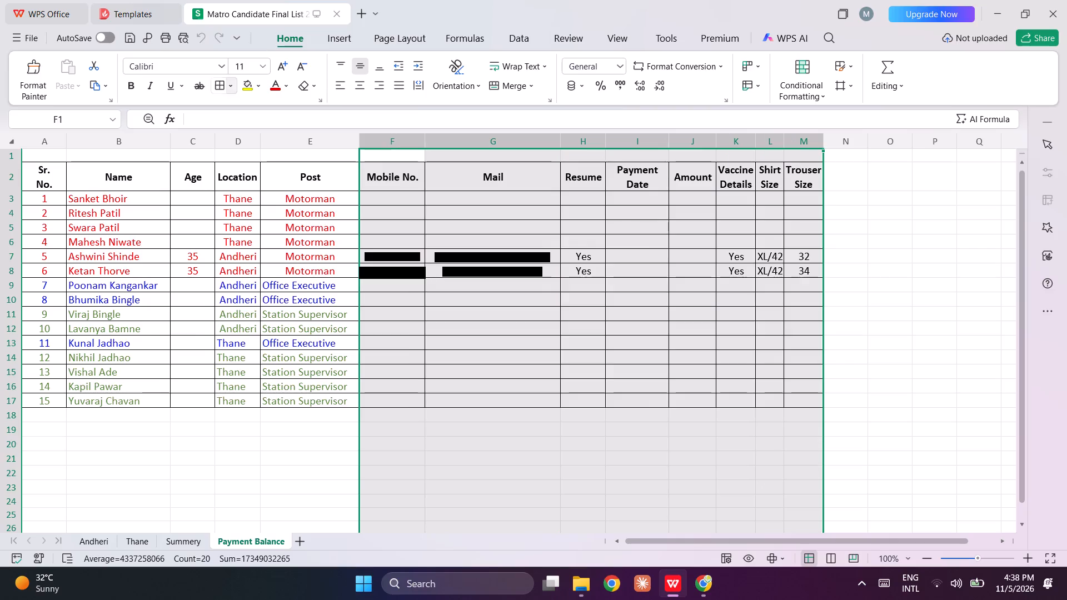
Delete the entire Mail column from the Payment Balance sheet.
{"action": "left_click", "coordinate": [453, 148]}
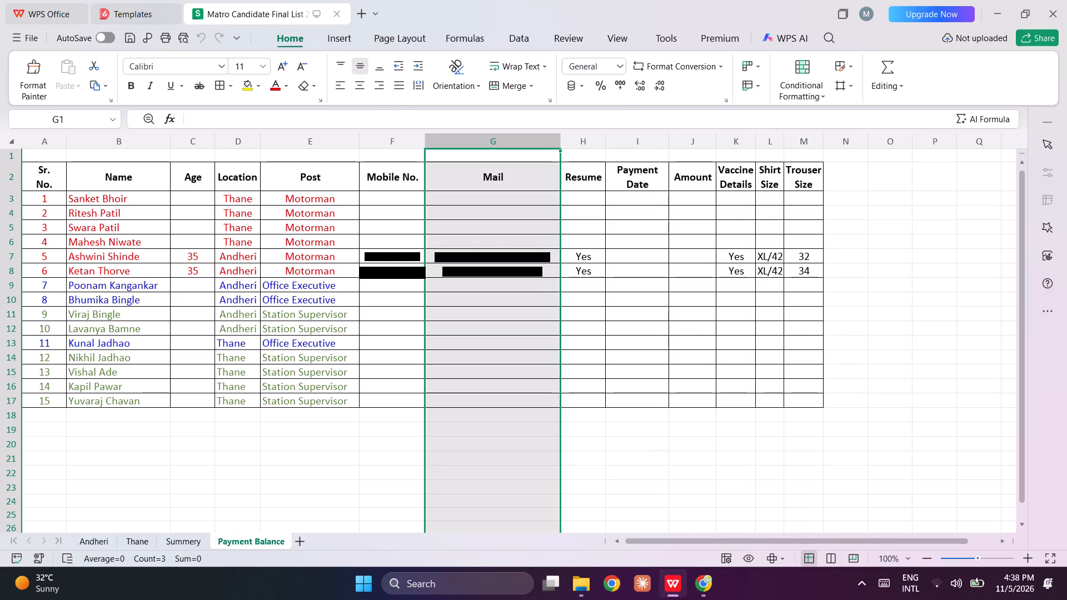
{"action": "right_click", "coordinate": [453, 148]}
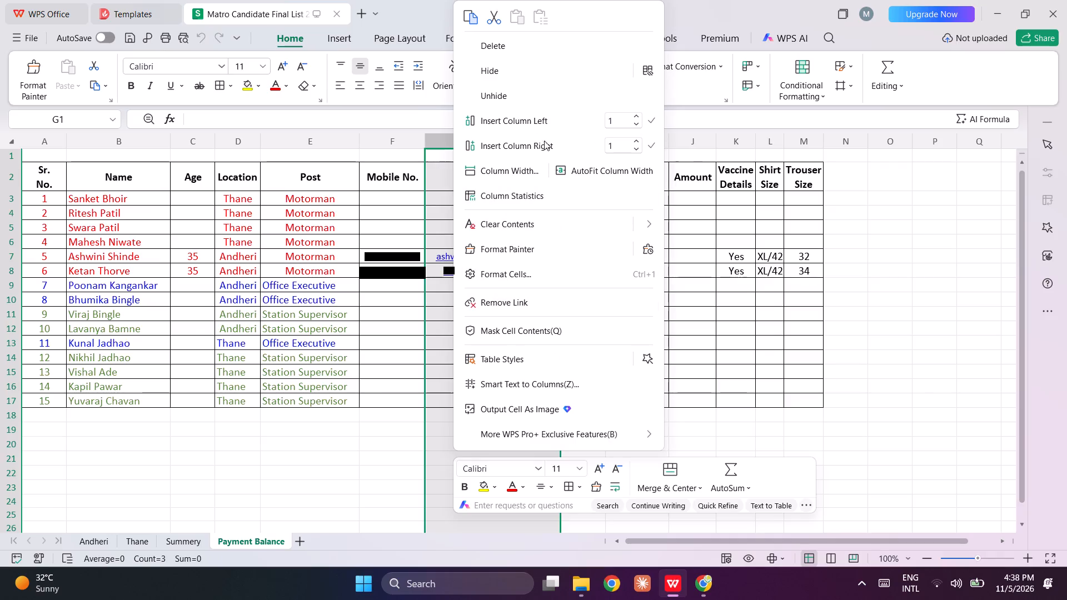
{"action": "left_click", "coordinate": [556, 44]}
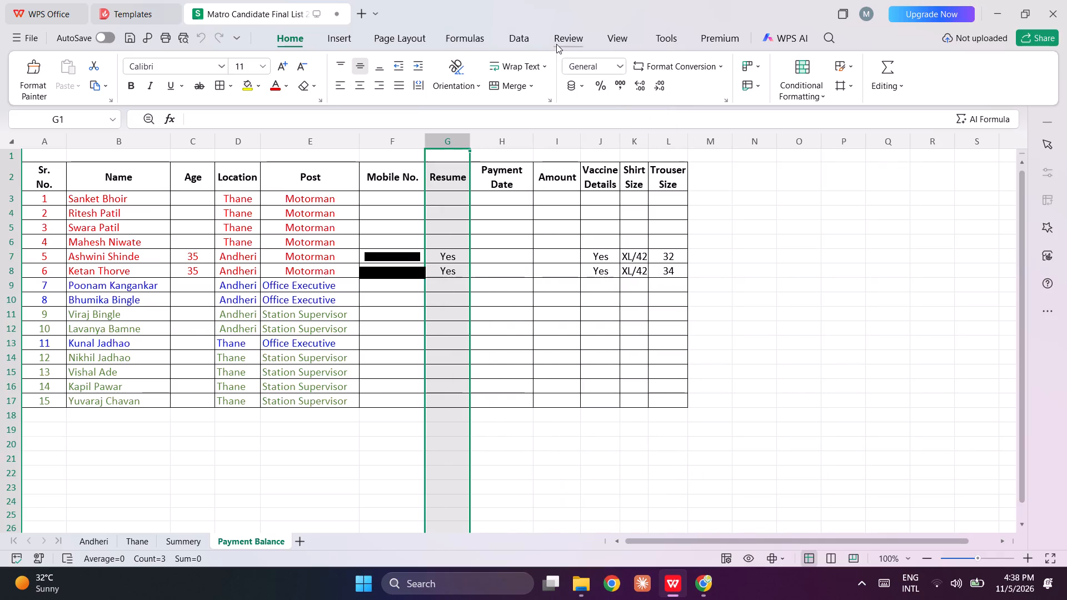
Delete the columns from Mobile No. through Trouser Size on the Payment Balance sheet.
{"action": "left_click", "coordinate": [392, 147]}
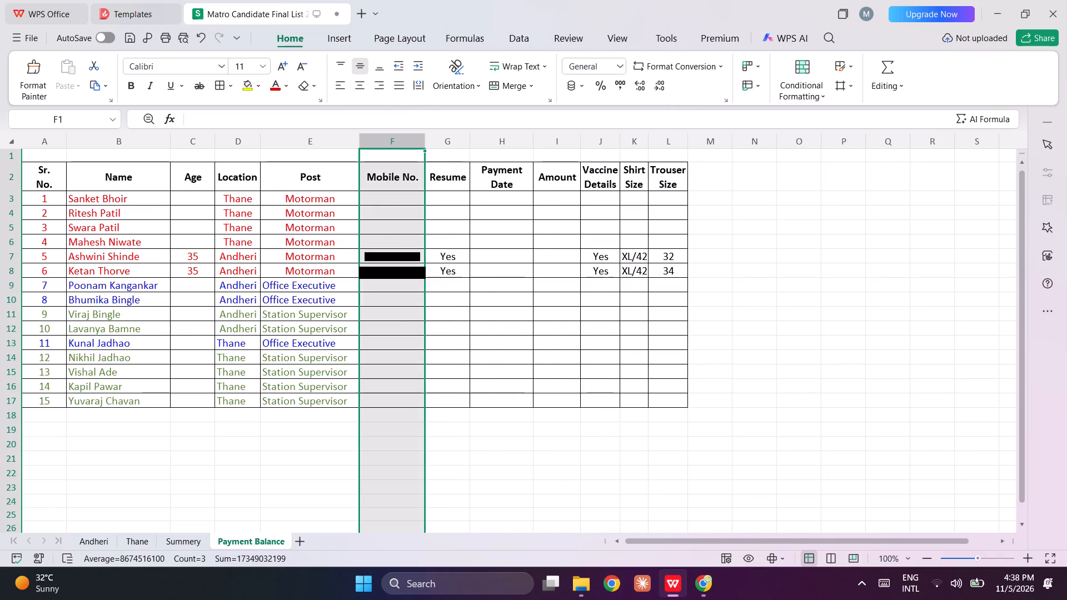
{"action": "key", "text": "shift+Right"}
{"action": "key", "text": "shift+Right"}
{"action": "key", "text": "shift+Right"}
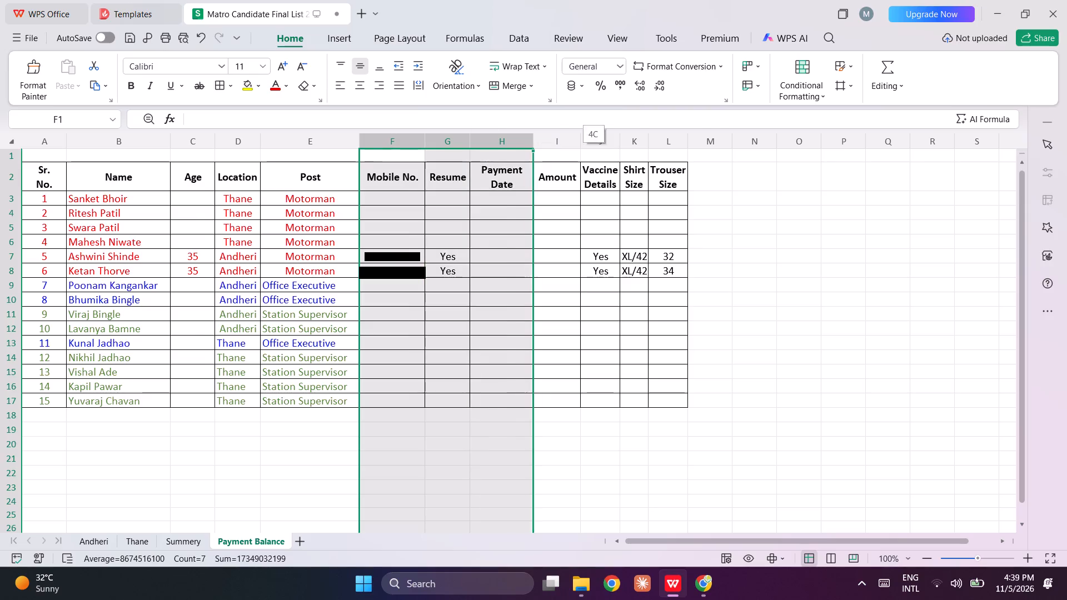
{"action": "key", "text": "shift+Right"}
{"action": "key", "text": "shift+Right"}
{"action": "key", "text": "shift+Right"}
{"action": "scroll", "coordinate": [392, 147], "scroll_direction": "down", "scroll_amount": 1}
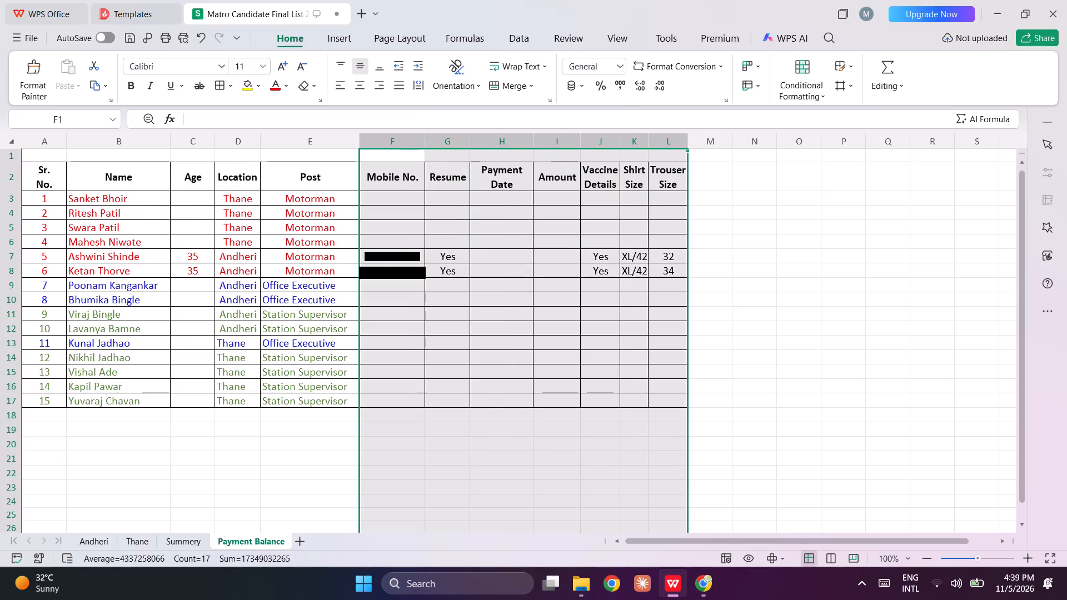
{"action": "scroll", "coordinate": [392, 147], "scroll_direction": "down", "scroll_amount": 1}
{"action": "right_click", "coordinate": [392, 147]}
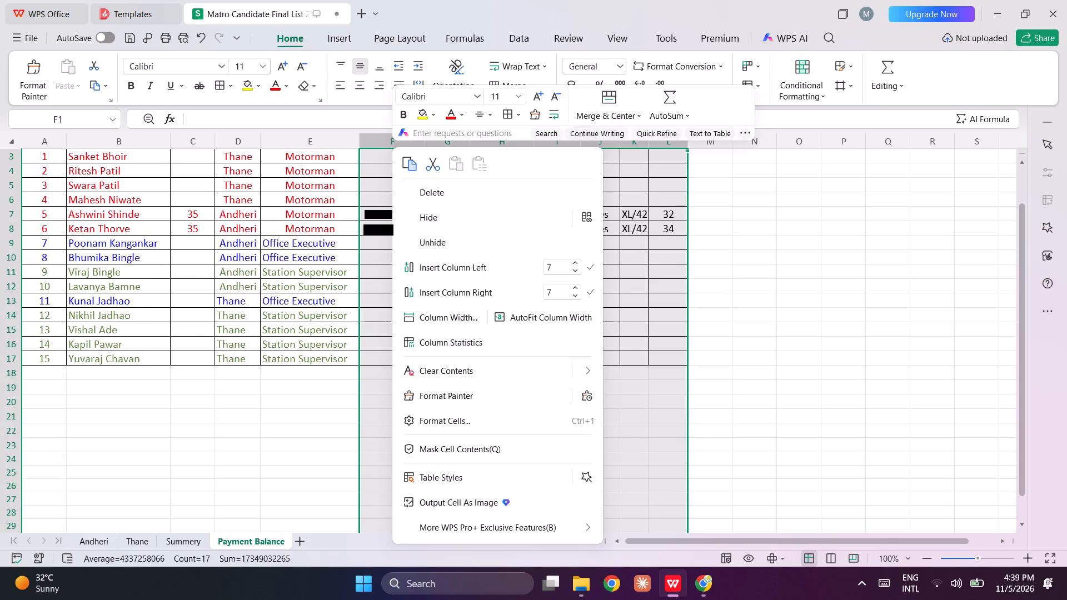
{"action": "left_click", "coordinate": [435, 189]}
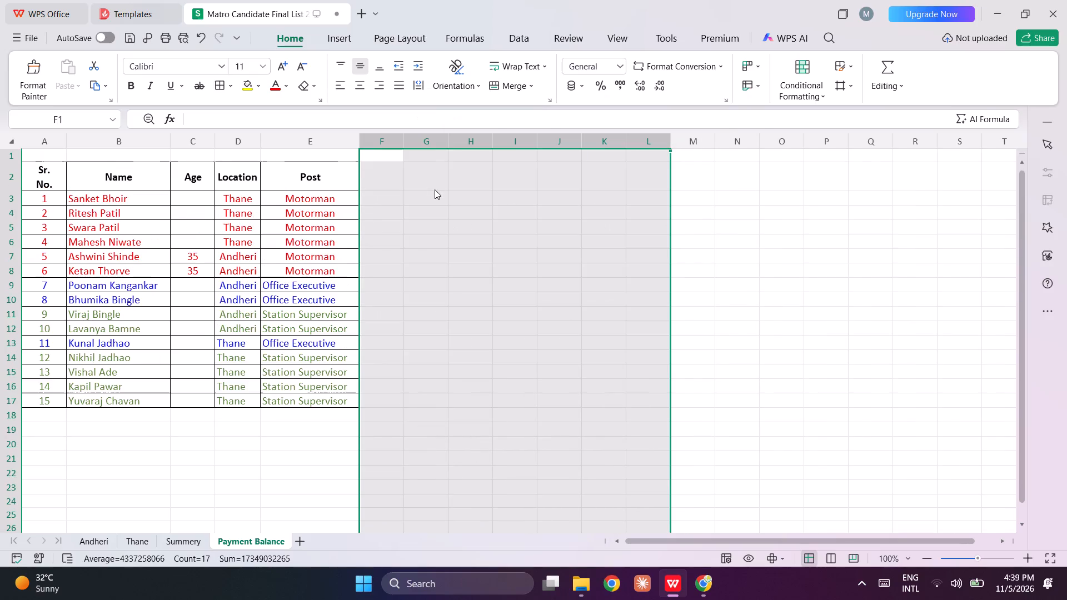
Save the workbook with the trimmed Payment Balance sheet.
{"action": "key", "text": "Left"}
{"action": "key", "text": "Left"}
{"action": "key", "text": "Left"}
{"action": "key", "text": "Left"}
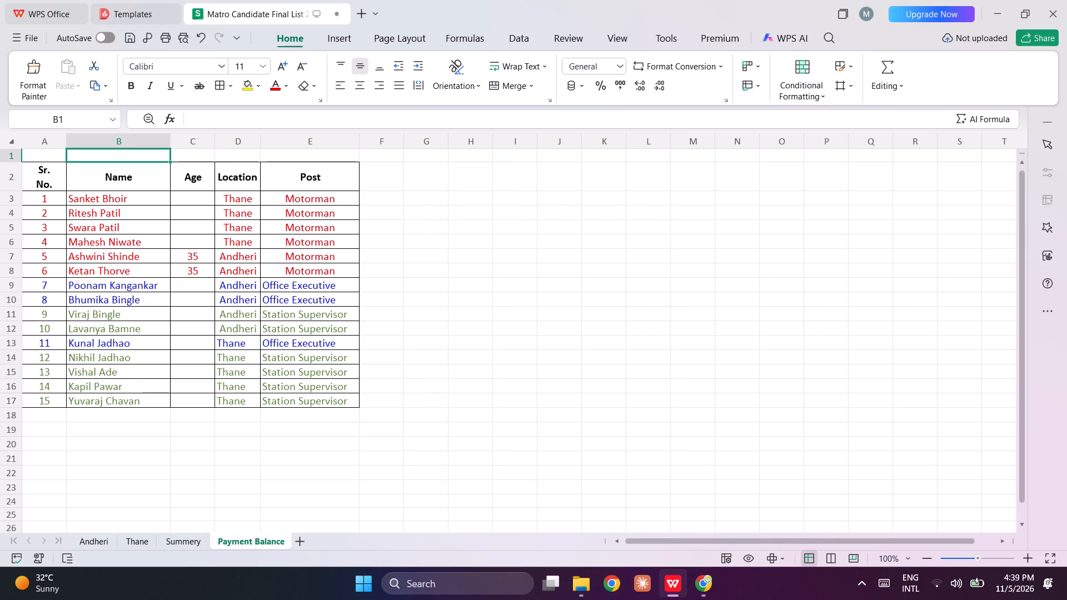
{"action": "key", "text": "ctrl+s"}
{"action": "key", "text": "Left"}
{"action": "key", "text": "Left"}
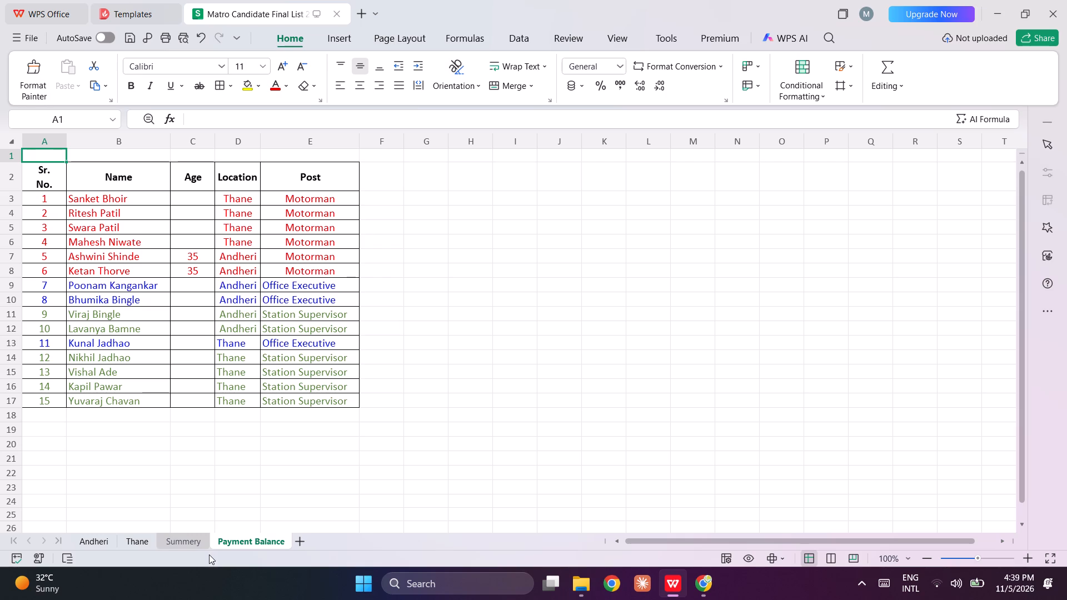
Review the Summery sheet, then examine the St.Sup. / Ticket candidate list on the Andheri sheet through its last numbered entry.
{"action": "left_click", "coordinate": [190, 541]}
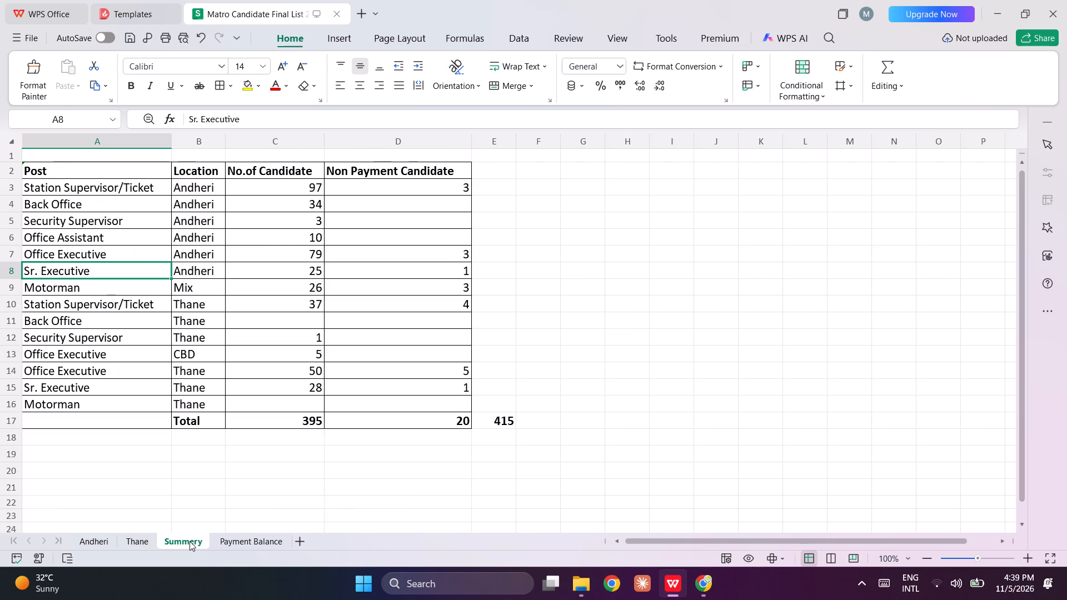
{"action": "left_click", "coordinate": [98, 547]}
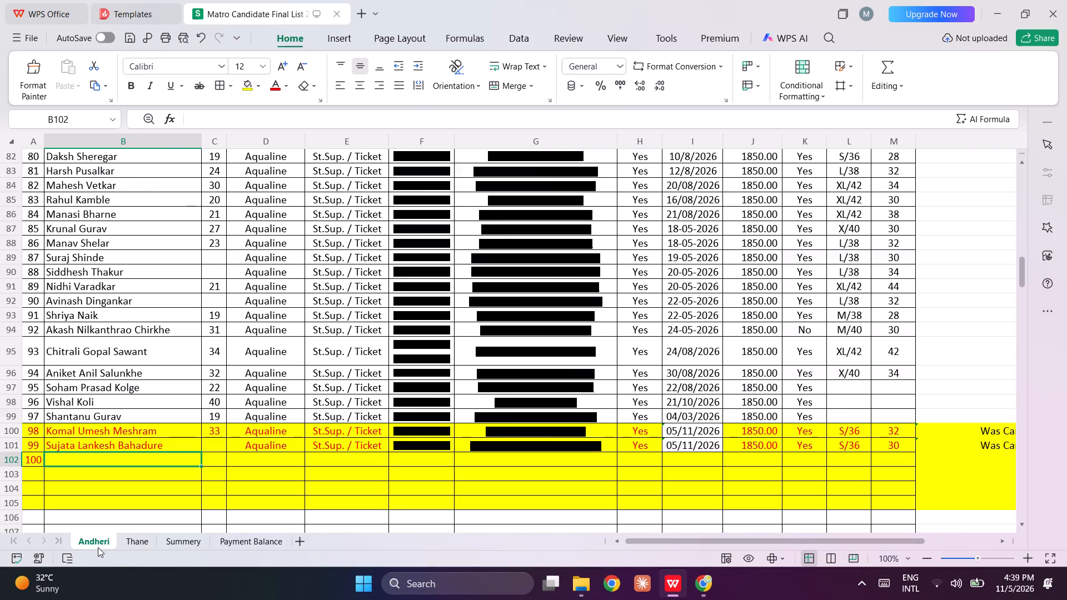
{"action": "key", "text": "Page_Up"}
{"action": "key", "text": "Page_Up"}
{"action": "key", "text": "Page_Up"}
{"action": "key", "text": "Page_Up"}
{"action": "key", "text": "Page_Up"}
{"action": "key", "text": "Page_Up"}
{"action": "key", "text": "Page_Up"}
{"action": "key", "text": "Page_Up"}
{"action": "key", "text": "Page_Up"}
{"action": "key", "text": "Page_Up"}
{"action": "key", "text": "Page_Up"}
{"action": "key", "text": "Page_Up"}
{"action": "key", "text": "Page_Up"}
{"action": "key", "text": "Page_Up"}
{"action": "key", "text": "Page_Up"}
{"action": "key", "text": "Page_Up"}
{"action": "key", "text": "Page_Up"}
{"action": "key", "text": "Page_Up"}
{"action": "key", "text": "Page_Up"}
{"action": "key", "text": "Page_Up"}
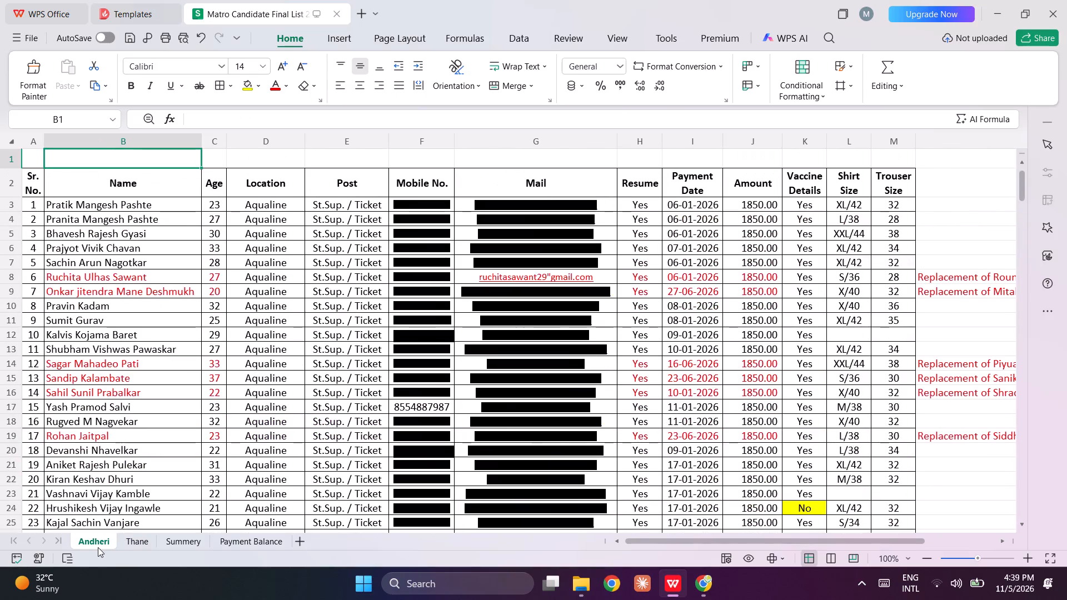
{"action": "key", "text": "Page_Down"}
{"action": "key", "text": "Page_Down"}
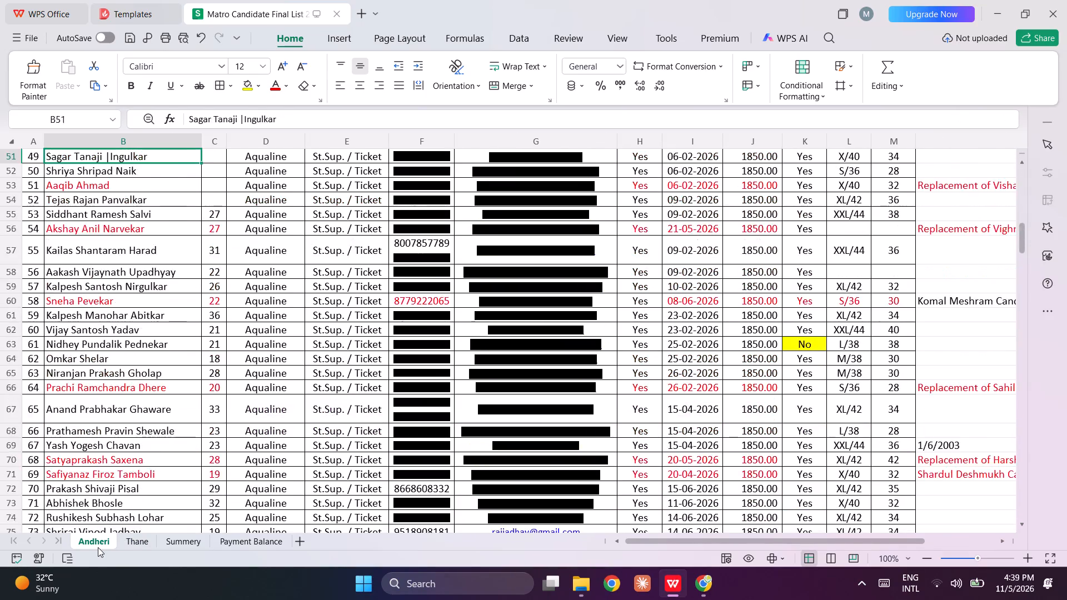
{"action": "key", "text": "Page_Down"}
{"action": "key", "text": "Page_Down"}
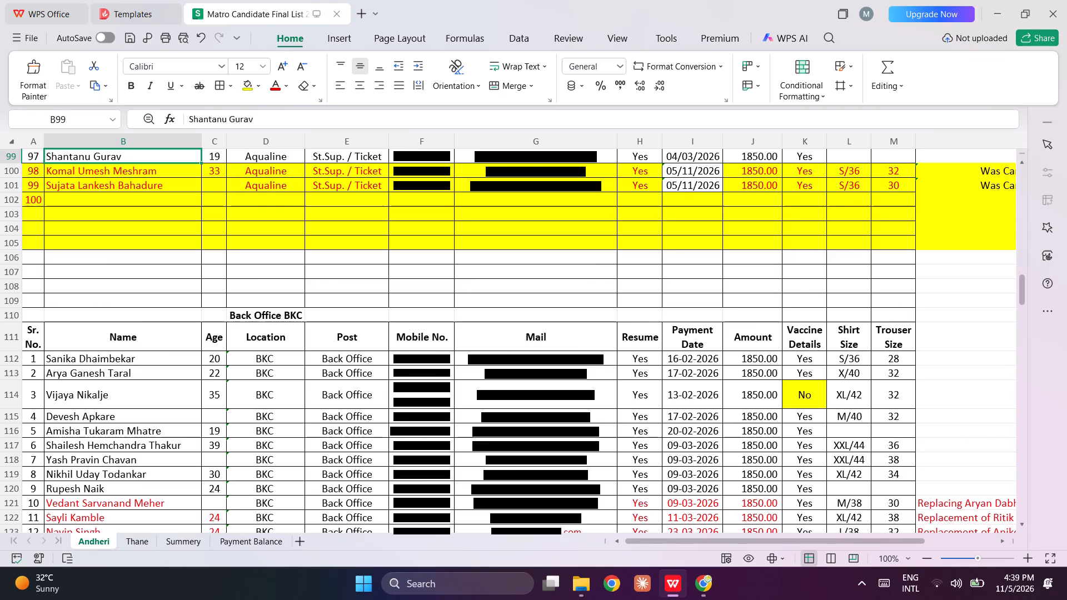
Set the No.of Candidate for Station Supervisor/Ticket at Andheri to 99 on the Summery sheet.
{"action": "left_click", "coordinate": [188, 547]}
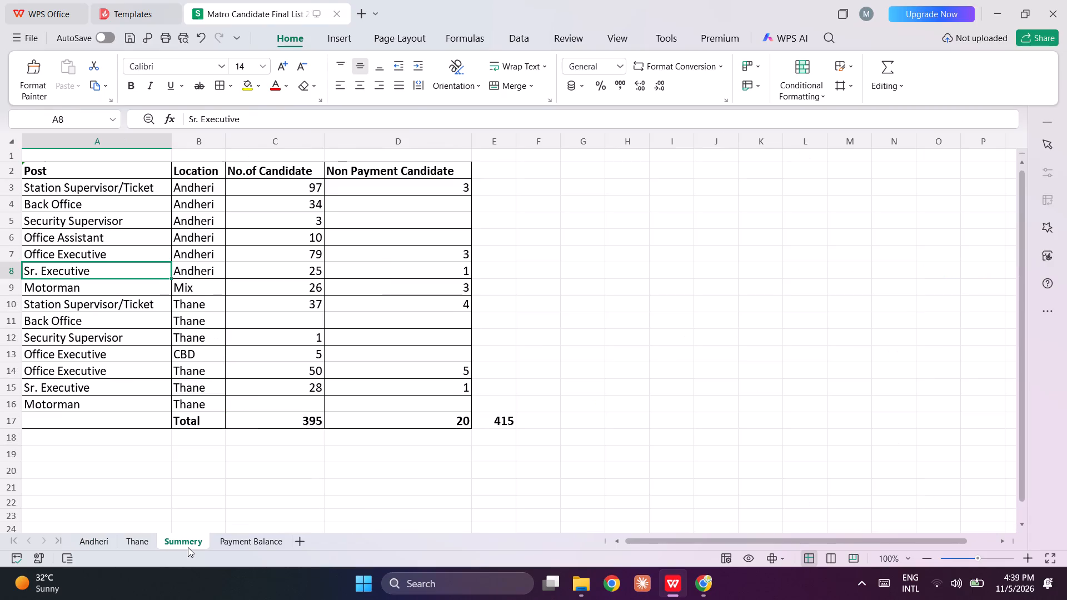
{"action": "key", "text": "Up"}
{"action": "key", "text": "Up"}
{"action": "key", "text": "Up"}
{"action": "key", "text": "Up"}
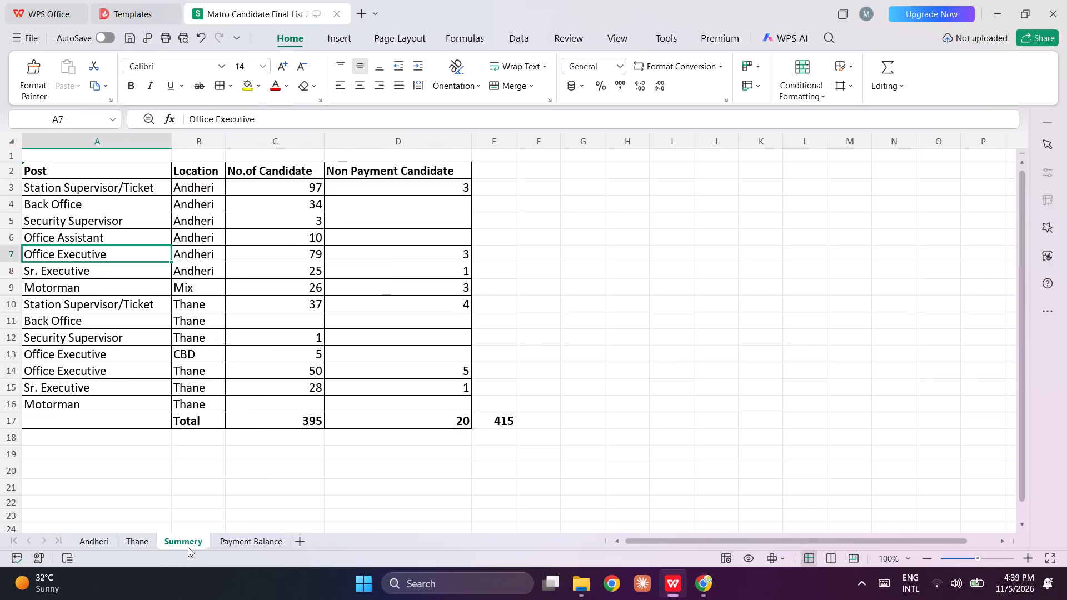
{"action": "key", "text": "Up"}
{"action": "key", "text": "Right"}
{"action": "key", "text": "Right"}
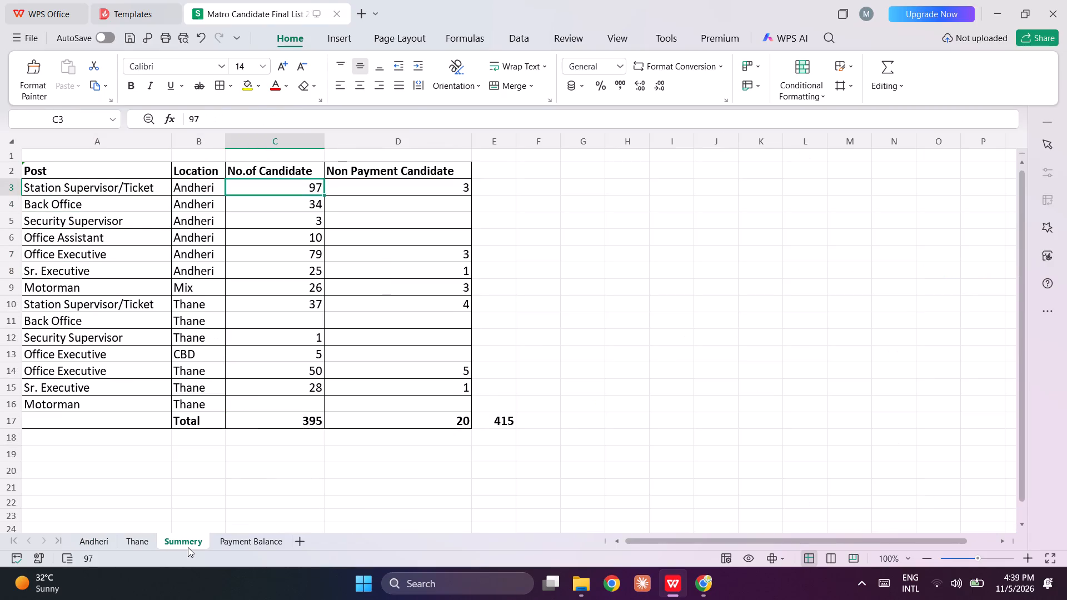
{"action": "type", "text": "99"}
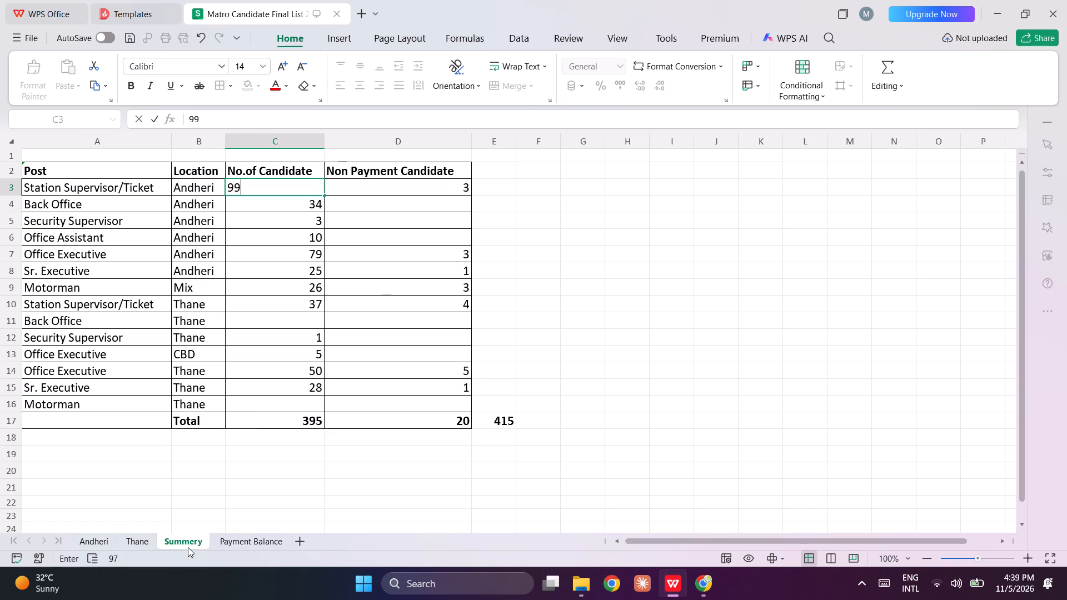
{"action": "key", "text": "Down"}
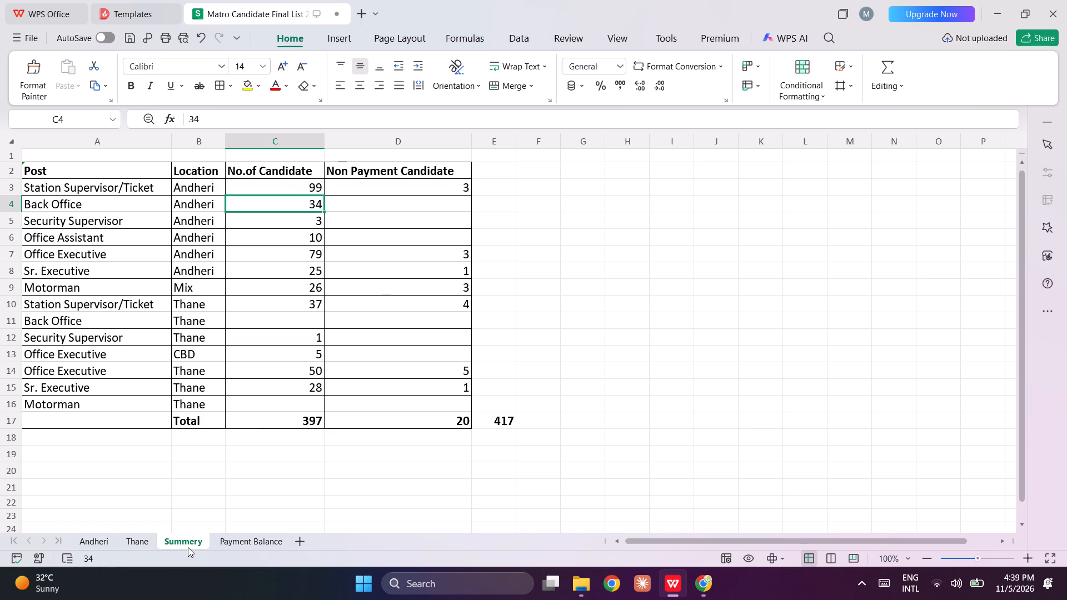
Examine the Back Office, Security Supervisor and Office Assistant lists on the Andheri sheet against the Summery counts.
{"action": "left_click", "coordinate": [93, 541]}
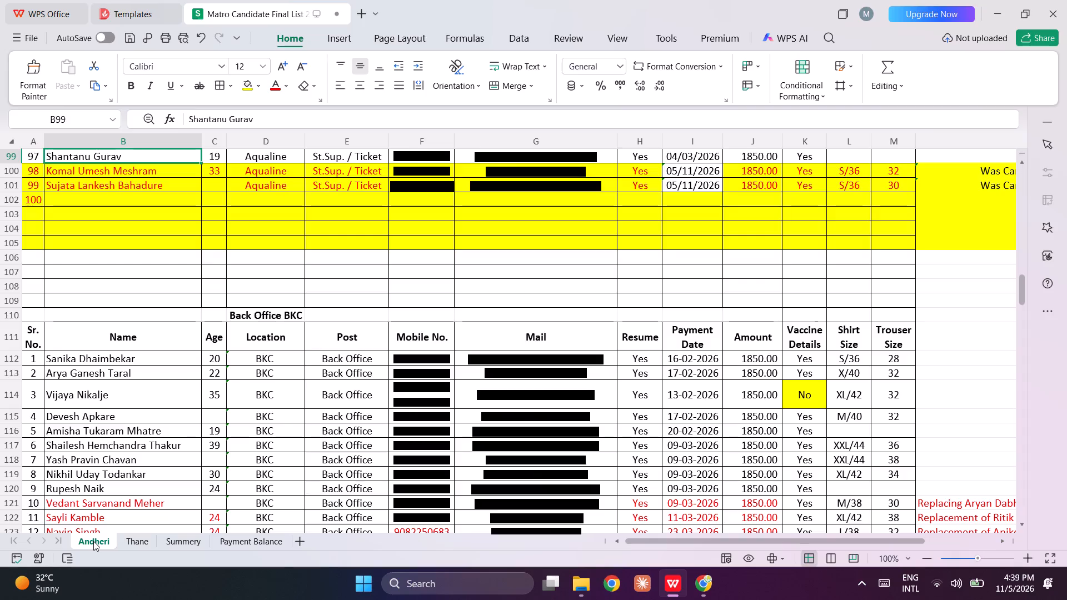
{"action": "key", "text": "Up"}
{"action": "key", "text": "Down"}
{"action": "key", "text": "Down"}
{"action": "key", "text": "Down"}
{"action": "key", "text": "Down"}
{"action": "key", "text": "Down"}
{"action": "key", "text": "Down"}
{"action": "key", "text": "Down"}
{"action": "key", "text": "Down"}
{"action": "key", "text": "Down"}
{"action": "key", "text": "Down"}
{"action": "key", "text": "Down"}
{"action": "key", "text": "Down"}
{"action": "key", "text": "Down"}
{"action": "key", "text": "Down"}
{"action": "key", "text": "Down"}
{"action": "key", "text": "Down"}
{"action": "key", "text": "Down"}
{"action": "key", "text": "Down"}
{"action": "key", "text": "Down"}
{"action": "key", "text": "Down"}
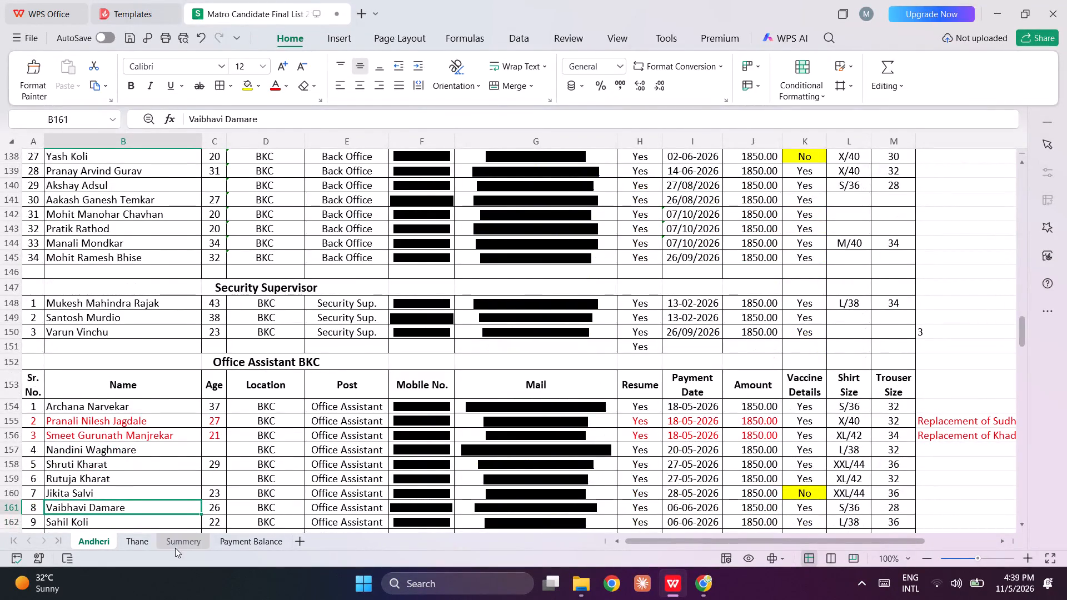
{"action": "left_click", "coordinate": [143, 542]}
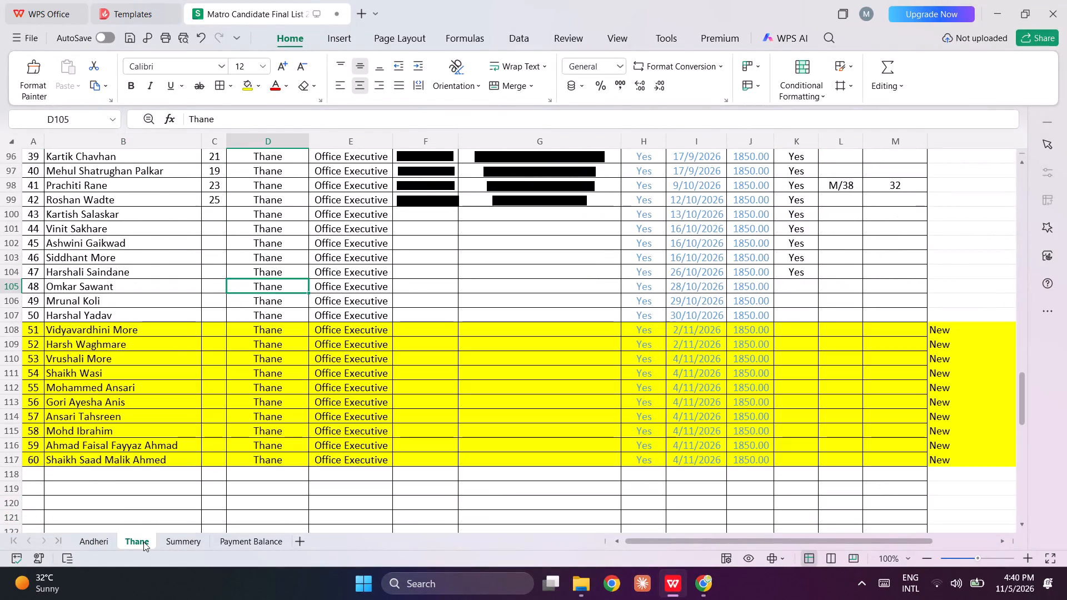
{"action": "left_click", "coordinate": [197, 541]}
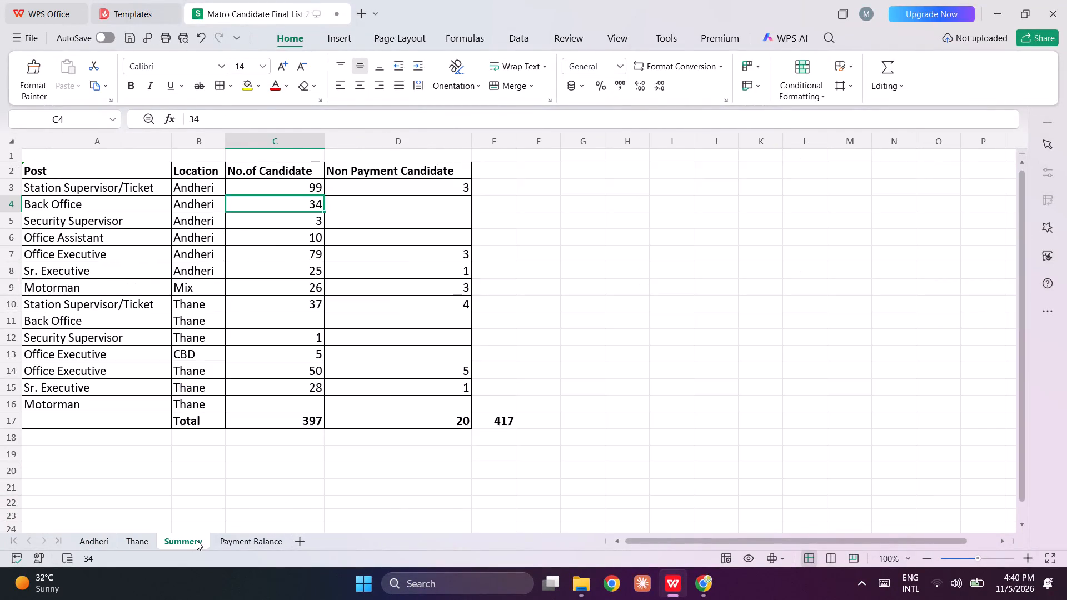
Examine the Office Assistant and Office Executive lists on the Andheri sheet and compare their last serial numbers with the Summery counts.
{"action": "left_click", "coordinate": [102, 543]}
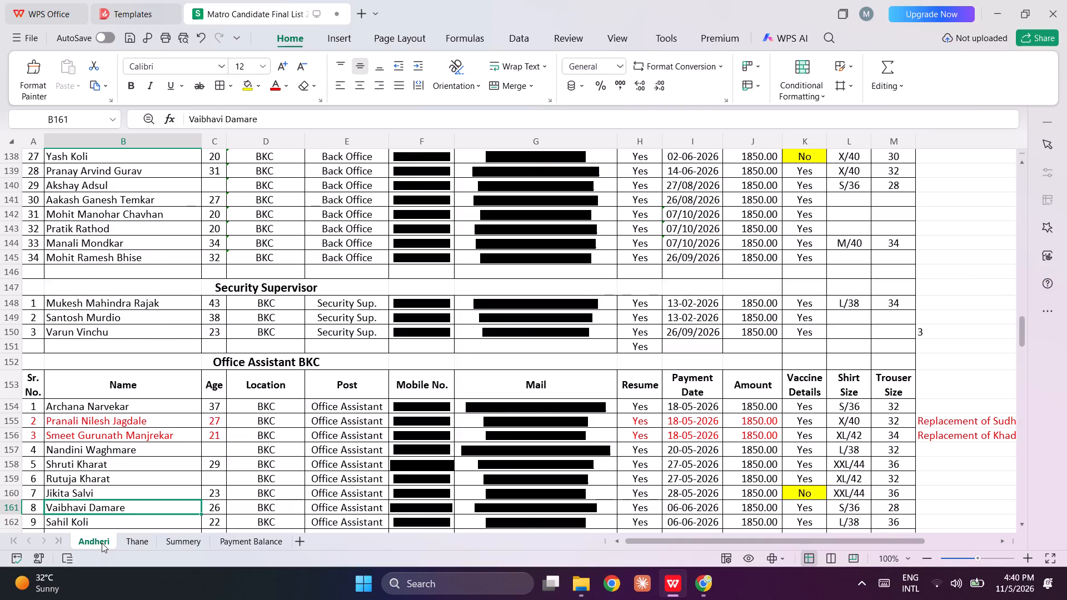
{"action": "key", "text": "Down"}
{"action": "key", "text": "Down"}
{"action": "key", "text": "Down"}
{"action": "key", "text": "Down"}
{"action": "key", "text": "Down"}
{"action": "key", "text": "Down"}
{"action": "key", "text": "Down"}
{"action": "key", "text": "Down"}
{"action": "key", "text": "Down"}
{"action": "key", "text": "Down"}
{"action": "key", "text": "Down"}
{"action": "key", "text": "Down"}
{"action": "key", "text": "Down"}
{"action": "key", "text": "Down"}
{"action": "key", "text": "Down"}
{"action": "key", "text": "Down"}
{"action": "key", "text": "Down"}
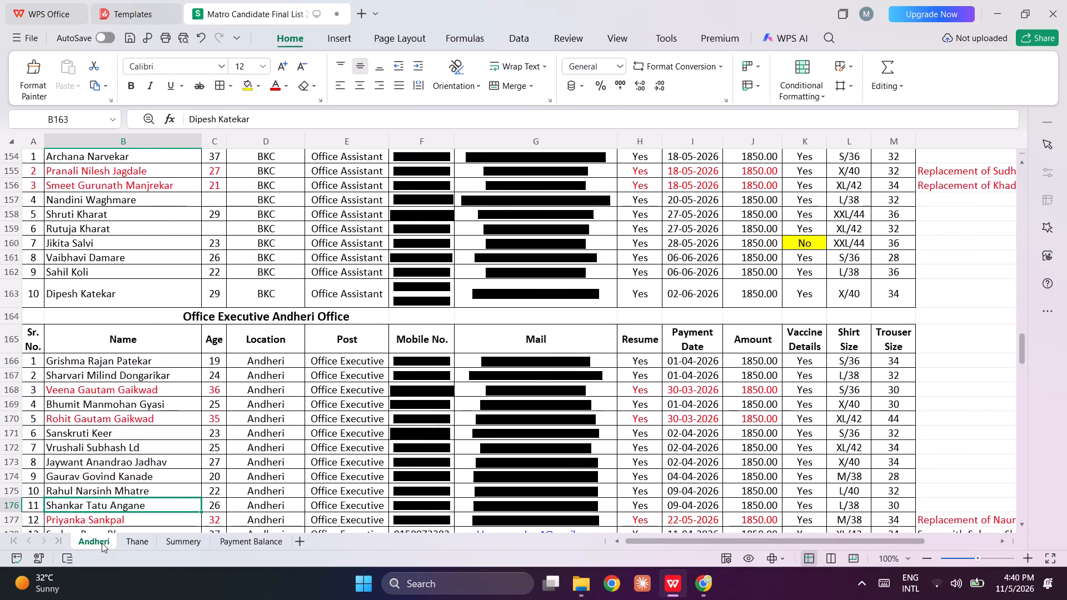
{"action": "key", "text": "Down"}
{"action": "key", "text": "Down"}
{"action": "key", "text": "Down"}
{"action": "key", "text": "Down"}
{"action": "key", "text": "Down"}
{"action": "key", "text": "Down"}
{"action": "key", "text": "Down"}
{"action": "key", "text": "Down"}
{"action": "key", "text": "Down"}
{"action": "key", "text": "Down"}
{"action": "key", "text": "Down"}
{"action": "key", "text": "Down"}
{"action": "key", "text": "Down"}
{"action": "key", "text": "Down"}
{"action": "key", "text": "Down"}
{"action": "key", "text": "Down"}
{"action": "key", "text": "Down"}
{"action": "key", "text": "Down"}
{"action": "key", "text": "Down"}
{"action": "key", "text": "Down"}
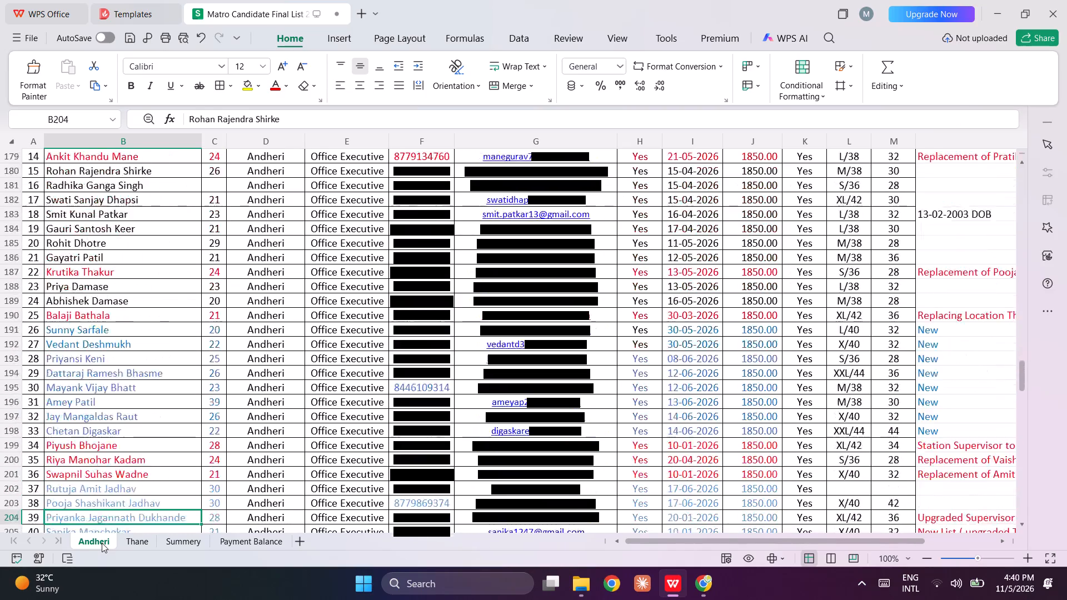
{"action": "key", "text": "Down"}
{"action": "key", "text": "Down"}
{"action": "key", "text": "Down"}
{"action": "key", "text": "Down"}
{"action": "key", "text": "Down"}
{"action": "key", "text": "Down"}
{"action": "key", "text": "Down"}
{"action": "key", "text": "Down"}
{"action": "key", "text": "Down"}
{"action": "key", "text": "Down"}
{"action": "key", "text": "Down"}
{"action": "key", "text": "Down"}
{"action": "key", "text": "Down"}
{"action": "key", "text": "Down"}
{"action": "key", "text": "Down"}
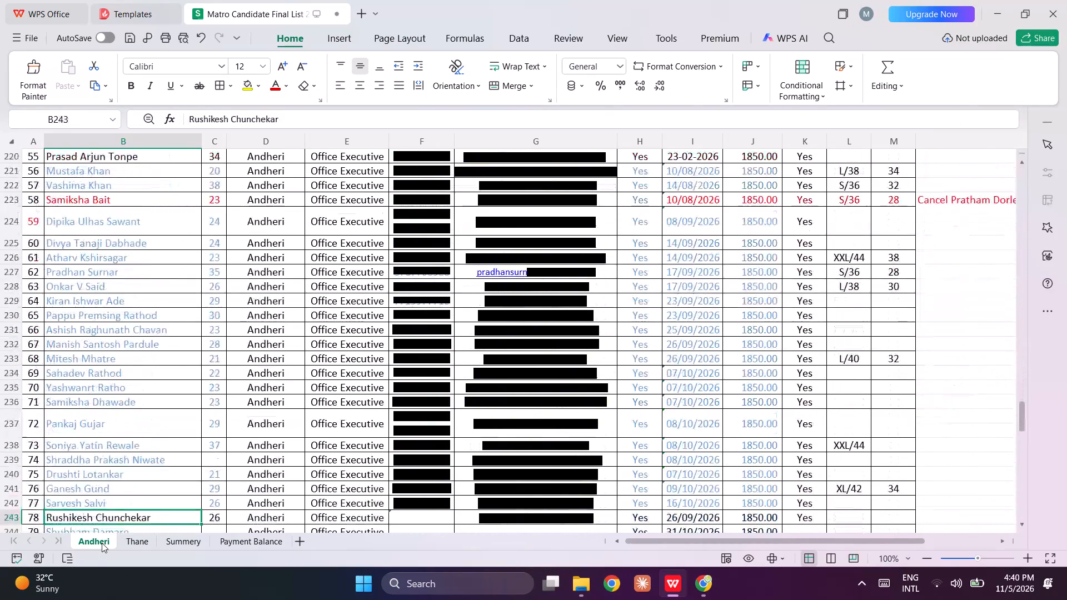
{"action": "key", "text": "Up"}
{"action": "key", "text": "Up"}
{"action": "key", "text": "Up"}
{"action": "key", "text": "Up"}
{"action": "key", "text": "Up"}
{"action": "key", "text": "Up"}
{"action": "key", "text": "Up"}
{"action": "key", "text": "Up"}
{"action": "key", "text": "Up"}
{"action": "key", "text": "Up"}
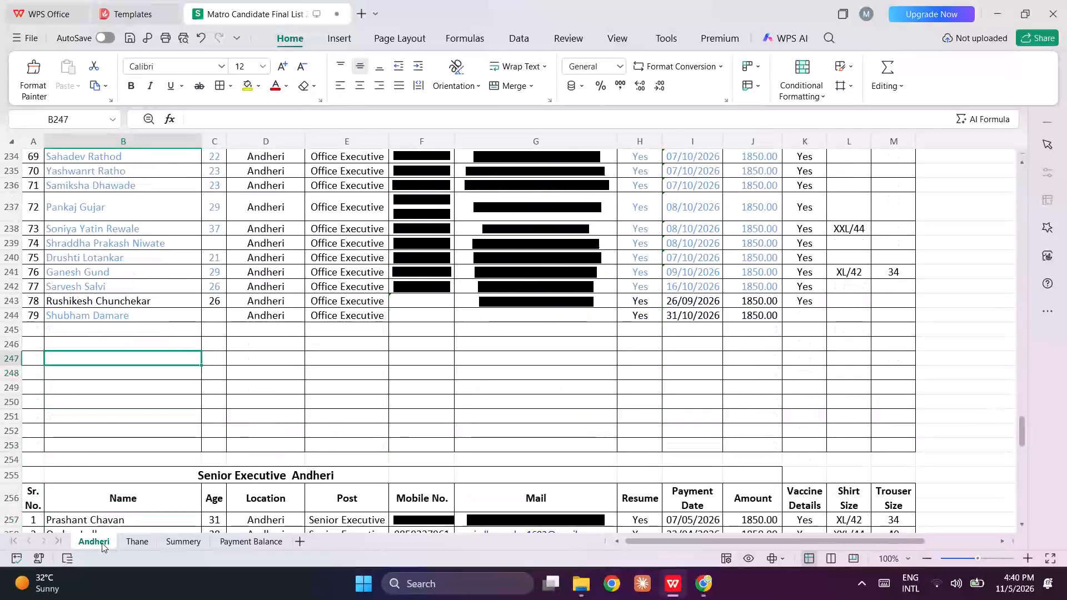
{"action": "key", "text": "Up"}
{"action": "key", "text": "Up"}
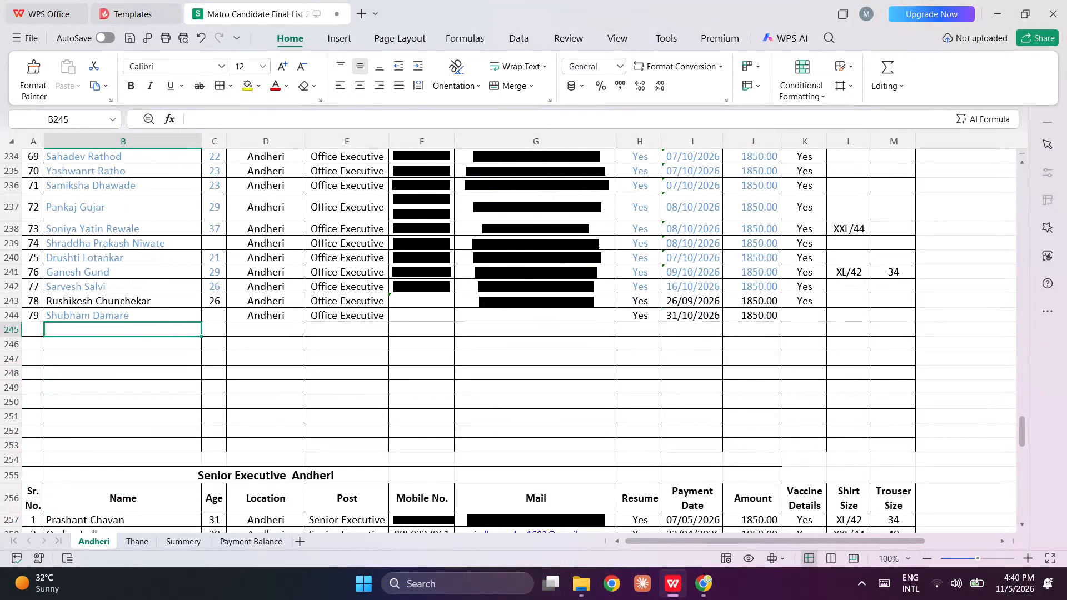
{"action": "left_click", "coordinate": [235, 542]}
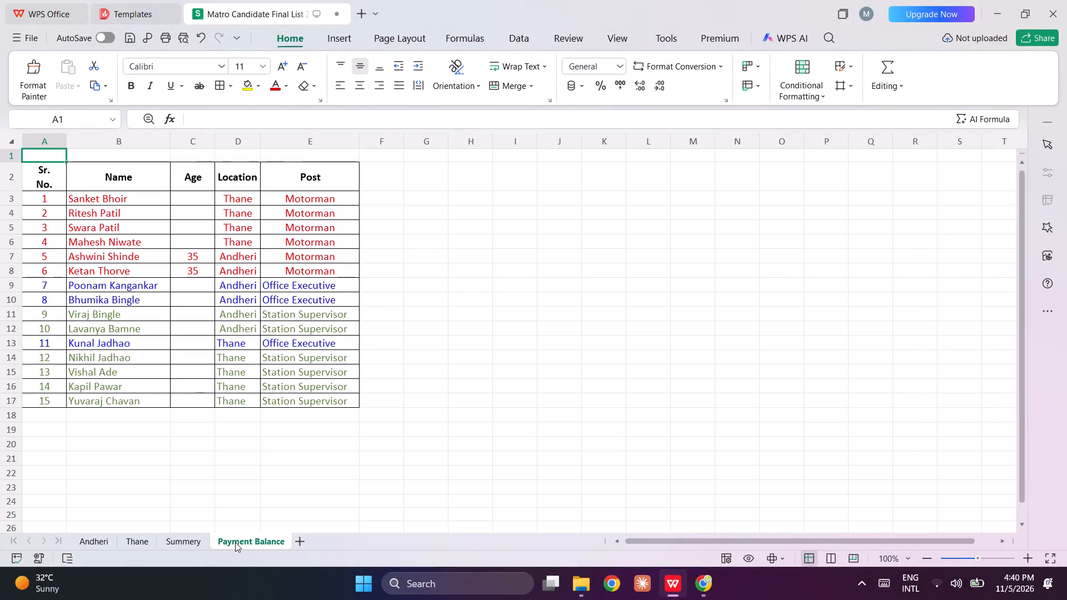
{"action": "left_click", "coordinate": [196, 540]}
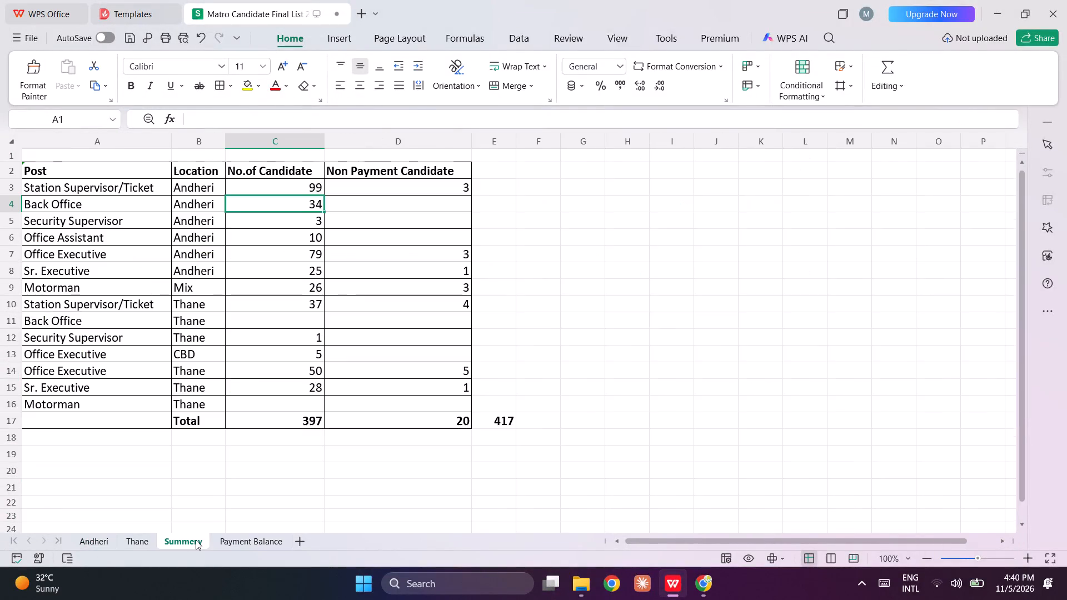
{"action": "key", "text": "Down"}
{"action": "key", "text": "Down"}
{"action": "key", "text": "Down"}
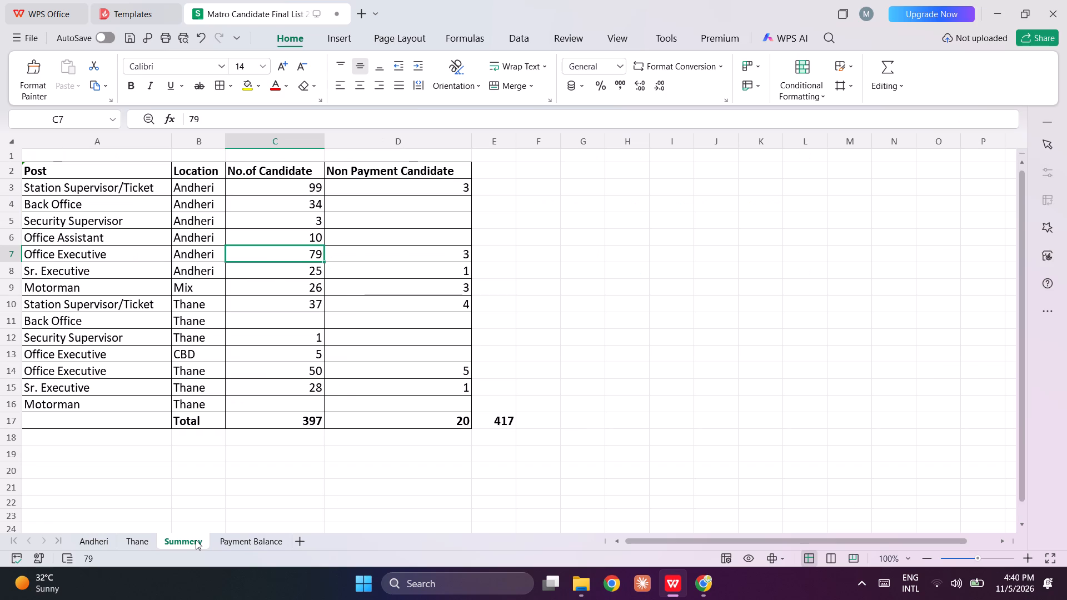
{"action": "key", "text": "Down"}
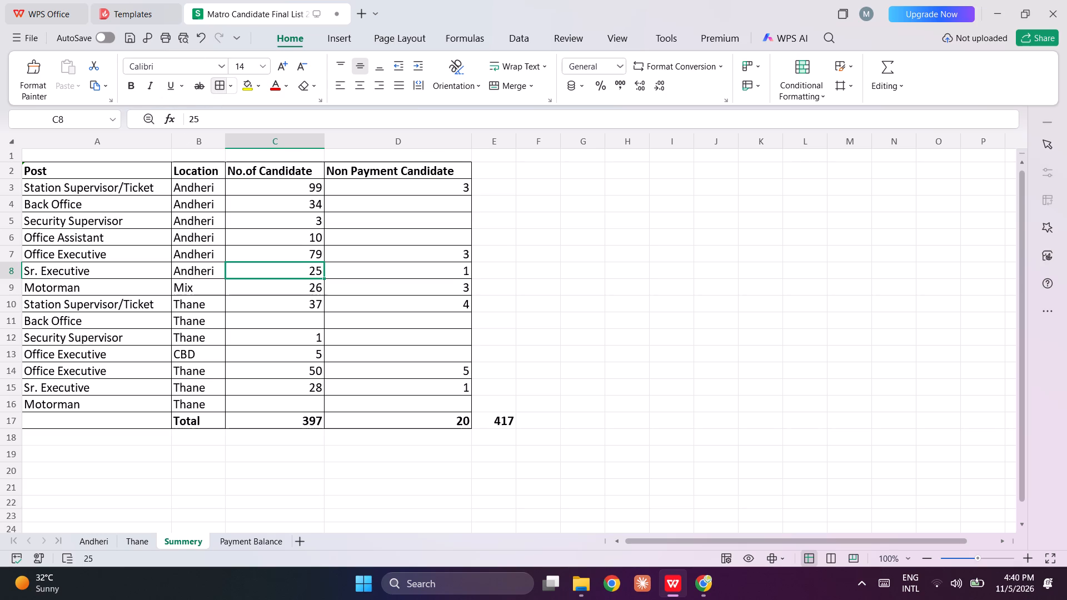
Examine the Senior Executive list on the Andheri sheet through its last numbered entry.
{"action": "left_click", "coordinate": [97, 545]}
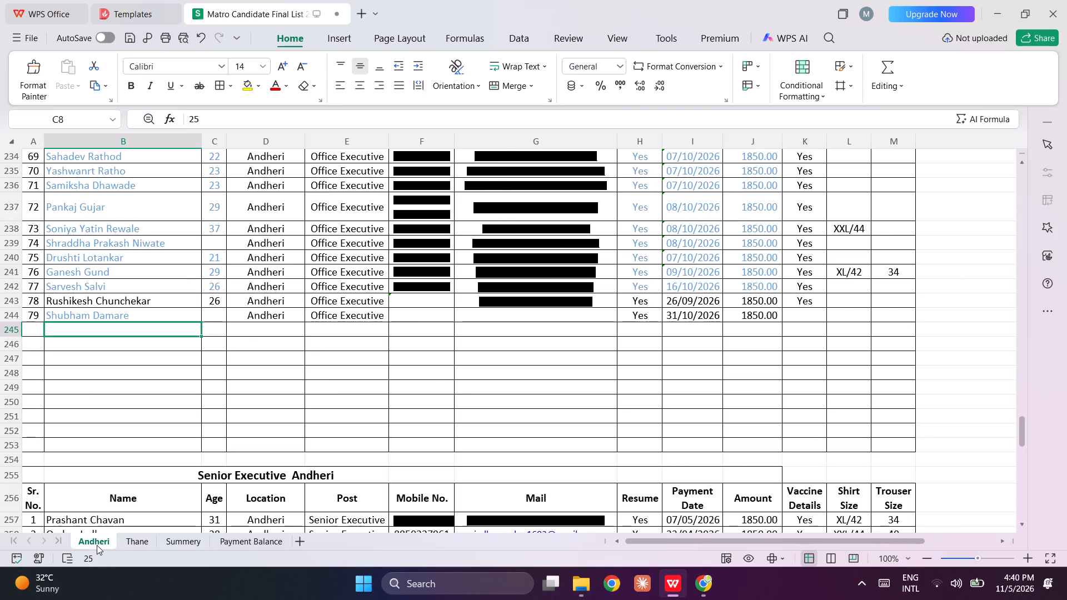
{"action": "key", "text": "Down"}
{"action": "key", "text": "Down"}
{"action": "key", "text": "Down"}
{"action": "key", "text": "Down"}
{"action": "key", "text": "Down"}
{"action": "key", "text": "Down"}
{"action": "key", "text": "Down"}
{"action": "key", "text": "Down"}
{"action": "key", "text": "Down"}
{"action": "key", "text": "Down"}
{"action": "key", "text": "Down"}
{"action": "key", "text": "Down"}
{"action": "key", "text": "Down"}
{"action": "key", "text": "Down"}
{"action": "key", "text": "Down"}
{"action": "key", "text": "Down"}
{"action": "key", "text": "Down"}
{"action": "key", "text": "Down"}
{"action": "key", "text": "Down"}
{"action": "key", "text": "Down"}
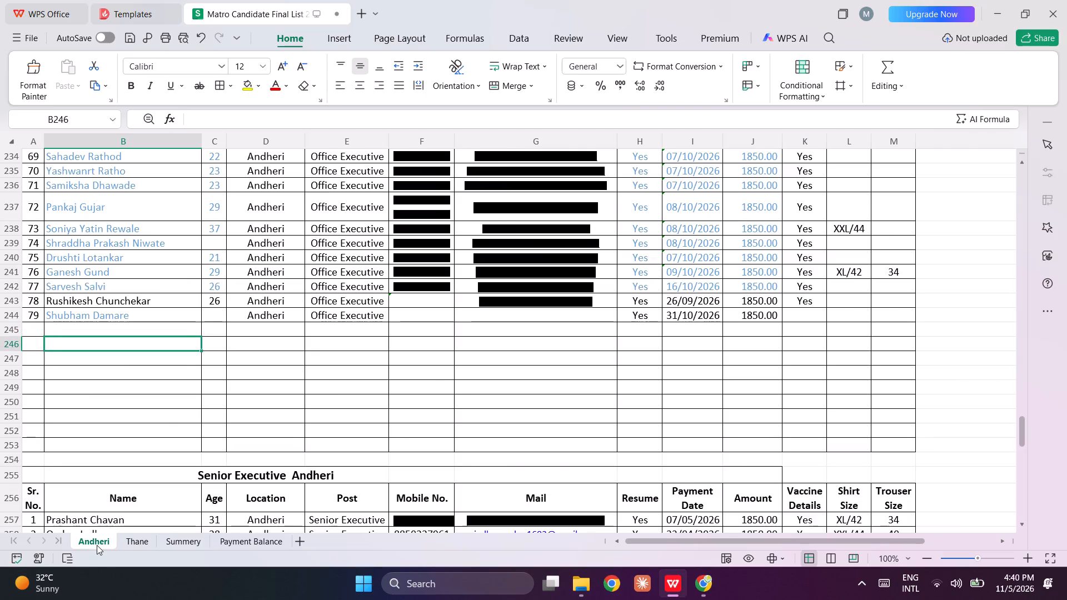
{"action": "key", "text": "Down"}
{"action": "key", "text": "Down"}
{"action": "key", "text": "Down"}
{"action": "key", "text": "Down"}
{"action": "key", "text": "Down"}
{"action": "key", "text": "Down"}
{"action": "key", "text": "Down"}
{"action": "key", "text": "Down"}
{"action": "key", "text": "Down"}
{"action": "key", "text": "Down"}
{"action": "key", "text": "Down"}
{"action": "key", "text": "Down"}
{"action": "key", "text": "Down"}
{"action": "key", "text": "Down"}
{"action": "key", "text": "Down"}
{"action": "key", "text": "Down"}
{"action": "key", "text": "Down"}
{"action": "key", "text": "Down"}
{"action": "key", "text": "Down"}
{"action": "key", "text": "Down"}
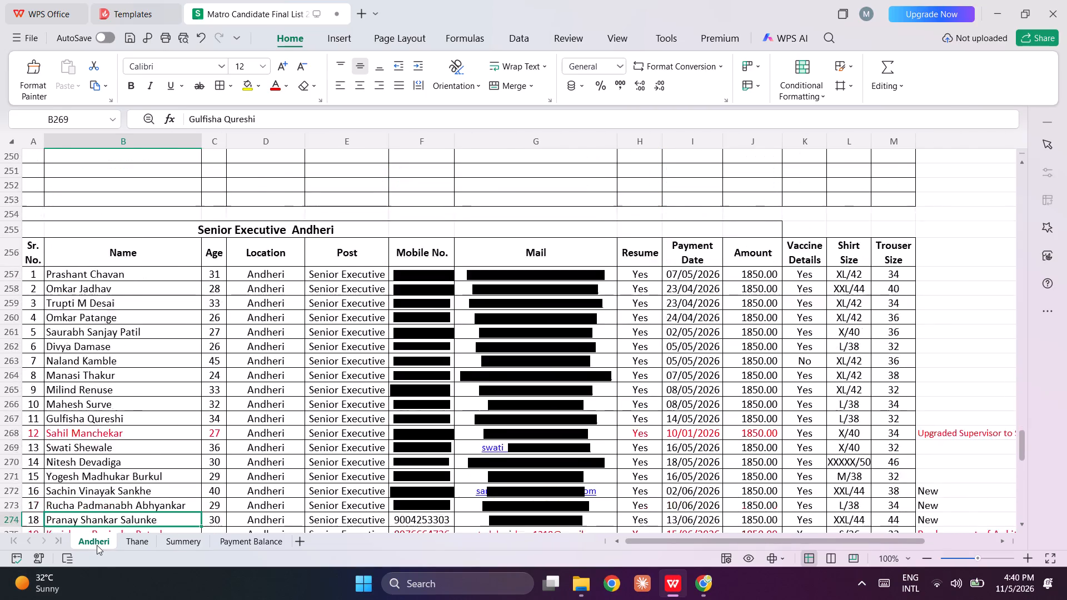
{"action": "key", "text": "Up"}
{"action": "key", "text": "Up"}
{"action": "key", "text": "Up"}
{"action": "key", "text": "Up"}
{"action": "key", "text": "Up"}
{"action": "key", "text": "Up"}
{"action": "key", "text": "Up"}
{"action": "key", "text": "Up"}
{"action": "key", "text": "Up"}
{"action": "key", "text": "Up"}
{"action": "key", "text": "Up"}
{"action": "key", "text": "Up"}
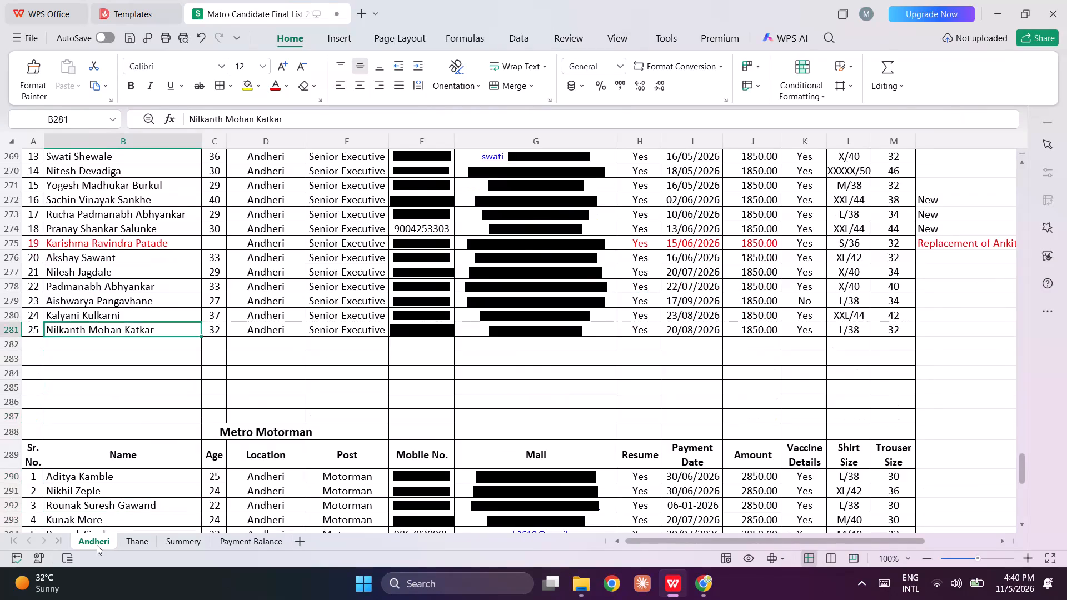
{"action": "key", "text": "Up"}
{"action": "key", "text": "Up"}
{"action": "key", "text": "Up"}
{"action": "key", "text": "Up"}
{"action": "key", "text": "Up"}
{"action": "key", "text": "Up"}
{"action": "key", "text": "Up"}
{"action": "key", "text": "Up"}
{"action": "key", "text": "Up"}
{"action": "key", "text": "Up"}
{"action": "key", "text": "Up"}
{"action": "key", "text": "Up"}
{"action": "key", "text": "Up"}
{"action": "key", "text": "Up"}
{"action": "key", "text": "Up"}
{"action": "key", "text": "Up"}
{"action": "key", "text": "Up"}
{"action": "key", "text": "Up"}
{"action": "key", "text": "Up"}
{"action": "key", "text": "Up"}
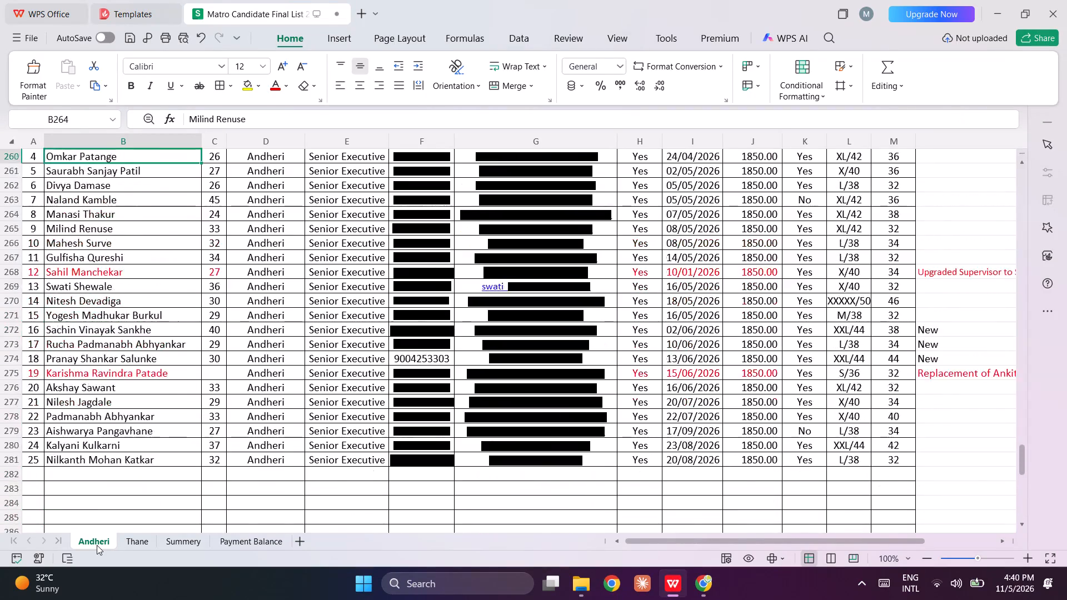
{"action": "key", "text": "Down"}
{"action": "key", "text": "Down"}
{"action": "key", "text": "Down"}
{"action": "key", "text": "Down"}
{"action": "key", "text": "Down"}
{"action": "key", "text": "Down"}
{"action": "key", "text": "Down"}
{"action": "key", "text": "Down"}
{"action": "key", "text": "Down"}
{"action": "key", "text": "Down"}
{"action": "key", "text": "Down"}
{"action": "key", "text": "Down"}
{"action": "key", "text": "Down"}
{"action": "key", "text": "Down"}
{"action": "key", "text": "Down"}
{"action": "key", "text": "Down"}
{"action": "key", "text": "Down"}
{"action": "key", "text": "Down"}
{"action": "key", "text": "Down"}
{"action": "key", "text": "Down"}
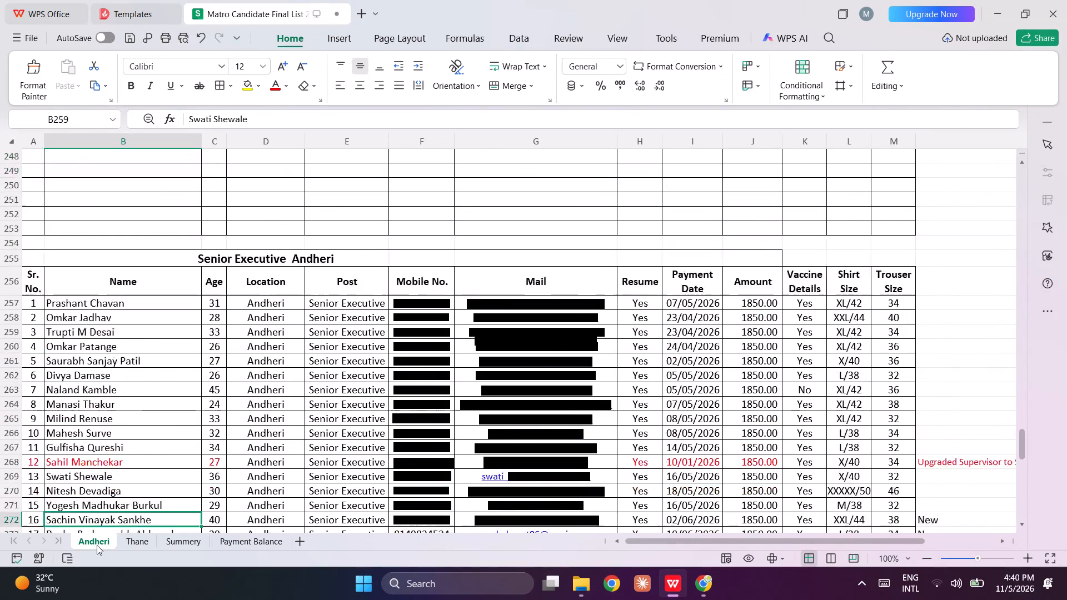
{"action": "key", "text": "Up"}
{"action": "key", "text": "Up"}
{"action": "key", "text": "Up"}
{"action": "key", "text": "Up"}
{"action": "key", "text": "Up"}
{"action": "key", "text": "Up"}
{"action": "key", "text": "Up"}
{"action": "key", "text": "Up"}
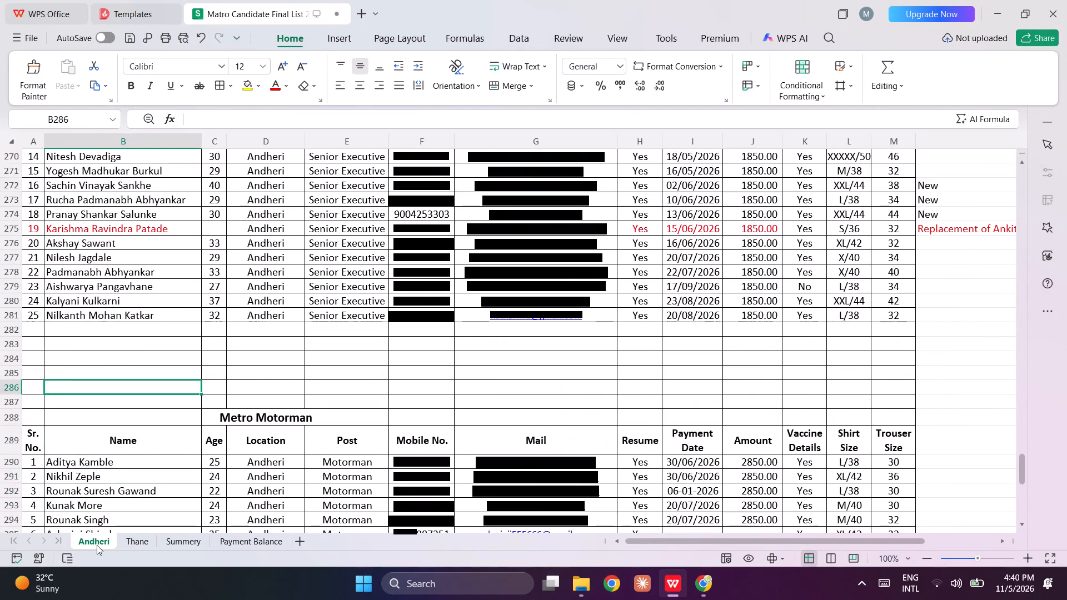
Add serial number 26 and the new candidate's name in the first empty row of the Senior Executive Andheri list.
{"action": "key", "text": "Up"}
{"action": "key", "text": "Up"}
{"action": "key", "text": "Up"}
{"action": "key", "text": "Up"}
{"action": "key", "text": "Left"}
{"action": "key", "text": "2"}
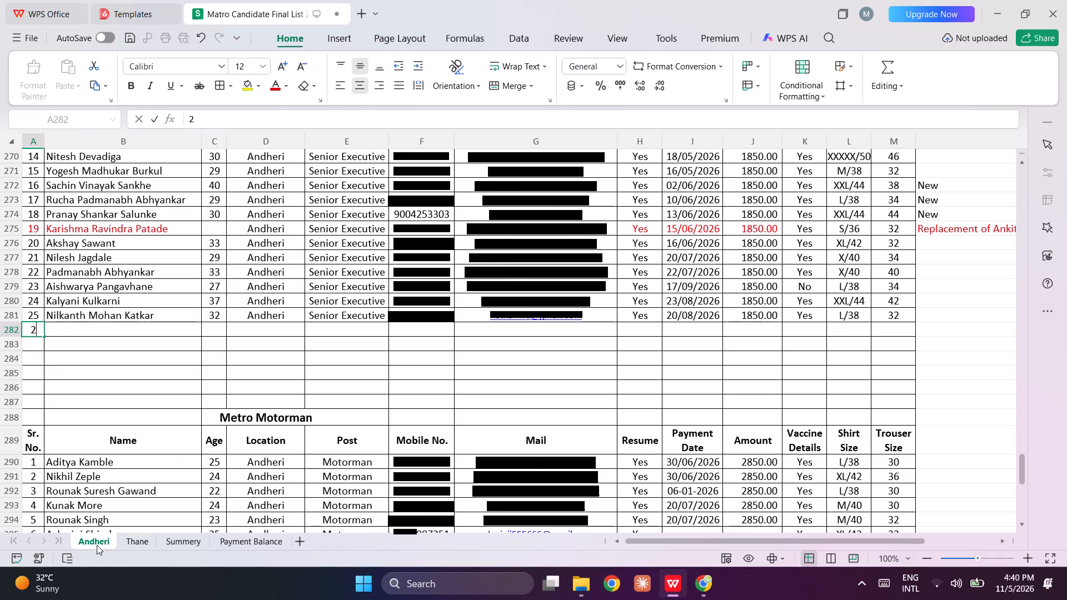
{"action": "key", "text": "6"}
{"action": "key", "text": "Right"}
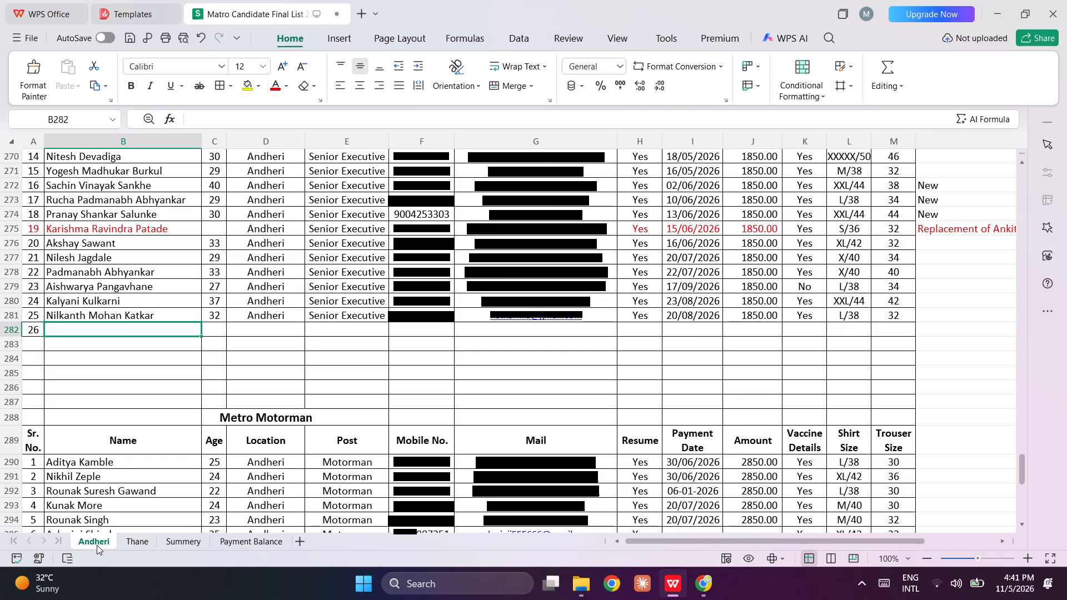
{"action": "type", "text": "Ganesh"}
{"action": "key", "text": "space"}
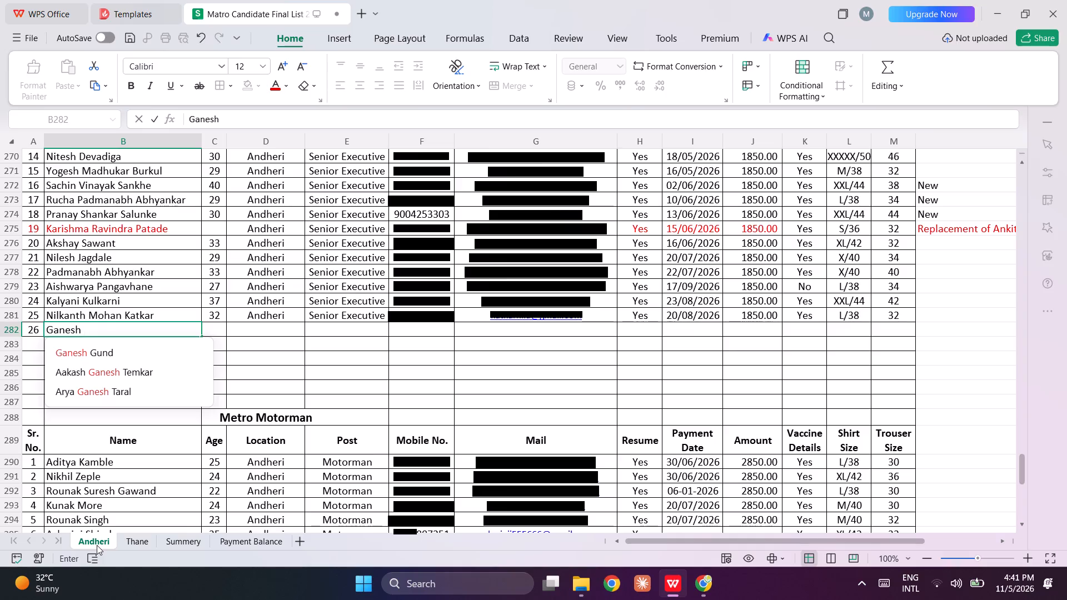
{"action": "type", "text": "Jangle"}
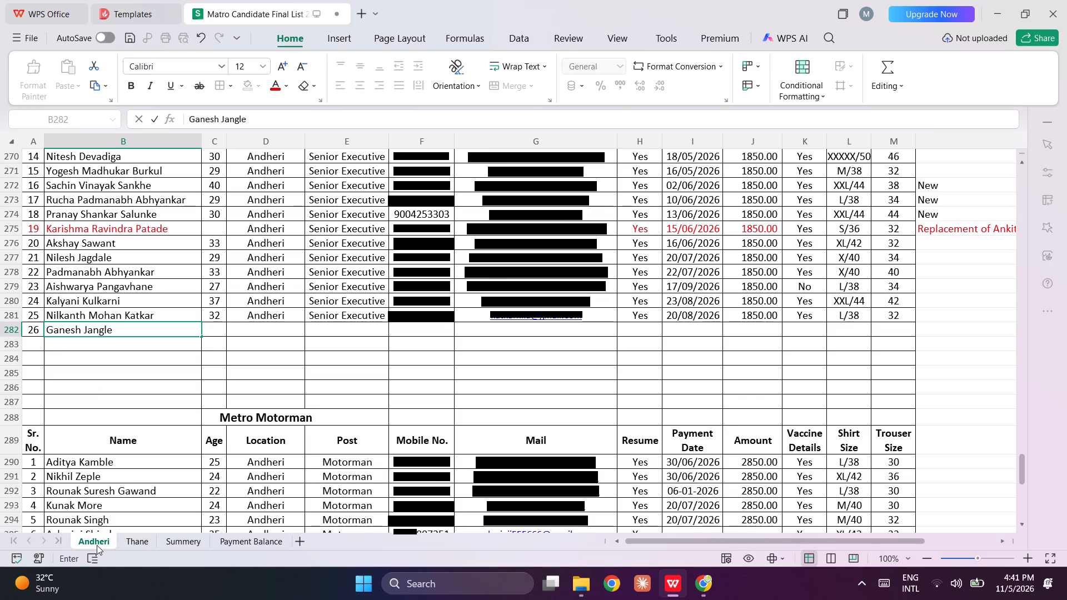
Copy location Andheri and post Senior Executive from the row above into entry 26, and save the workbook.
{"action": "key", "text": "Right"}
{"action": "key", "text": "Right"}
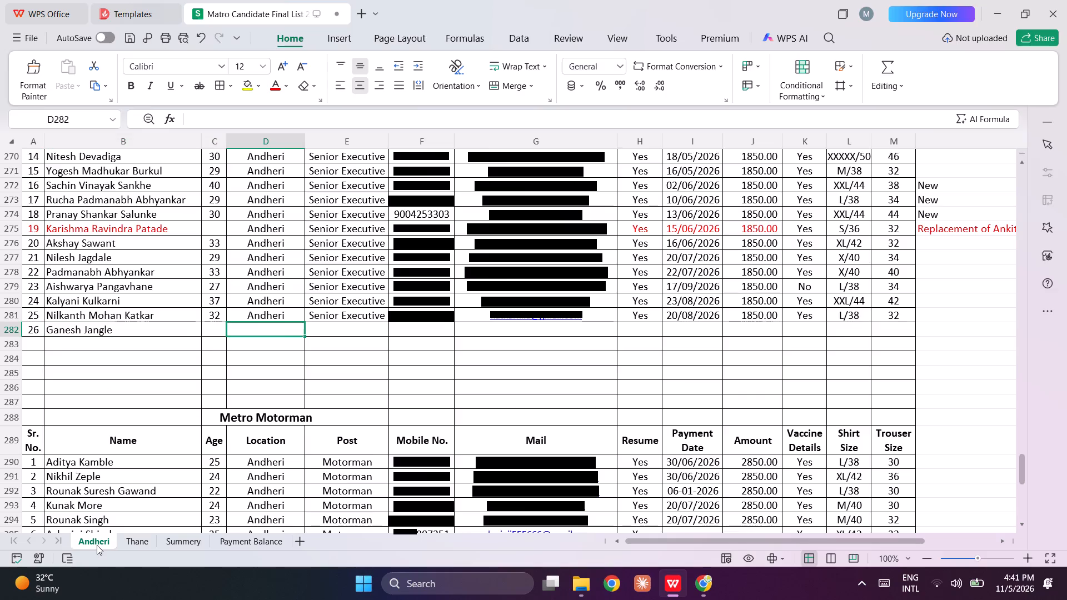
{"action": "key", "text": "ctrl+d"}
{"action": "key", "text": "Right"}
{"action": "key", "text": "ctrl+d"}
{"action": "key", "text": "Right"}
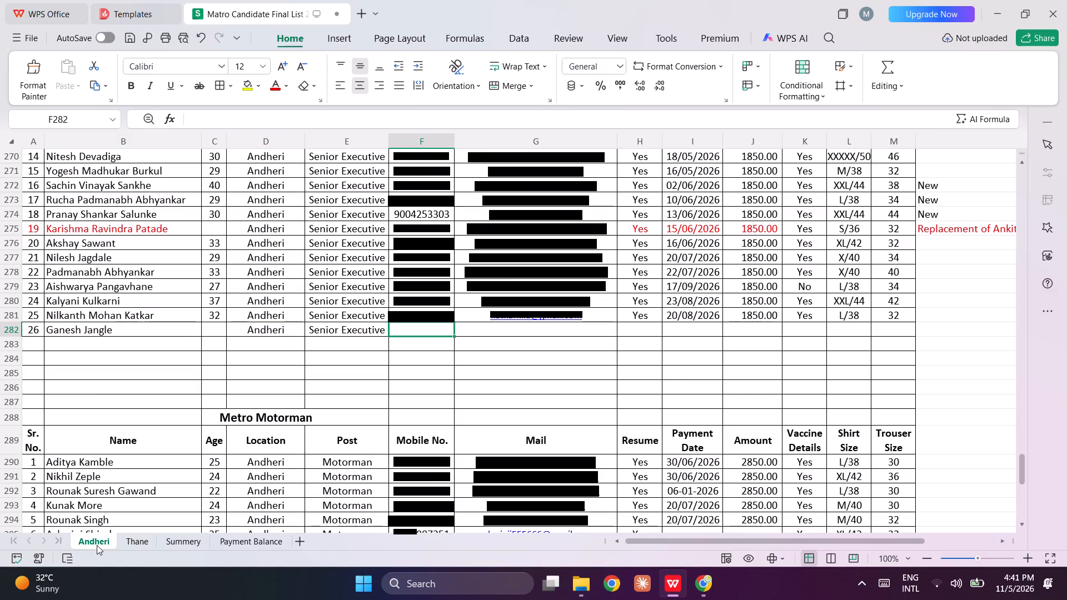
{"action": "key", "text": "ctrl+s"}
Copy Resume Yes, payment date 20/08/2026 and amount 1850.00 from the row above into Senior Executive entry 26.
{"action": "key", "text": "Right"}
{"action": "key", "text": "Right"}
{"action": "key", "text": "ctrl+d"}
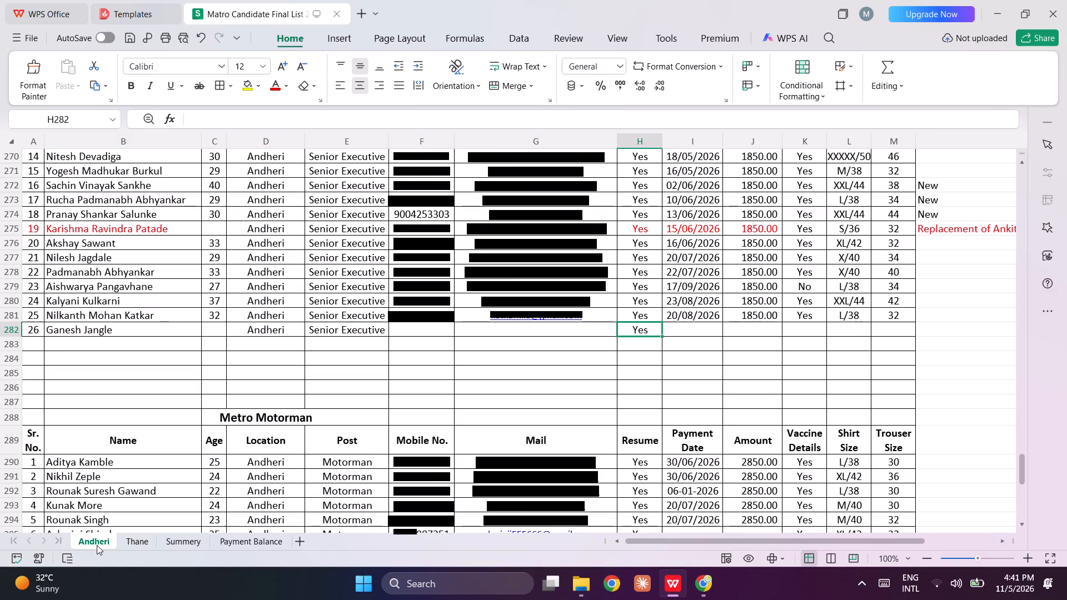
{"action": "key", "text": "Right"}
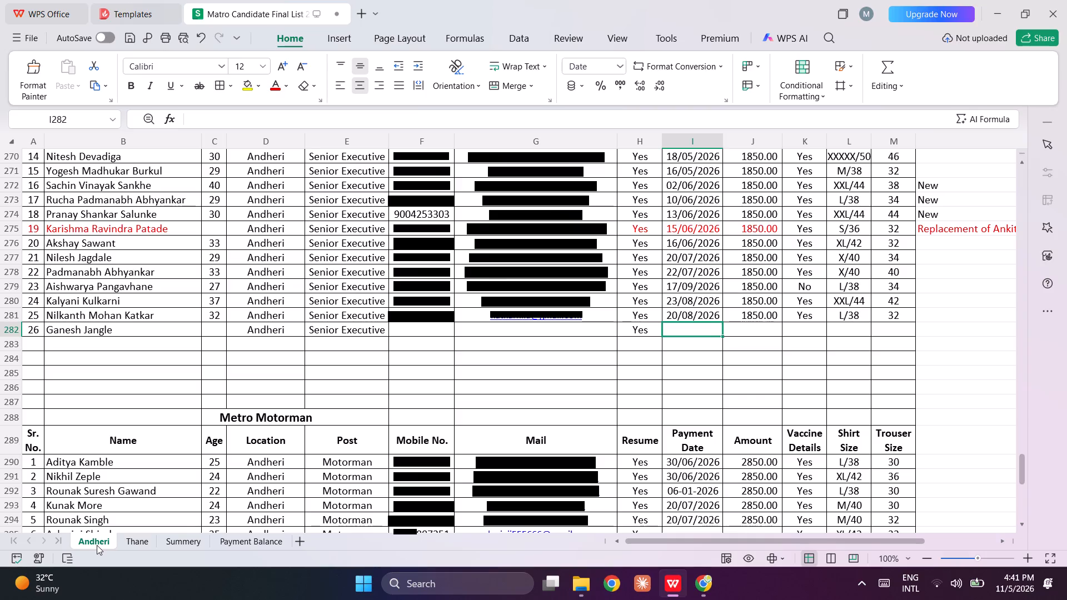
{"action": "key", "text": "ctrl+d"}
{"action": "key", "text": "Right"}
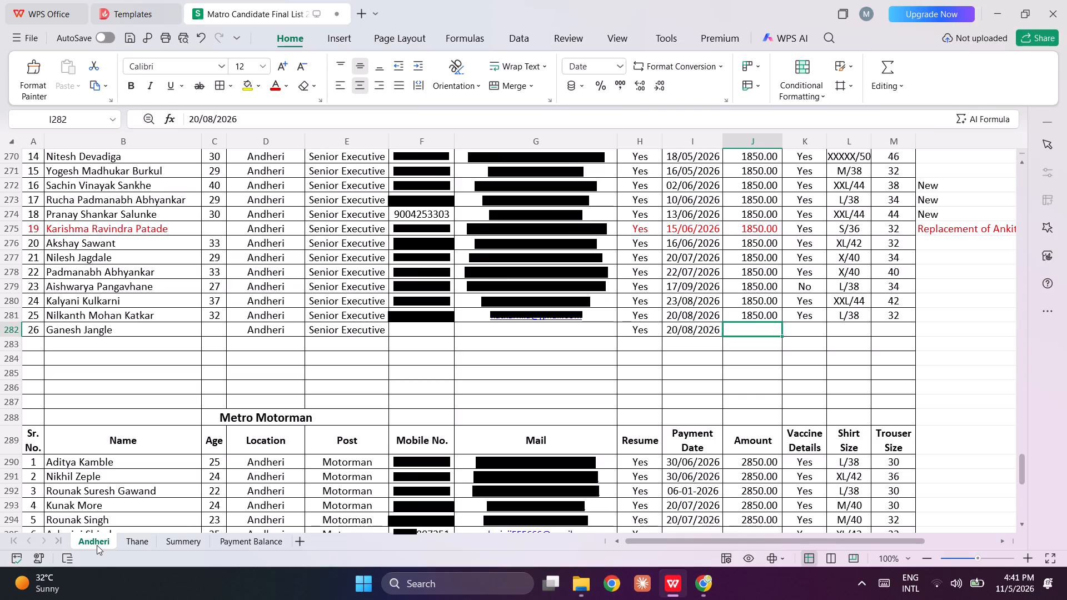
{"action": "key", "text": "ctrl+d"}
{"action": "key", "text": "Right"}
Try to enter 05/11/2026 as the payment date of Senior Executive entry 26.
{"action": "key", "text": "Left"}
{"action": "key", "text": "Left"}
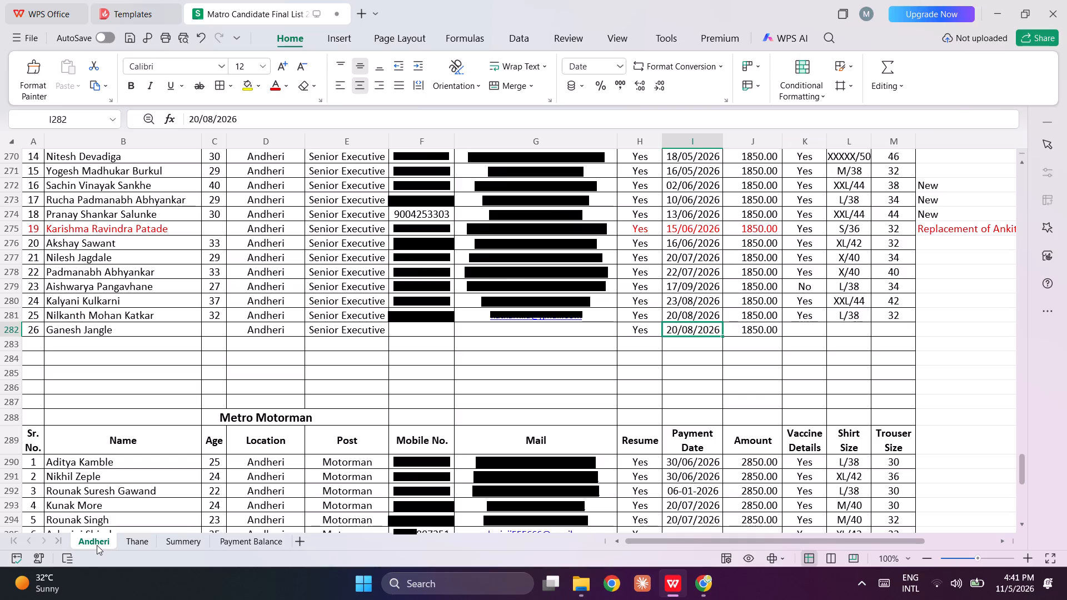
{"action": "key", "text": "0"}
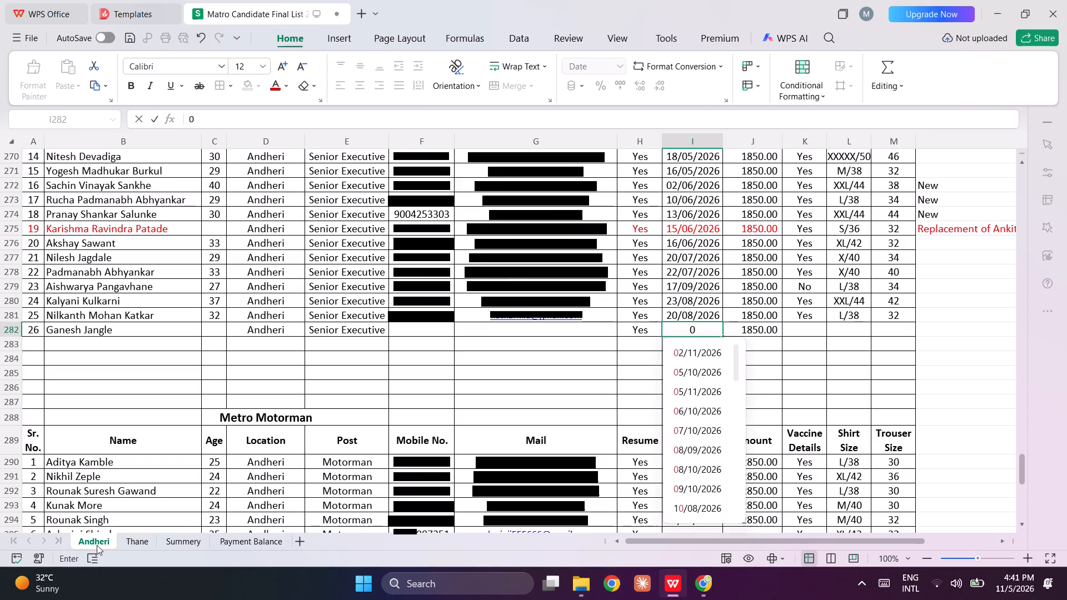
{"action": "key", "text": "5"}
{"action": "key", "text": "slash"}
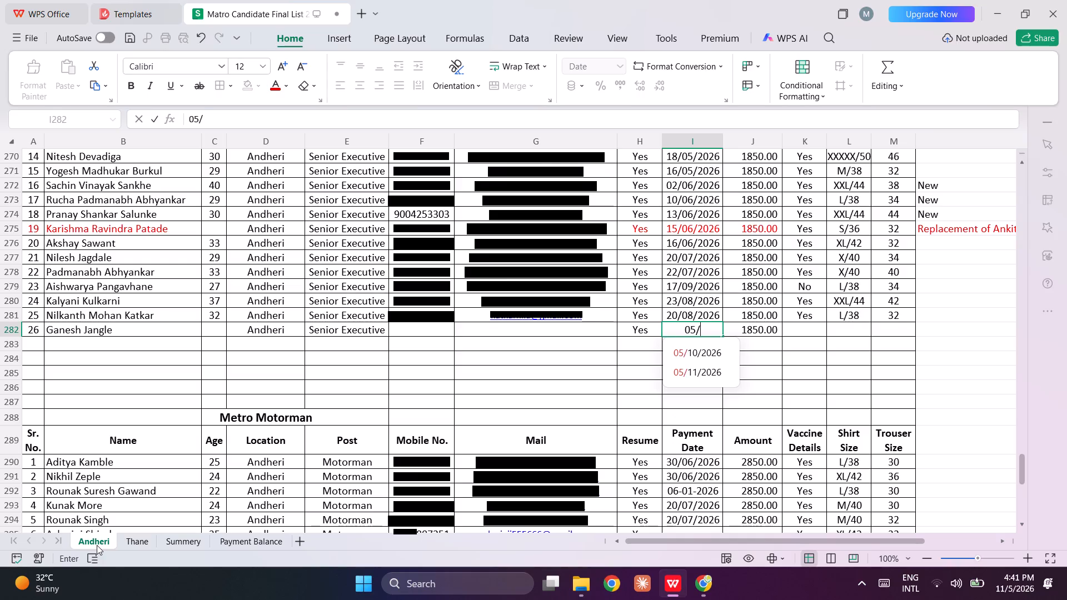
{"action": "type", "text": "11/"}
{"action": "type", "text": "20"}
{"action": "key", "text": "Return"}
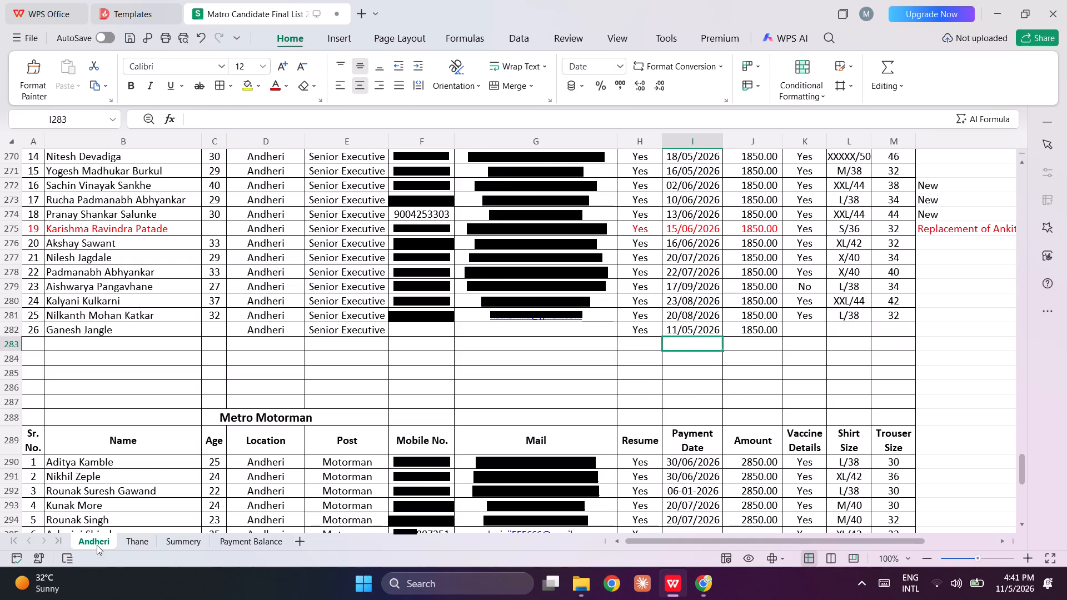
Format the payment date cell of Senior Executive entry 26 as Text and enter the date 05/11/2026.
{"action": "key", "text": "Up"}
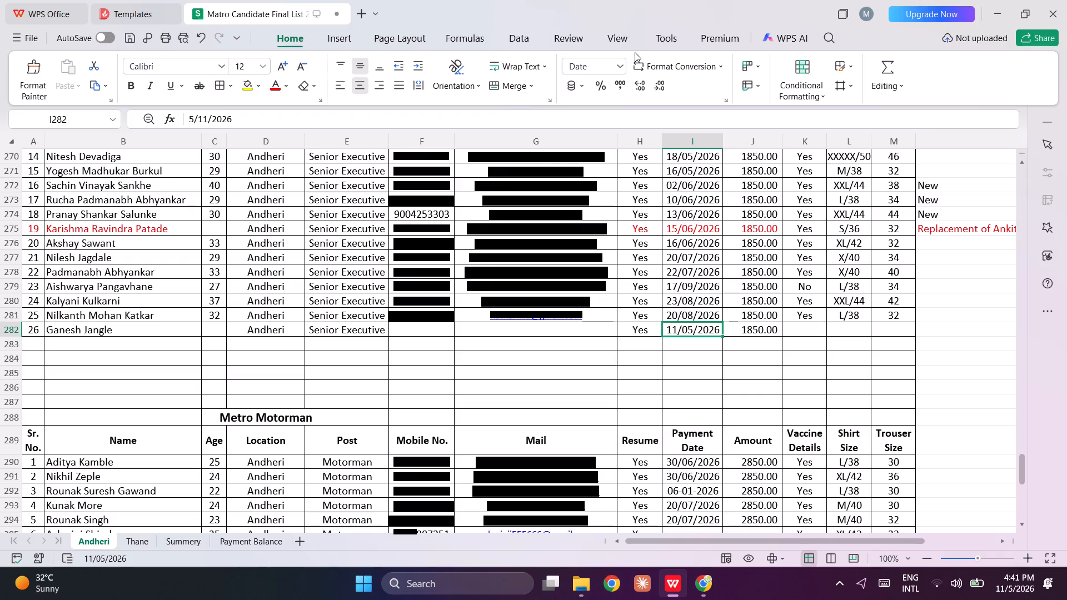
{"action": "left_click", "coordinate": [621, 66]}
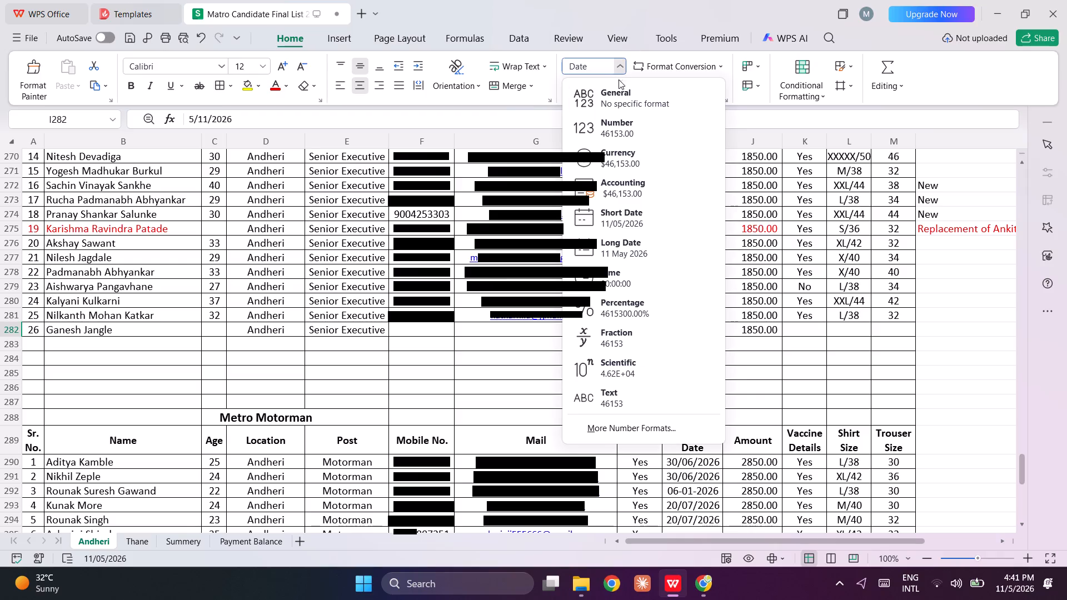
{"action": "left_click", "coordinate": [605, 402]}
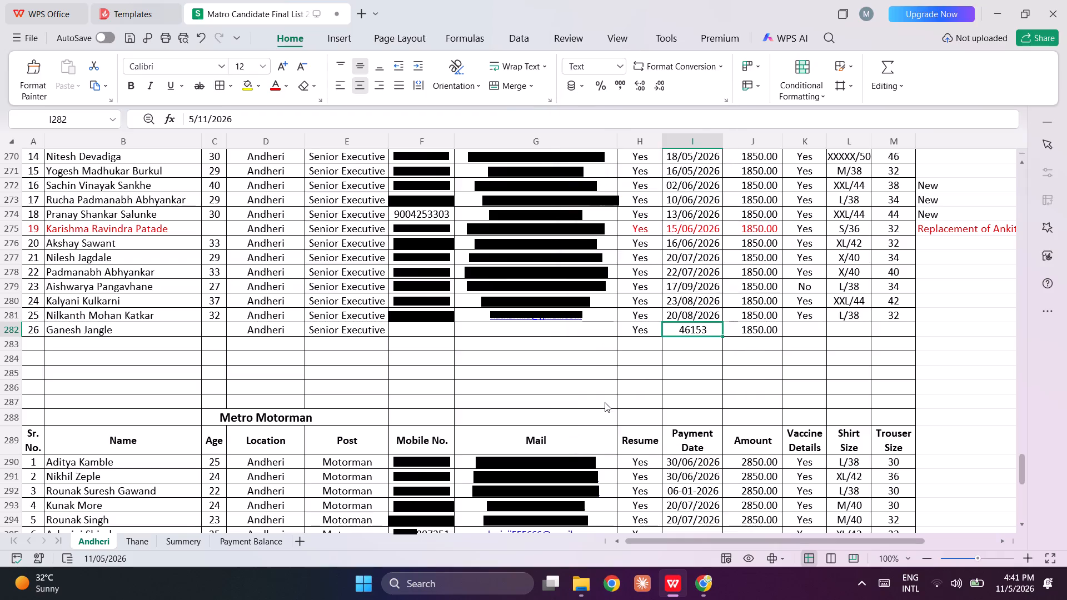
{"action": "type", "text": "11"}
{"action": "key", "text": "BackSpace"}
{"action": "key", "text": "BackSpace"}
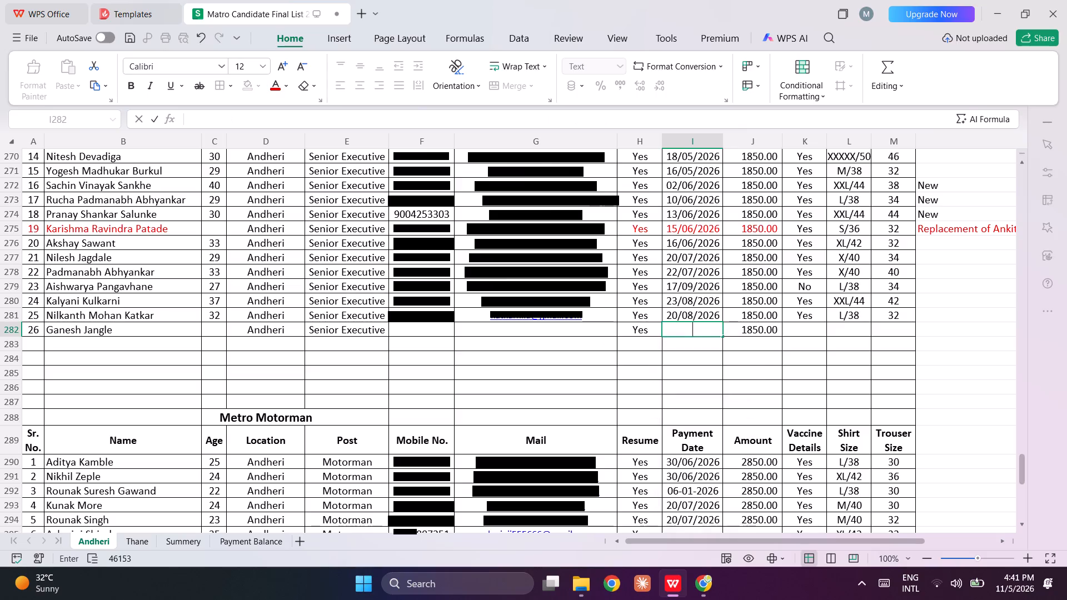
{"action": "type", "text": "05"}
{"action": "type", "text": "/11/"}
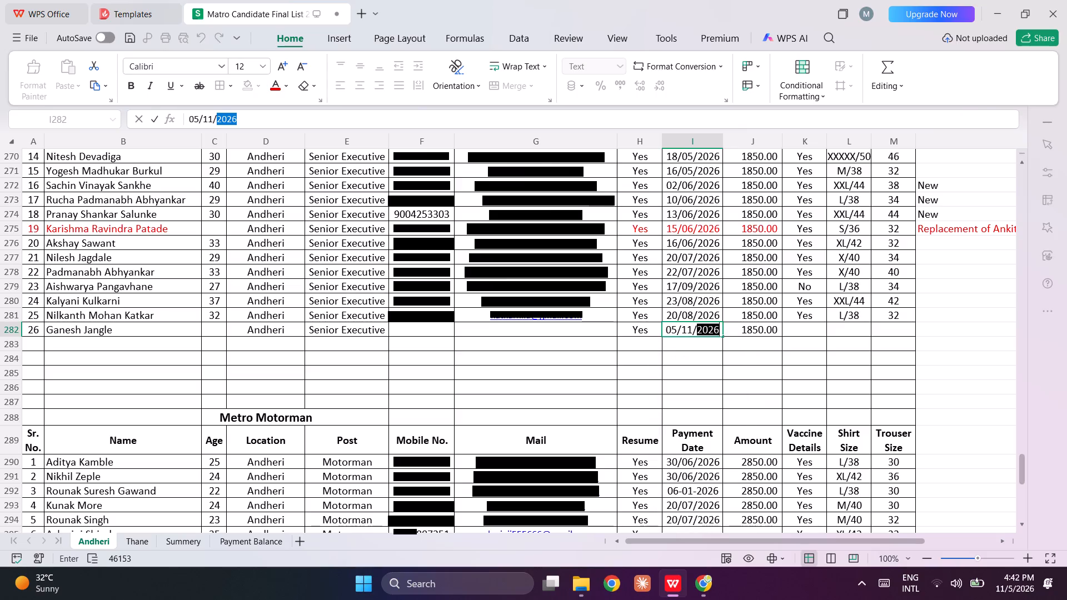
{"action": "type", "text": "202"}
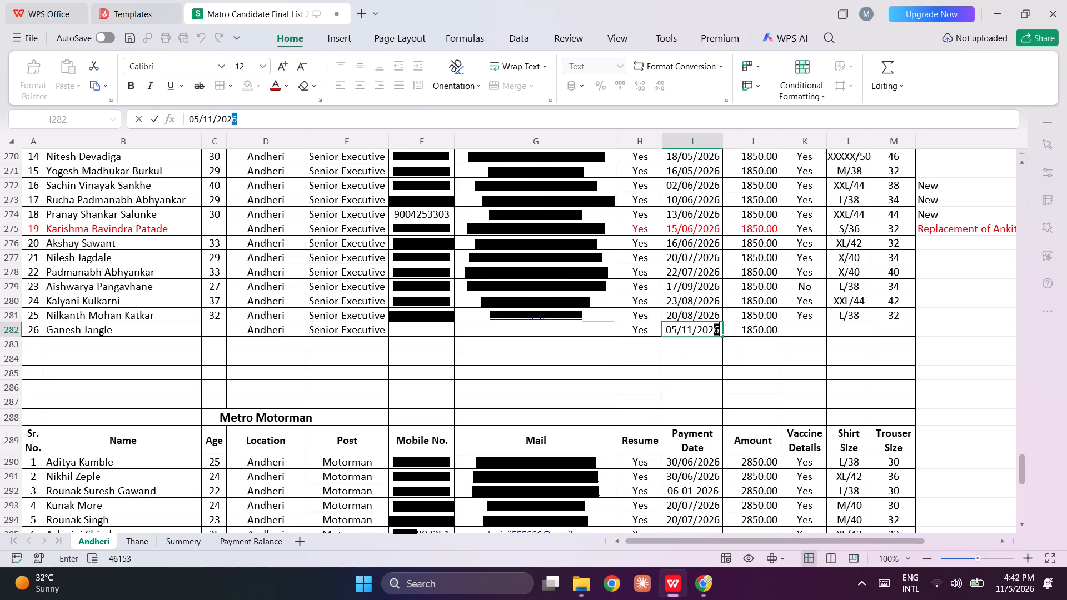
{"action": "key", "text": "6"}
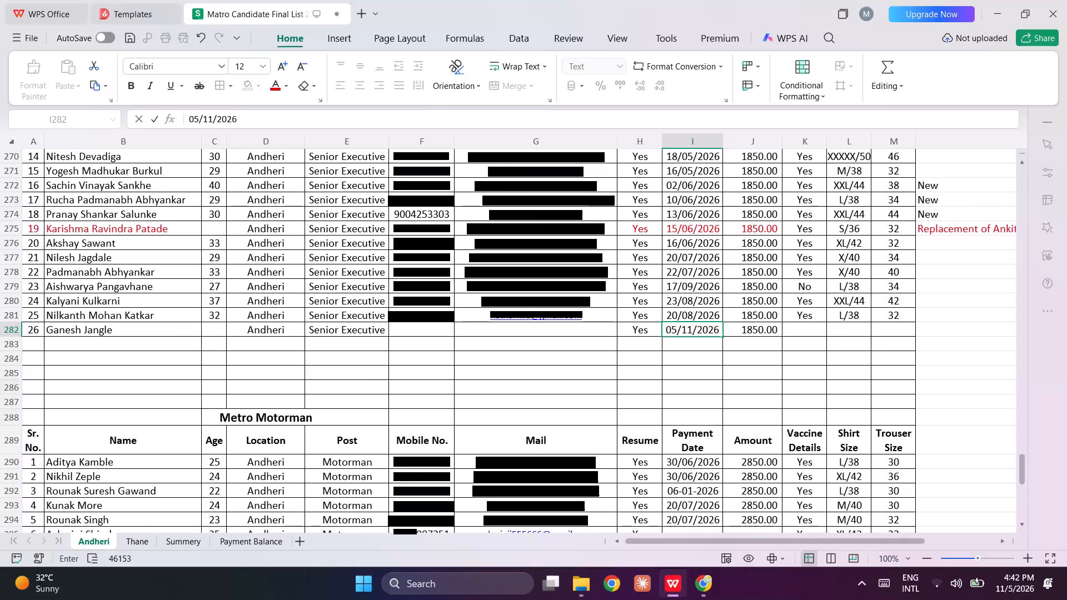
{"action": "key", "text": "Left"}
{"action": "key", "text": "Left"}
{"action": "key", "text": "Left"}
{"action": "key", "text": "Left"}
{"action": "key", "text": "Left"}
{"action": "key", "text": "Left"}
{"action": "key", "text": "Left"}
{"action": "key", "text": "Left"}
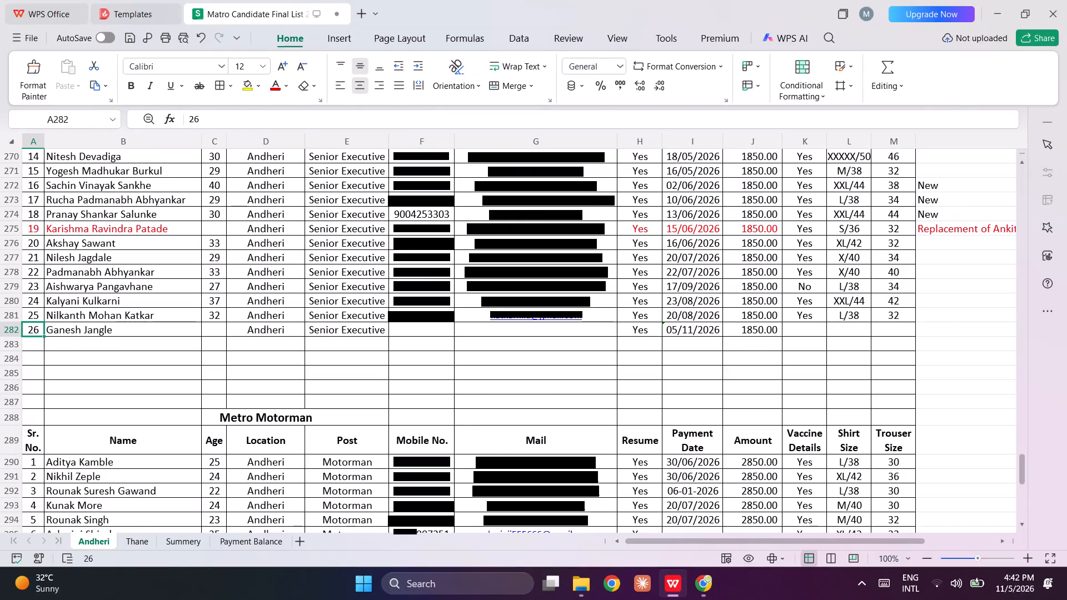
Highlight the Senior Executive entry 26 row in yellow from the serial number through column N.
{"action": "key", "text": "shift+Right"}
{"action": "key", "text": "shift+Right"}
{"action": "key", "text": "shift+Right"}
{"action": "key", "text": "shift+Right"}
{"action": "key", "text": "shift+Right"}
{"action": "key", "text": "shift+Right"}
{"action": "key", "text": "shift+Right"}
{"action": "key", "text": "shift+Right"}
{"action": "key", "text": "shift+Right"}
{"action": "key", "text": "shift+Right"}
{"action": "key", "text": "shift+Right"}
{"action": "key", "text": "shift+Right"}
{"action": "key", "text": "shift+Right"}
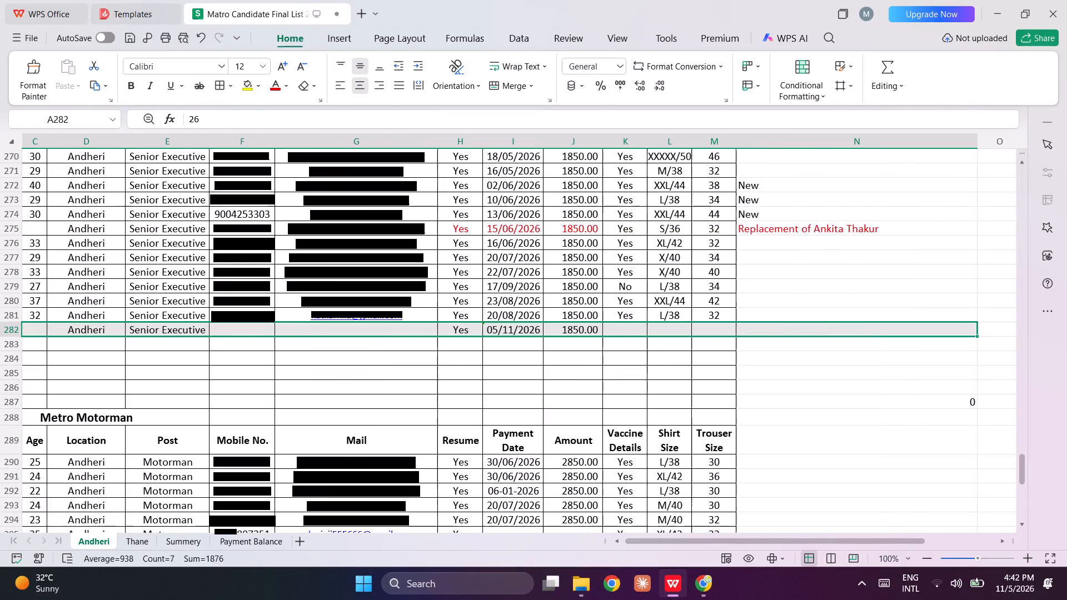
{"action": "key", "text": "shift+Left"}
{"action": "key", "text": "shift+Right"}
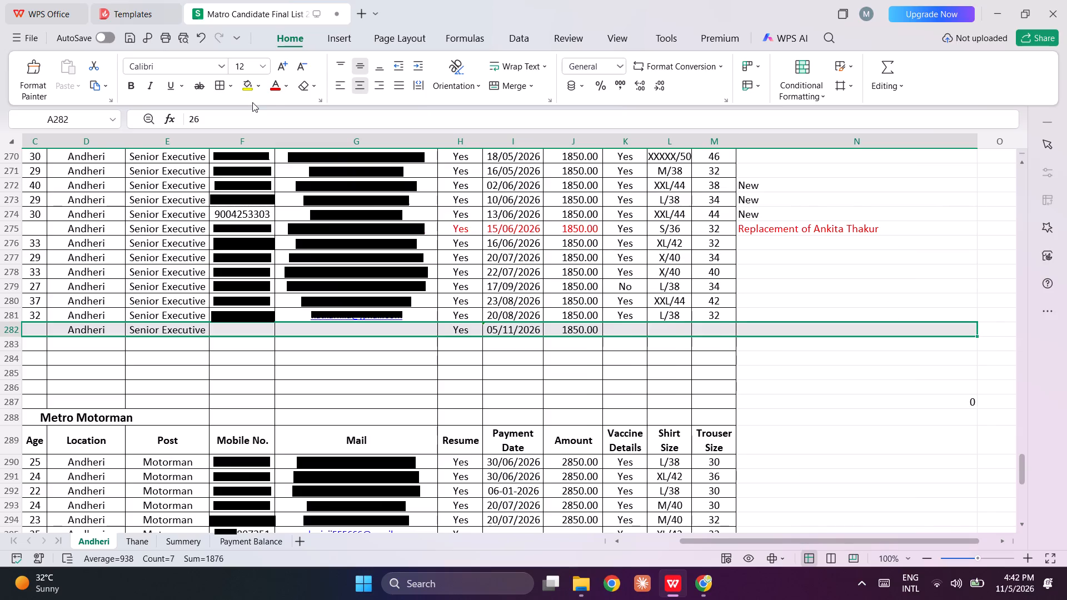
{"action": "left_click", "coordinate": [242, 91]}
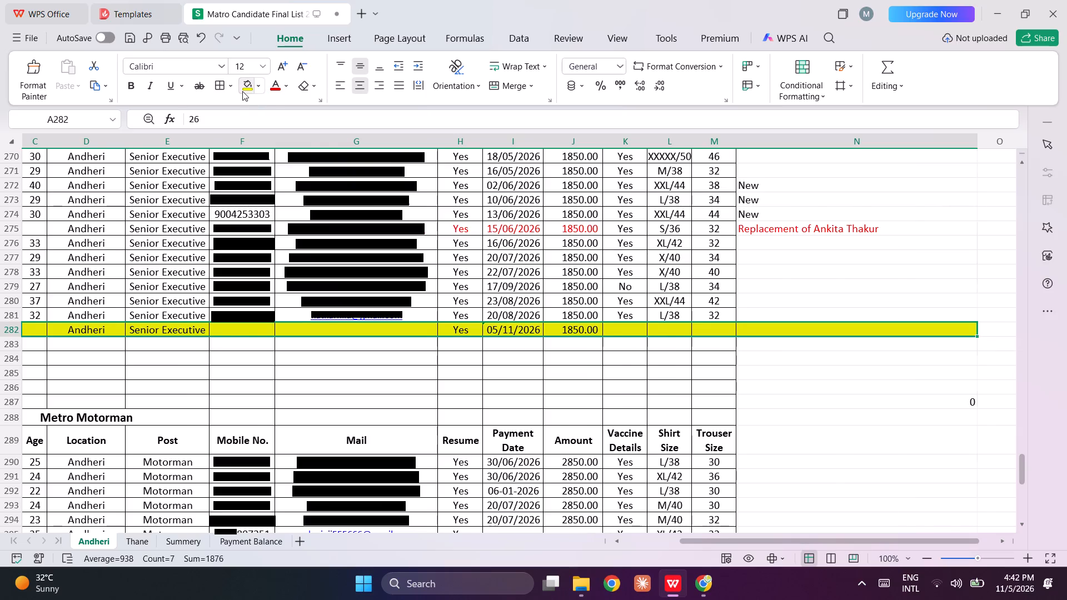
Enter the remark New in column N of Senior Executive entry 26 and save the workbook.
{"action": "key", "text": "Right"}
{"action": "key", "text": "Right"}
{"action": "key", "text": "Right"}
{"action": "key", "text": "Right"}
{"action": "key", "text": "Right"}
{"action": "key", "text": "Right"}
{"action": "key", "text": "Right"}
{"action": "key", "text": "Right"}
{"action": "key", "text": "Right"}
{"action": "key", "text": "Right"}
{"action": "key", "text": "Right"}
{"action": "key", "text": "Right"}
{"action": "key", "text": "Right"}
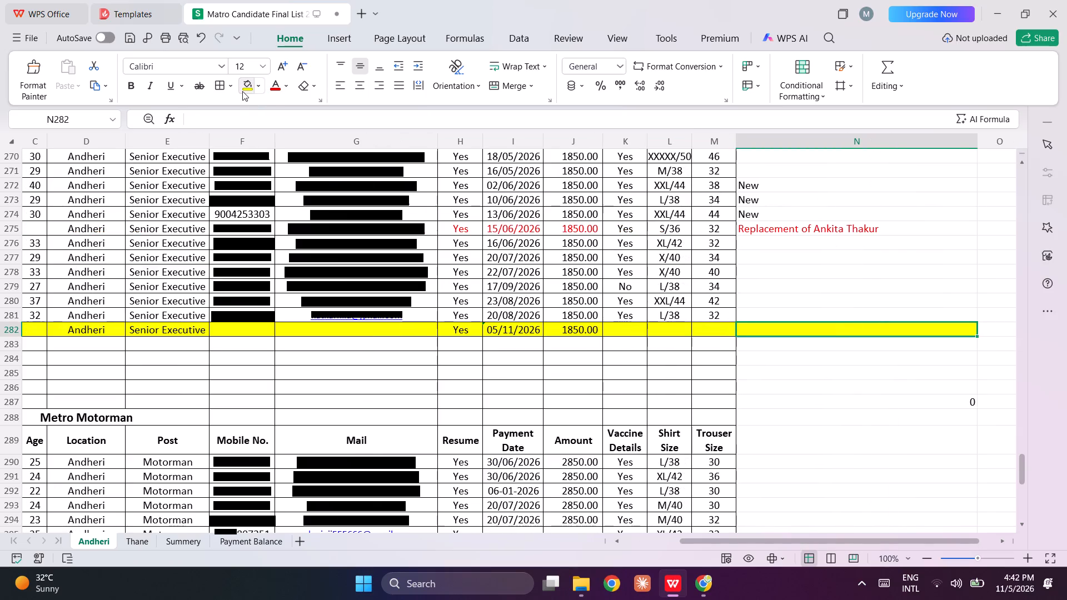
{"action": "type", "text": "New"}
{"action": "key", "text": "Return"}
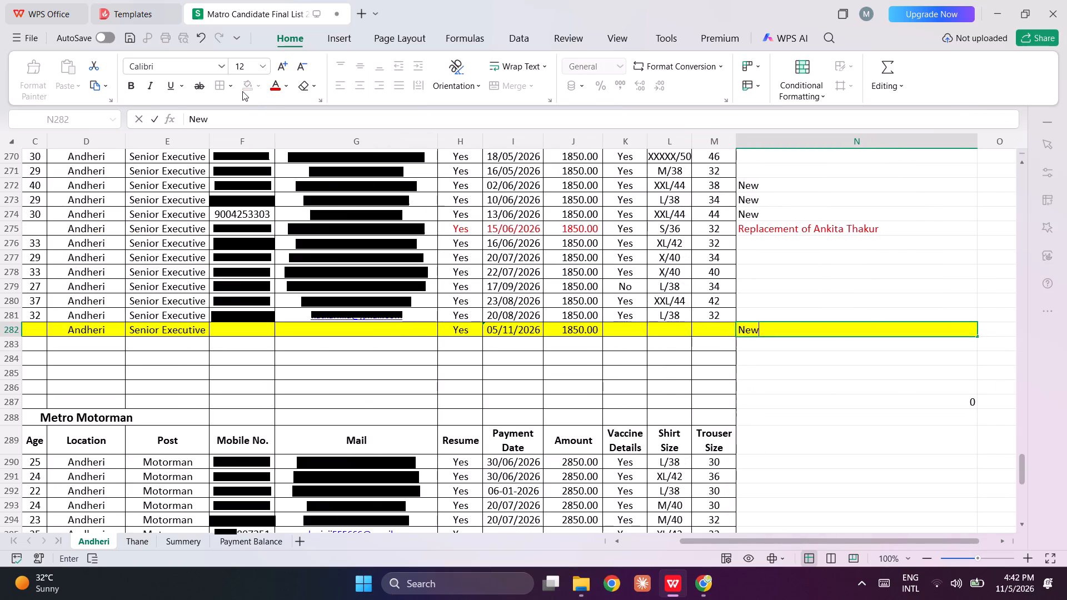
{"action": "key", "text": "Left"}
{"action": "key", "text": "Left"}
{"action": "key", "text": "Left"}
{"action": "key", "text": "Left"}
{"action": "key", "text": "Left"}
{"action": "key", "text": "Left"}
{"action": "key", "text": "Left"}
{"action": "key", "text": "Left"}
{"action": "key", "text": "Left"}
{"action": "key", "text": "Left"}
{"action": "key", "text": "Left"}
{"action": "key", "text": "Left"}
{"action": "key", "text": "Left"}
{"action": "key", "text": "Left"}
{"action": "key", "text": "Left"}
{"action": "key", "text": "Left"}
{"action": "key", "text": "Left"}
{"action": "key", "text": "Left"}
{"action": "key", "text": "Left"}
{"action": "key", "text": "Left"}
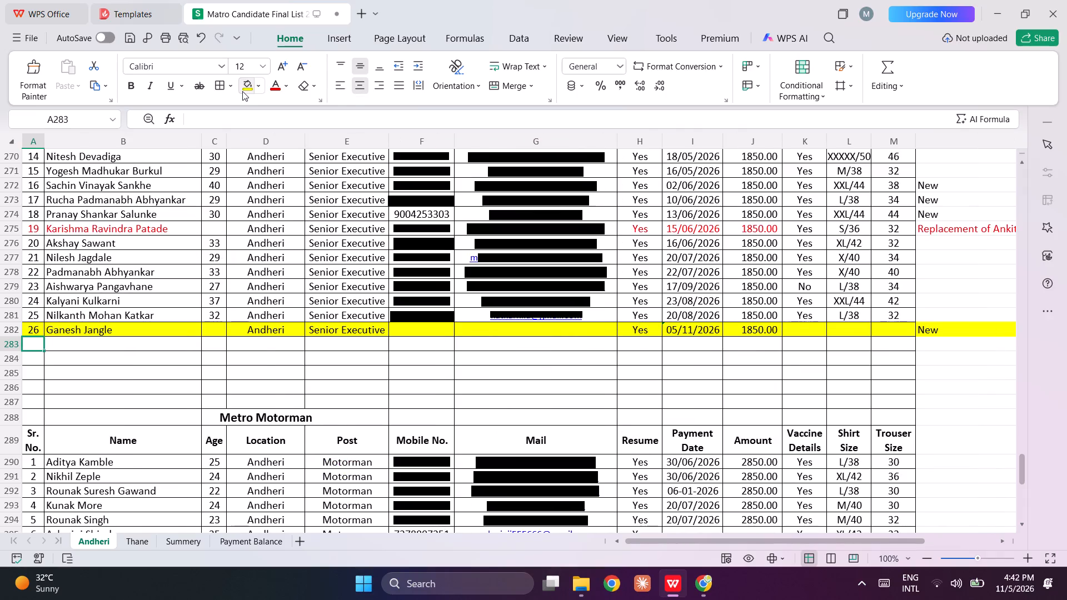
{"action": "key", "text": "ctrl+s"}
On the Summery sheet, set the Andheri Sr. Executive number of candidates to 26 and save the workbook.
{"action": "left_click", "coordinate": [186, 545]}
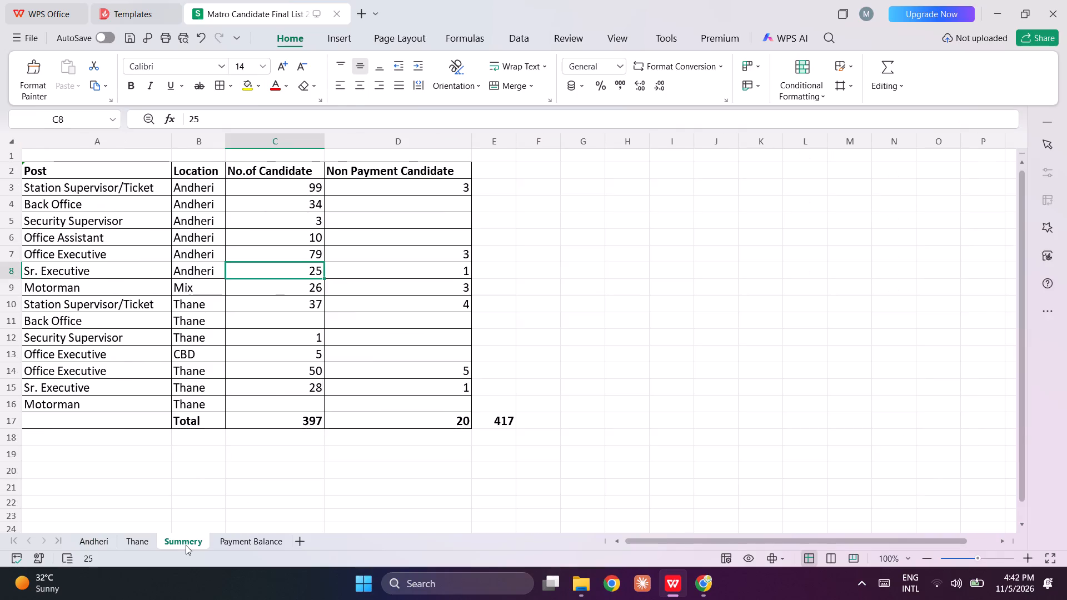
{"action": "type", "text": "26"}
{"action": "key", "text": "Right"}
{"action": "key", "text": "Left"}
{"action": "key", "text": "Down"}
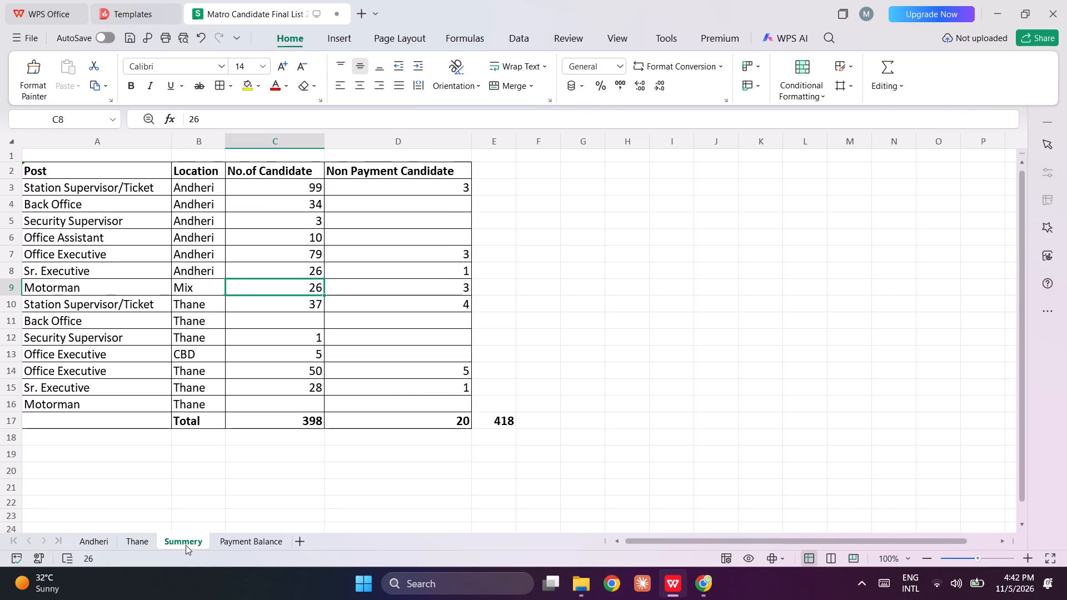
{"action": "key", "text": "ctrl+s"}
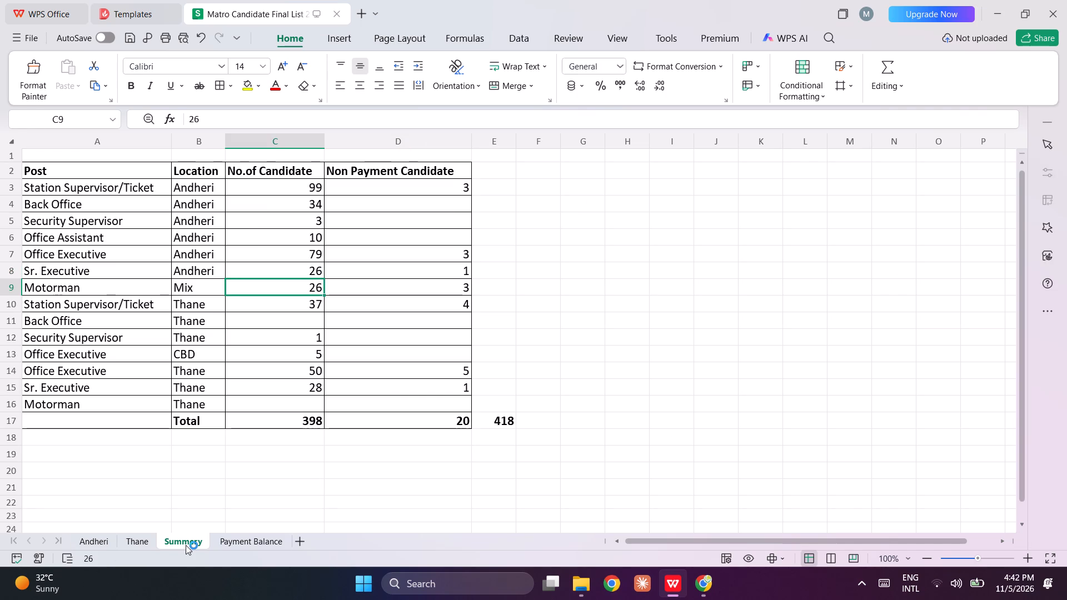
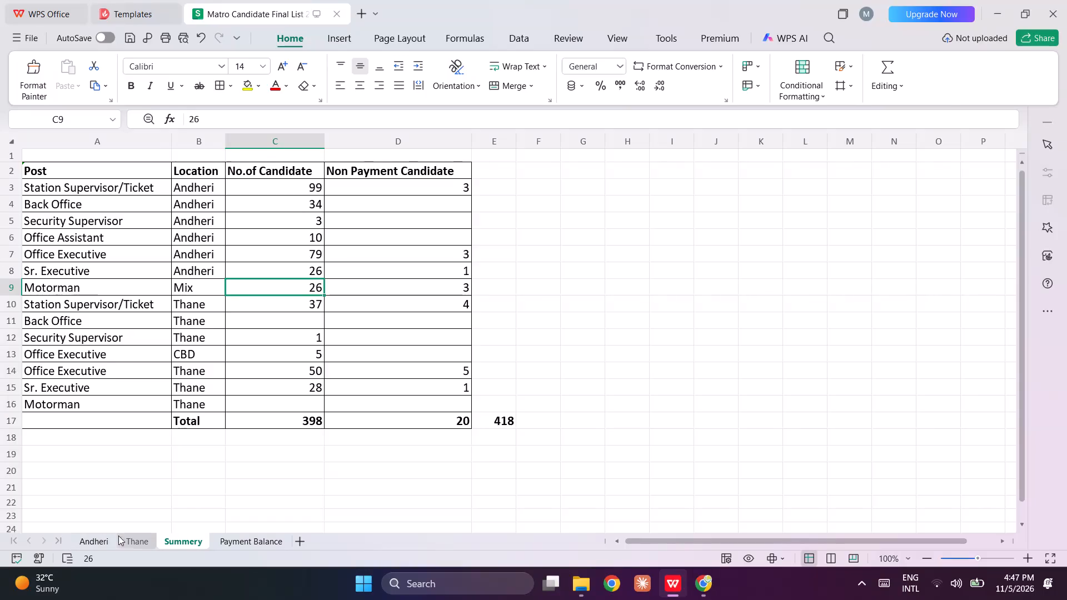
Switch to the Thane sheet.
{"action": "left_click", "coordinate": [133, 546]}
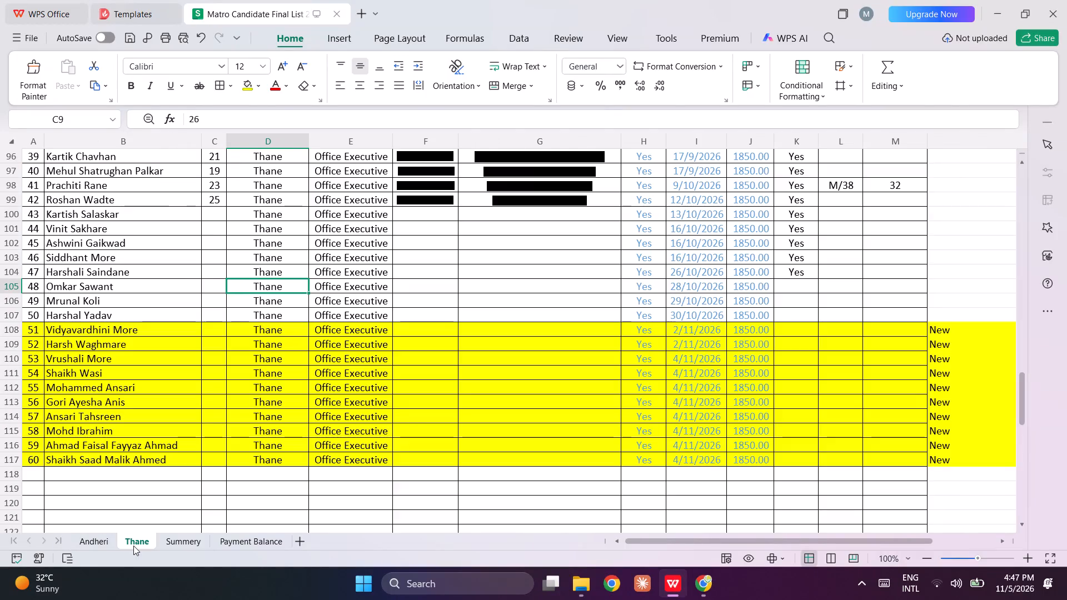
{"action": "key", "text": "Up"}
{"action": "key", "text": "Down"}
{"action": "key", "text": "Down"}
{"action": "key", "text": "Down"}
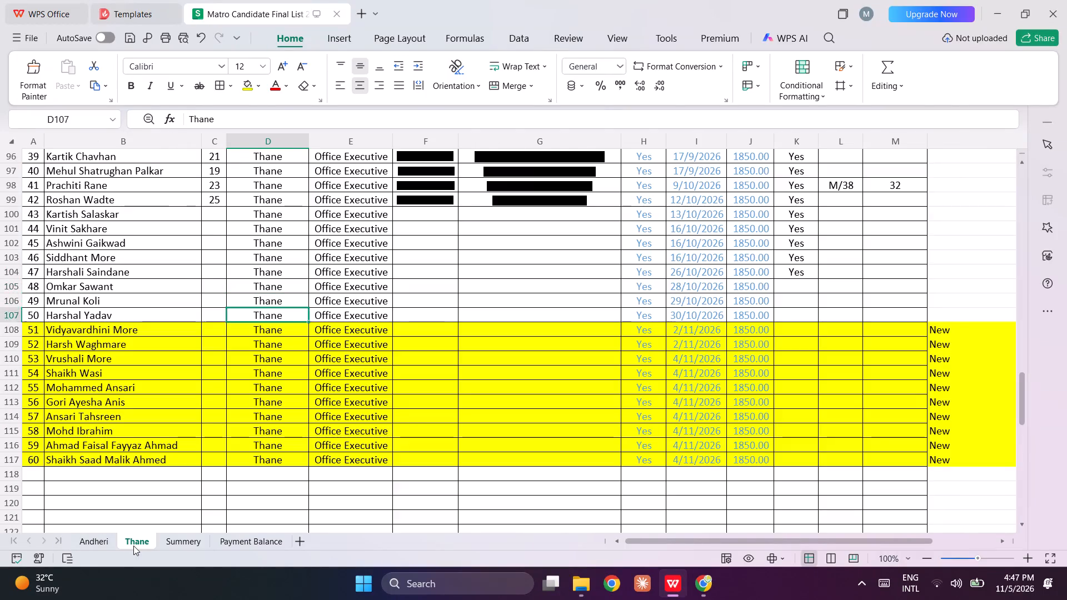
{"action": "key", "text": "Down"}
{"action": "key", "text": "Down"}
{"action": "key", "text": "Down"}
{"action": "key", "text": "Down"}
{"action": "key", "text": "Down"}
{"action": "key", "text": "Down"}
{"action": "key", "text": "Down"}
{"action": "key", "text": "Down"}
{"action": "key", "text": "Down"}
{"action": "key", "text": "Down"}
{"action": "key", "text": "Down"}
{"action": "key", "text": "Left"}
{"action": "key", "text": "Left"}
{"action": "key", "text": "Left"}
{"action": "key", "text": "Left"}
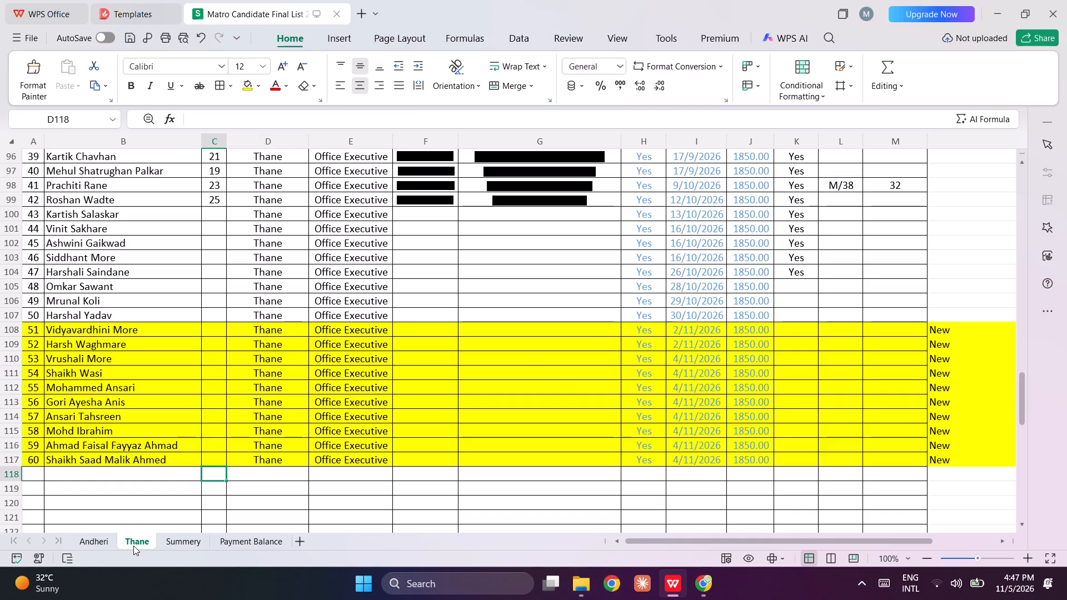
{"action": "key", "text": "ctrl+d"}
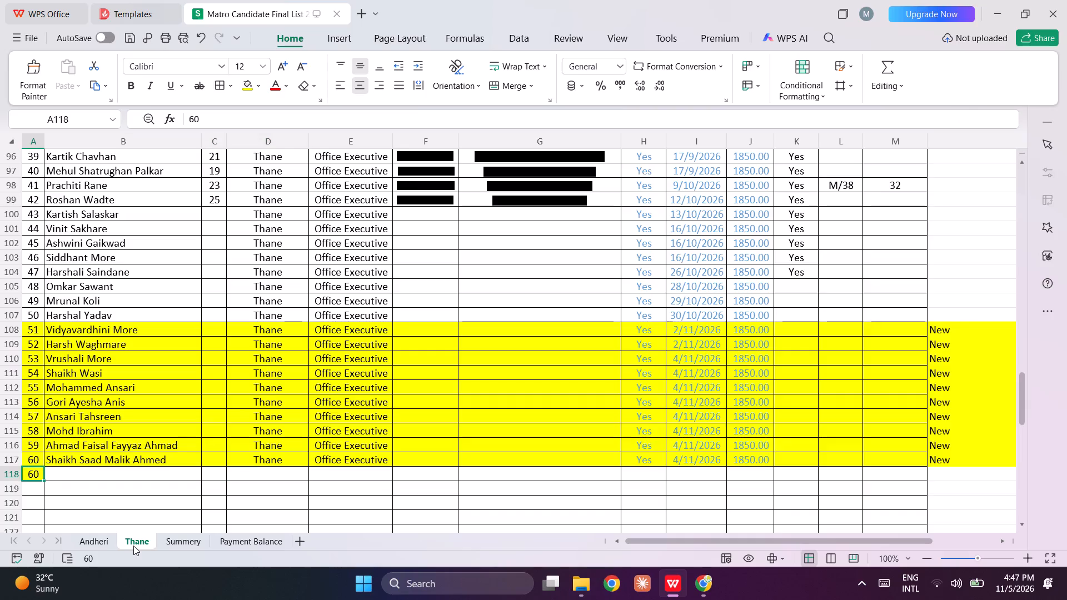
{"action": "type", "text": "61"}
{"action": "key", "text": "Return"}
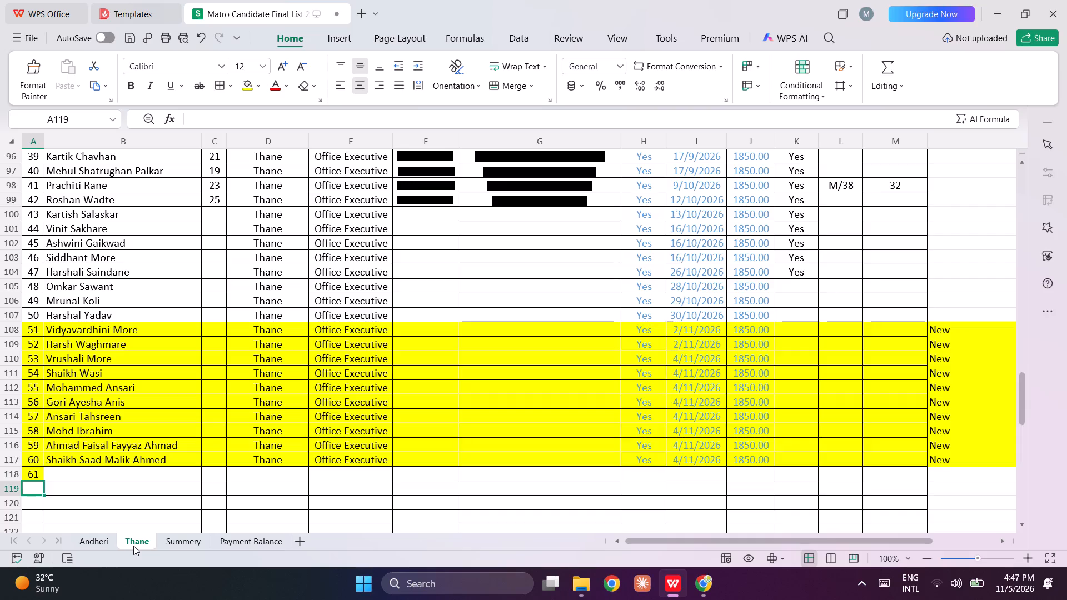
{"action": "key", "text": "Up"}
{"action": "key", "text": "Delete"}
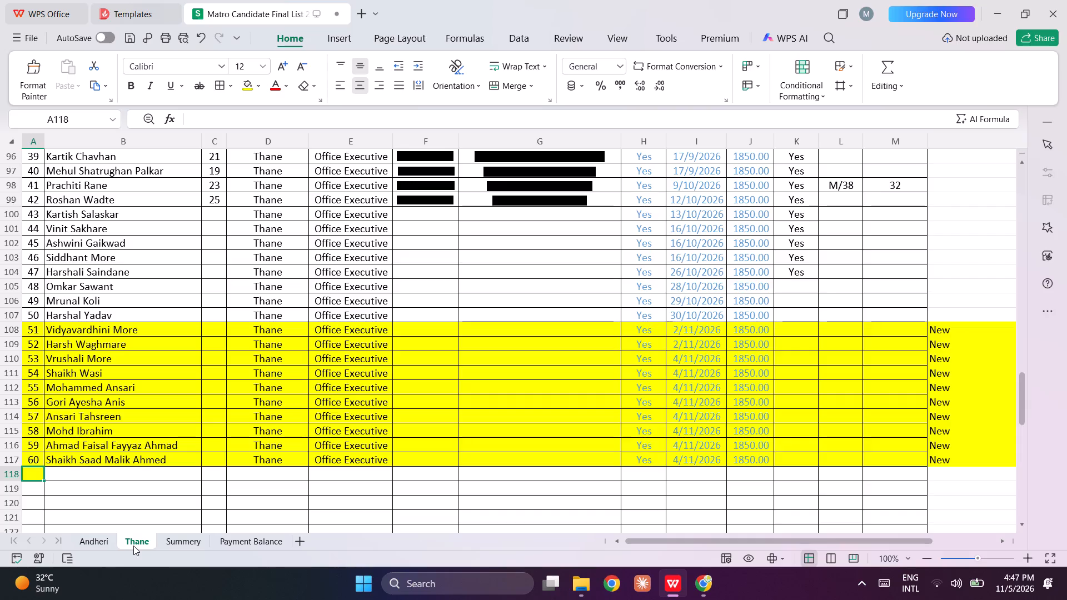
Enter serial numbers 41 and 42 in column A below St.Sup. / Ticket entry 40 on the Thane sheet.
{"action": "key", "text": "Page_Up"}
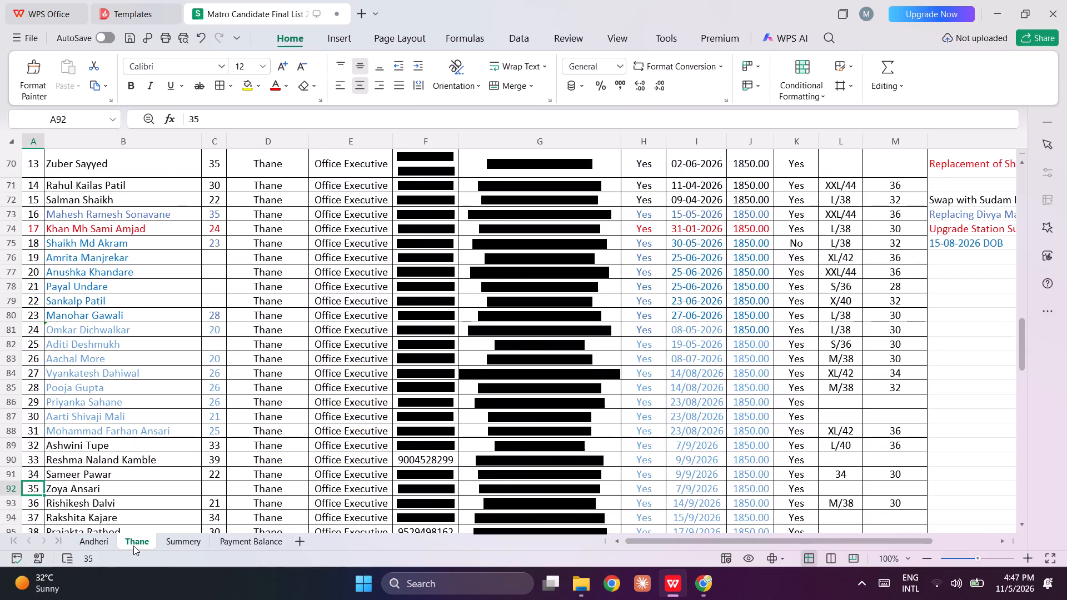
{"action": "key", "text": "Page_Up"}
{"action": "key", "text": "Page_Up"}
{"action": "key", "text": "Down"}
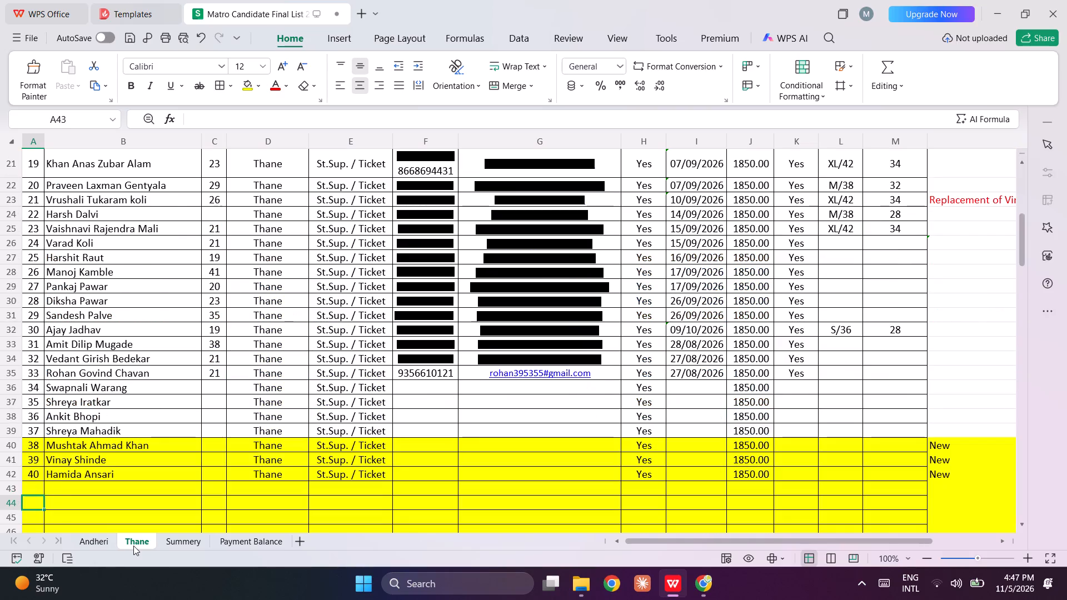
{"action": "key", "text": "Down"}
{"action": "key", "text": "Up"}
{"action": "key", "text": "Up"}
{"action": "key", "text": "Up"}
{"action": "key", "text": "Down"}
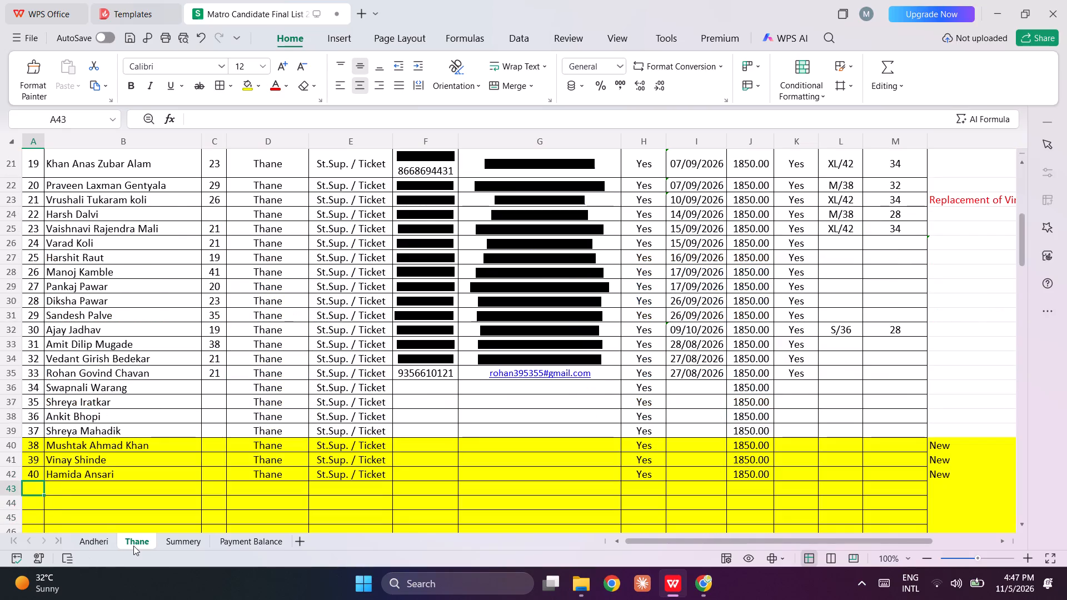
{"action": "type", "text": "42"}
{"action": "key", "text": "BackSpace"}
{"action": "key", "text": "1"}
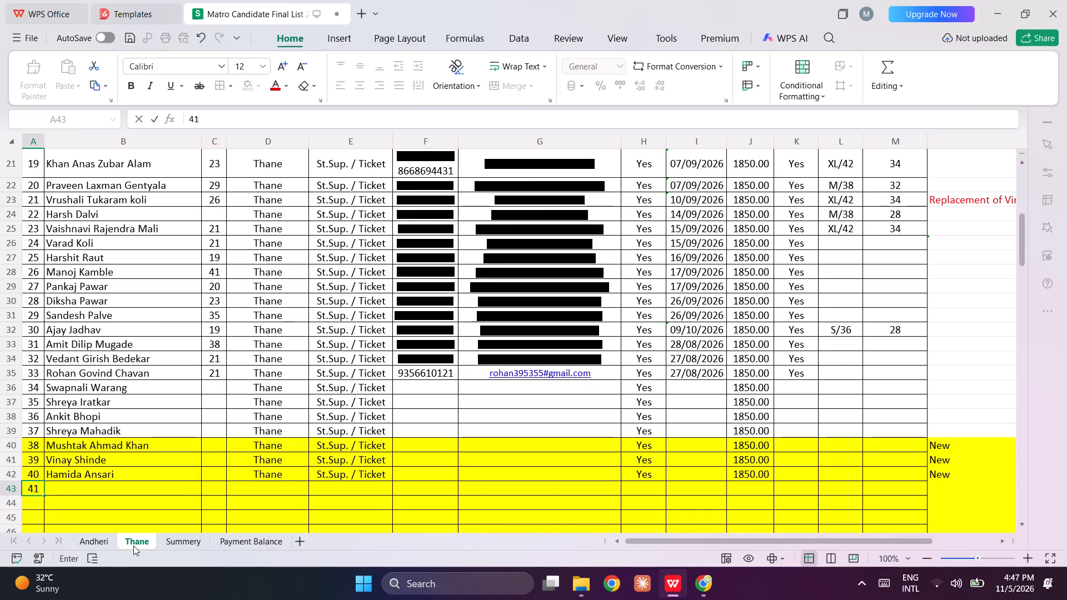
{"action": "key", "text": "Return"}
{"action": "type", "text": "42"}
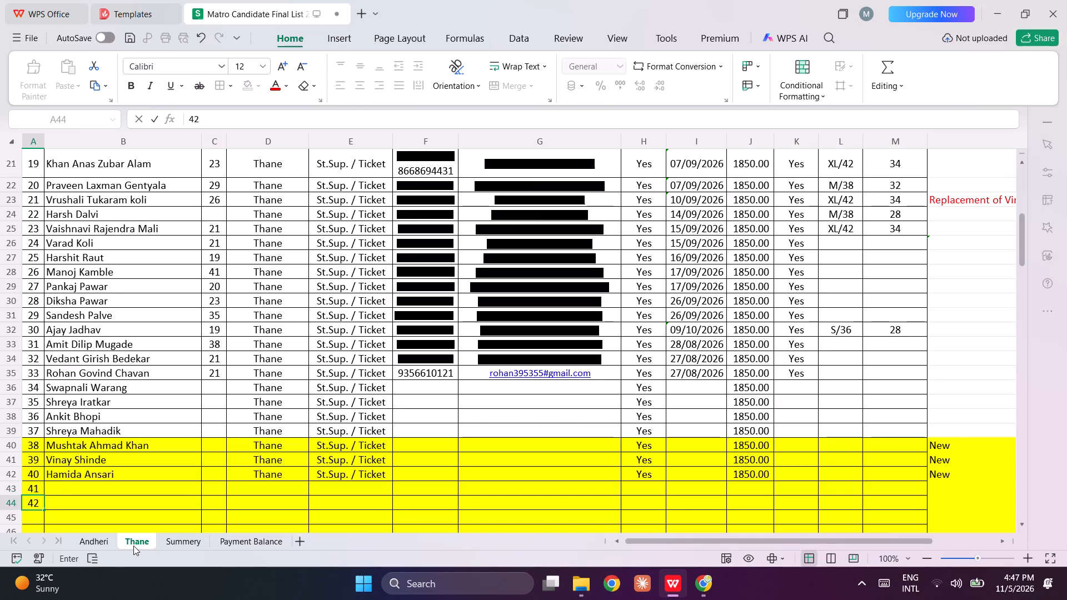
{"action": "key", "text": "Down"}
Enter the new candidate's name in column B of St.Sup. / Ticket entry 41.
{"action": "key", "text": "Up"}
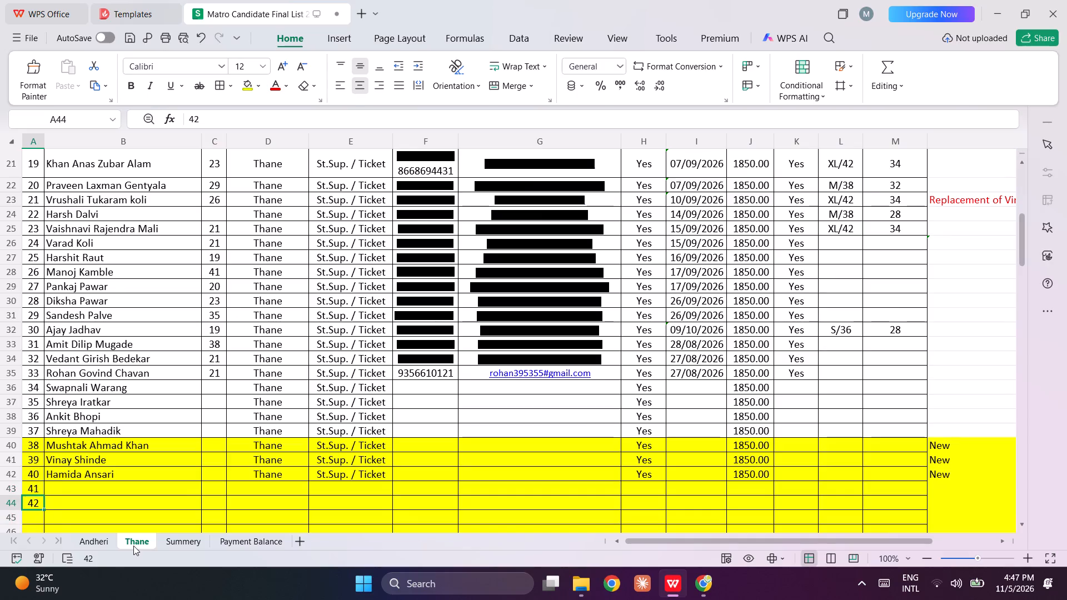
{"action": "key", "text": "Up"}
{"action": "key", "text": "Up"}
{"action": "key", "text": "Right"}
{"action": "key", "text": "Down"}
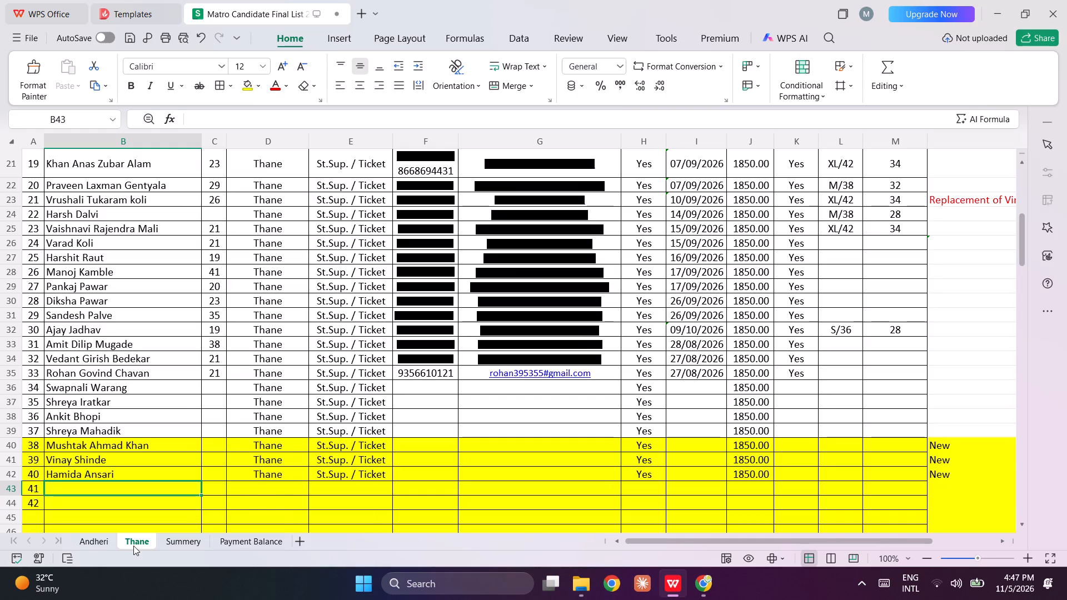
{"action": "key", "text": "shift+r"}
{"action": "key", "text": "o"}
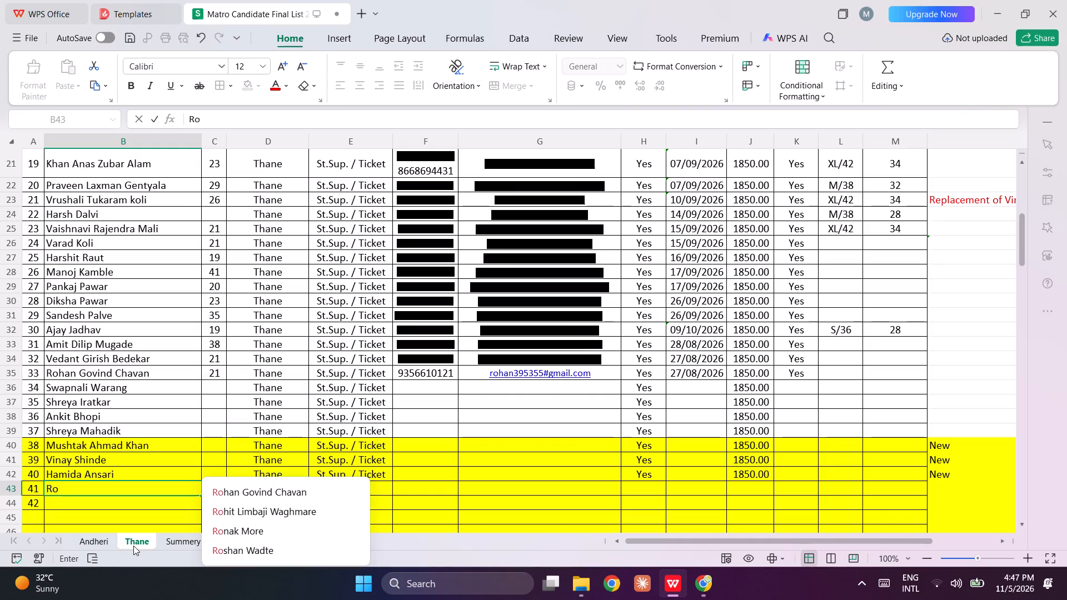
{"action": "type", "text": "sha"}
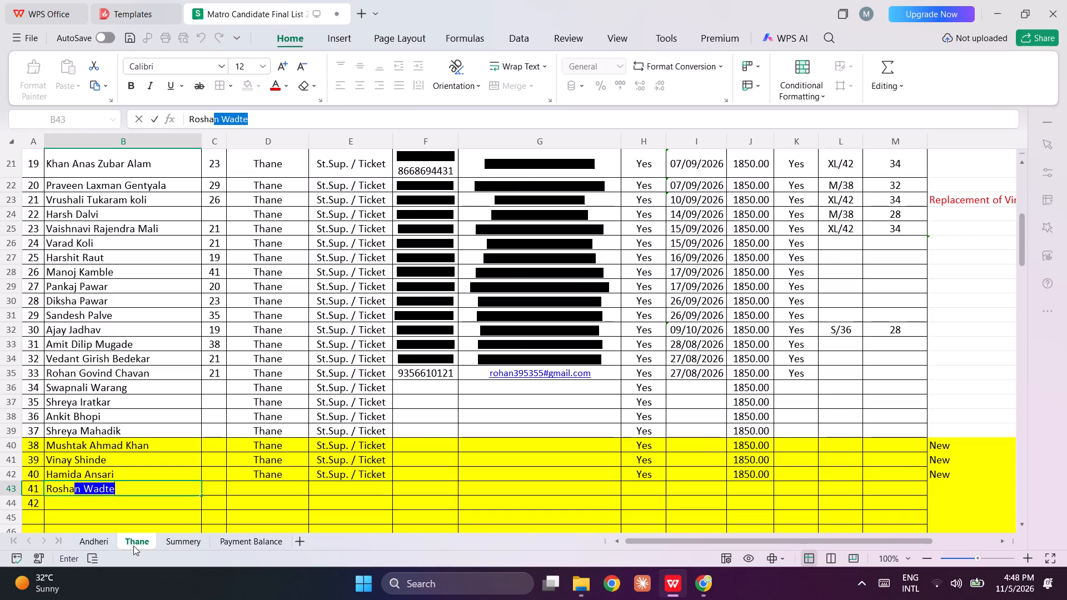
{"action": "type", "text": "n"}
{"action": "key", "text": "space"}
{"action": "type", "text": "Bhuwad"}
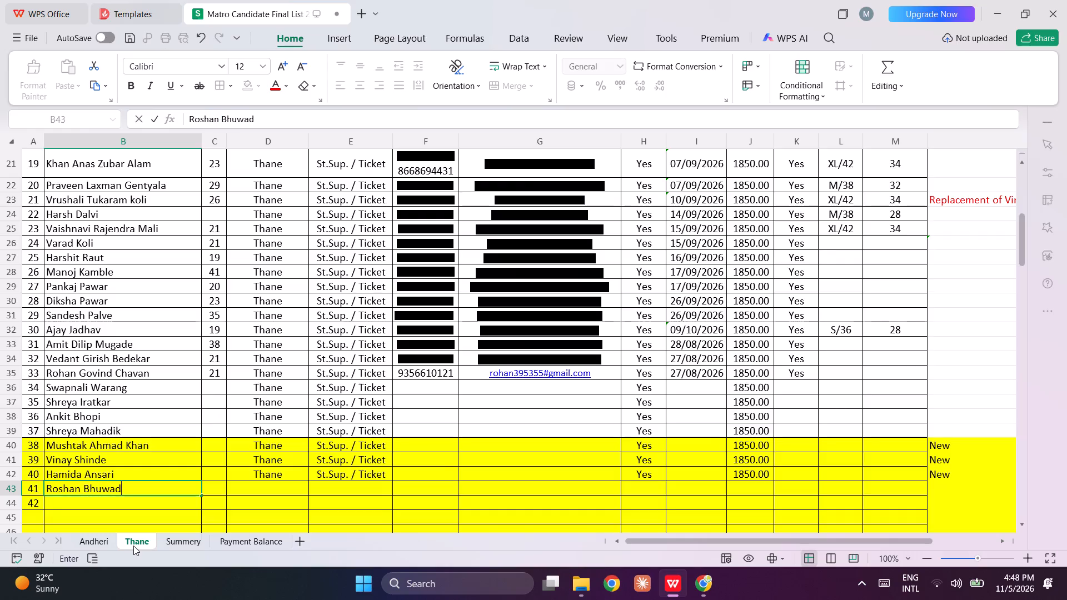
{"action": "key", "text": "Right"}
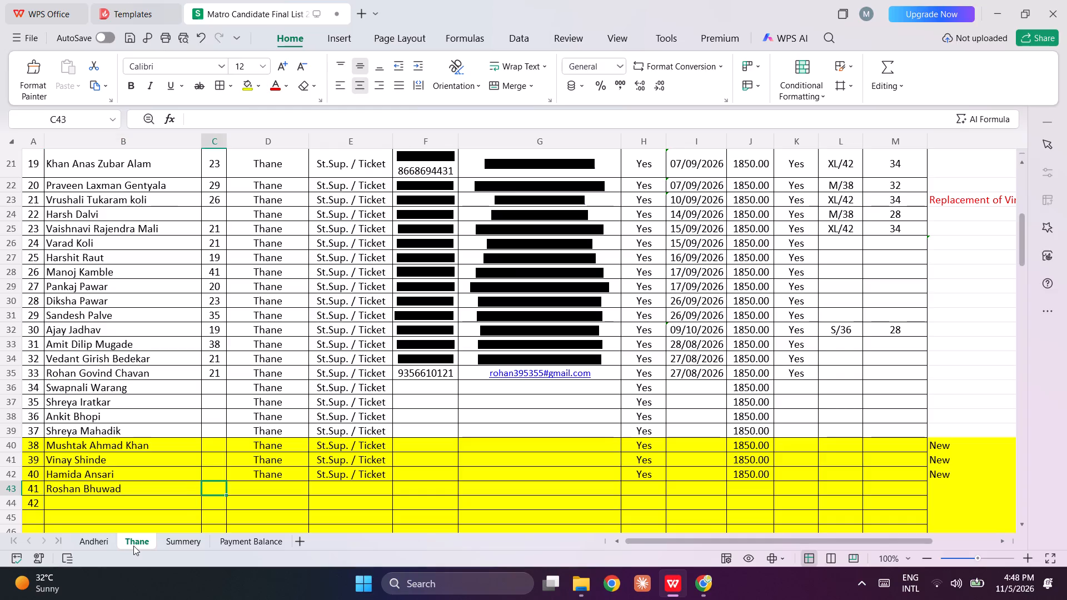
Fill entry 41 from the row above with Thane, St.Sup. / Ticket, Yes, 1850.00 and the remark New.
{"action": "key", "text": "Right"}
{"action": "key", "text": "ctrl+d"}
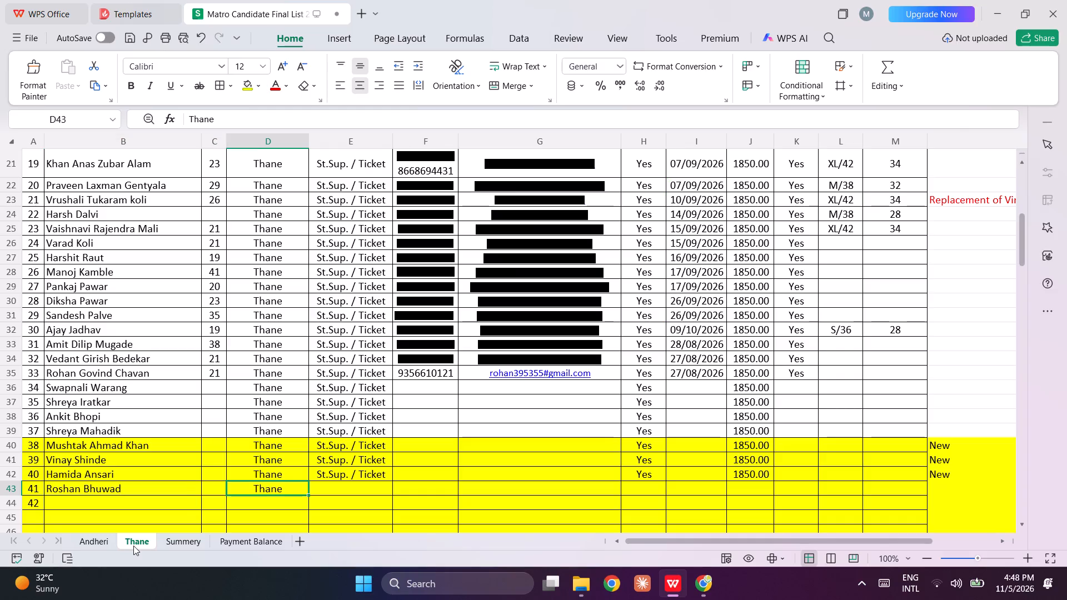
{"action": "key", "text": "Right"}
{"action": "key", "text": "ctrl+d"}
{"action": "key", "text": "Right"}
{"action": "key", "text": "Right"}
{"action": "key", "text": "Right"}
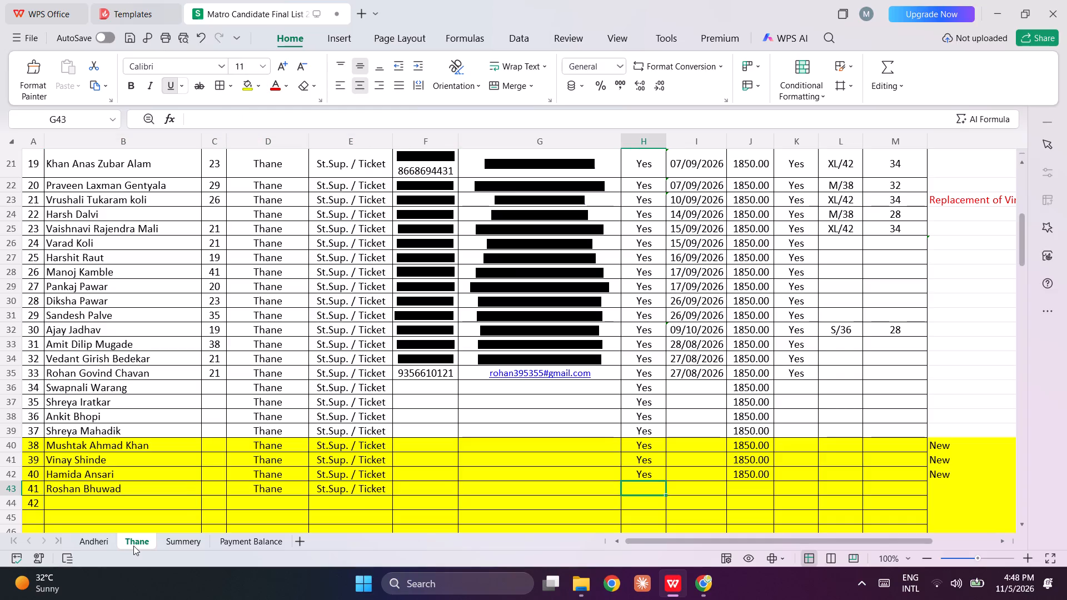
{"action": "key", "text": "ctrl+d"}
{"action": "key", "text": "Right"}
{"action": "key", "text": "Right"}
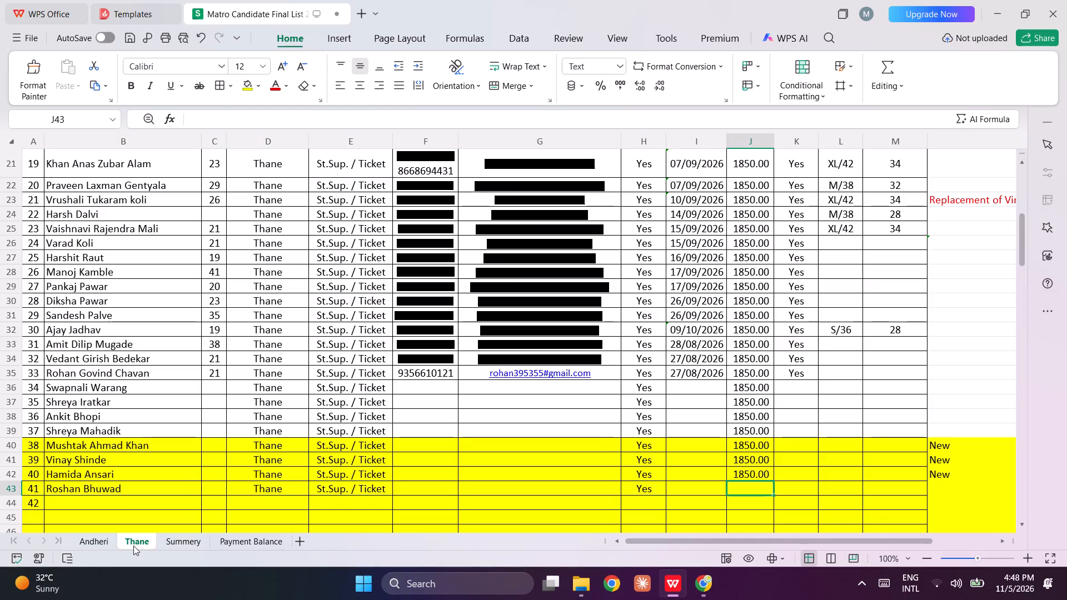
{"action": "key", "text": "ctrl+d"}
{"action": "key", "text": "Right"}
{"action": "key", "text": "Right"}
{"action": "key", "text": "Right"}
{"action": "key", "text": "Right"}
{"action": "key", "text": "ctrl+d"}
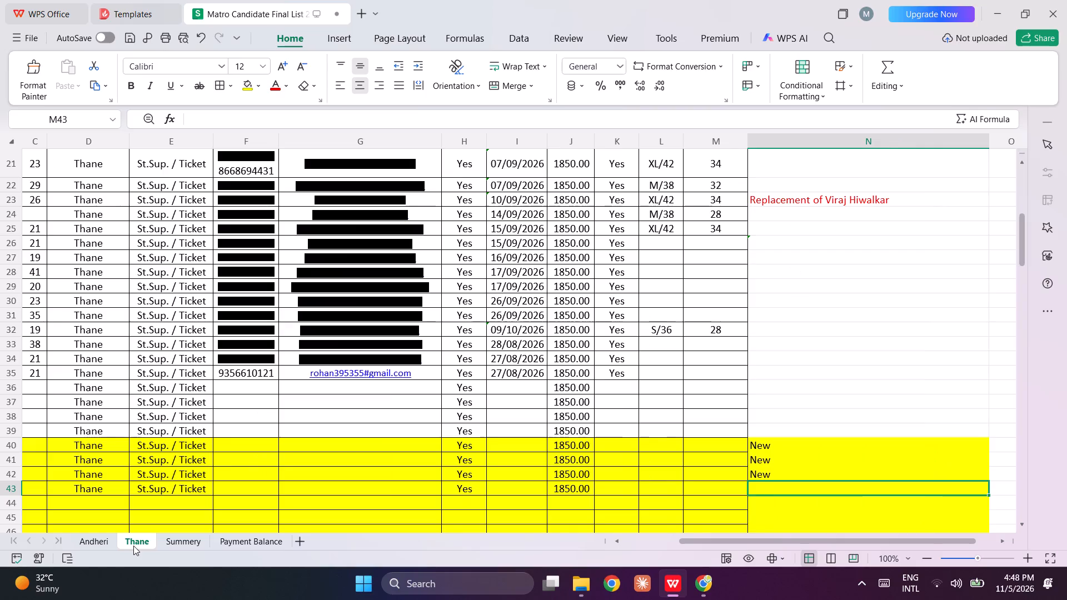
Enter the payment date 05/11/2026 in column I for St.Sup. / Ticket entries 41 and 42.
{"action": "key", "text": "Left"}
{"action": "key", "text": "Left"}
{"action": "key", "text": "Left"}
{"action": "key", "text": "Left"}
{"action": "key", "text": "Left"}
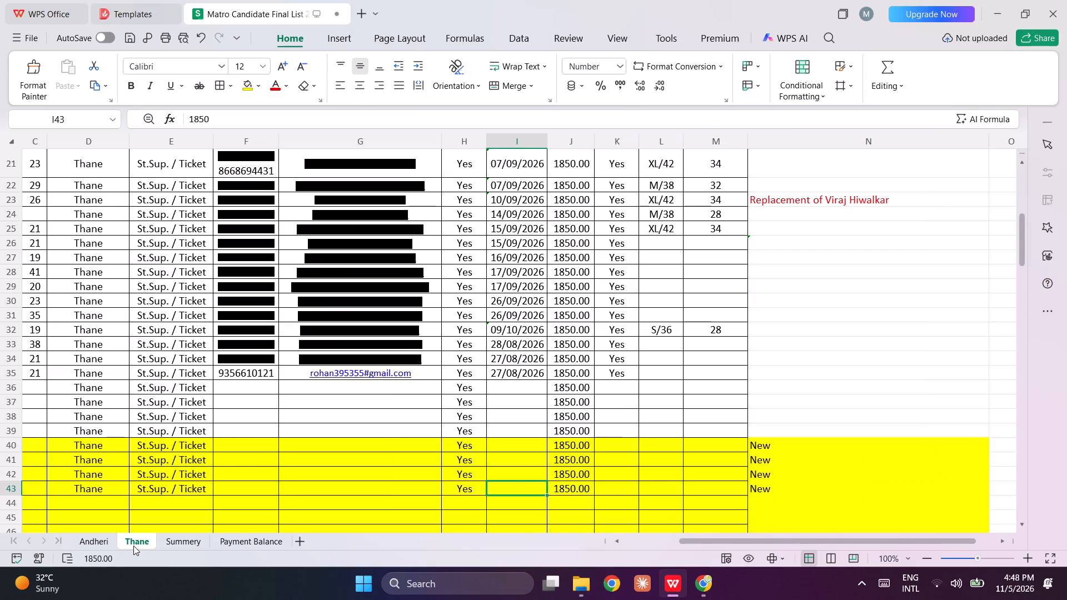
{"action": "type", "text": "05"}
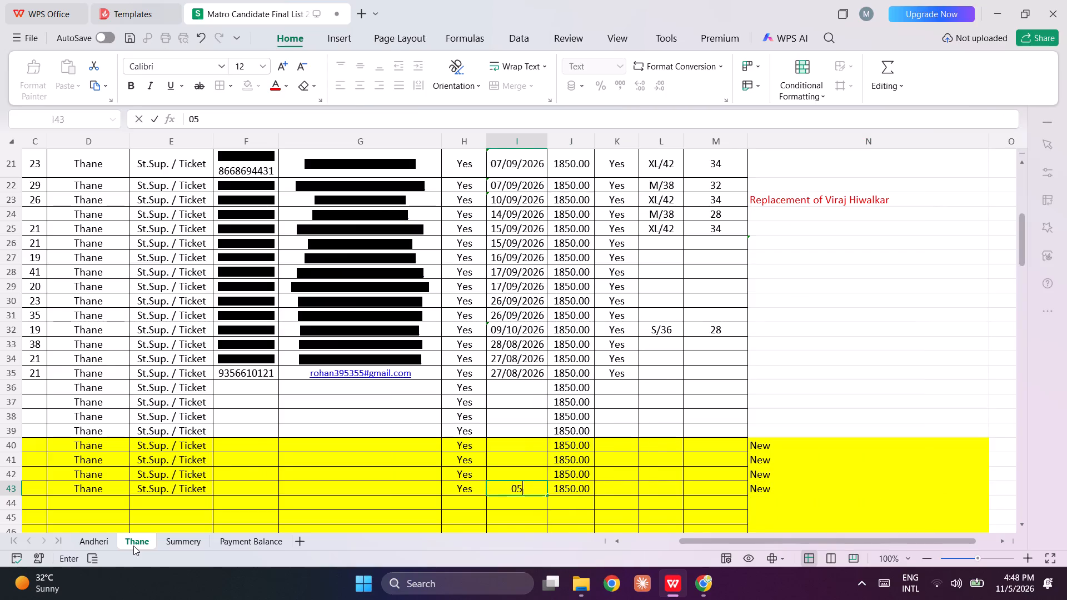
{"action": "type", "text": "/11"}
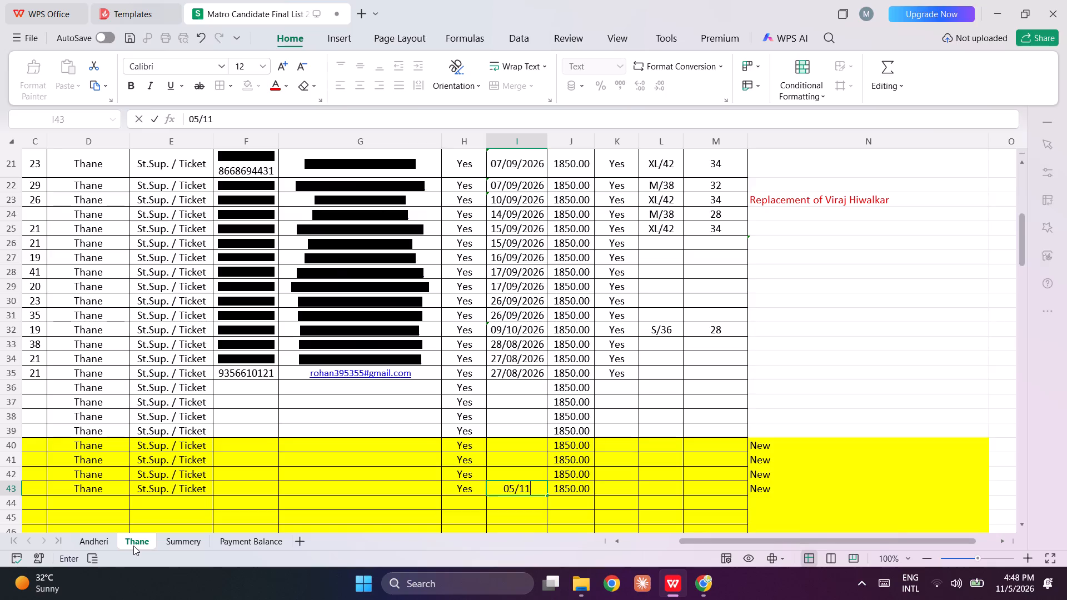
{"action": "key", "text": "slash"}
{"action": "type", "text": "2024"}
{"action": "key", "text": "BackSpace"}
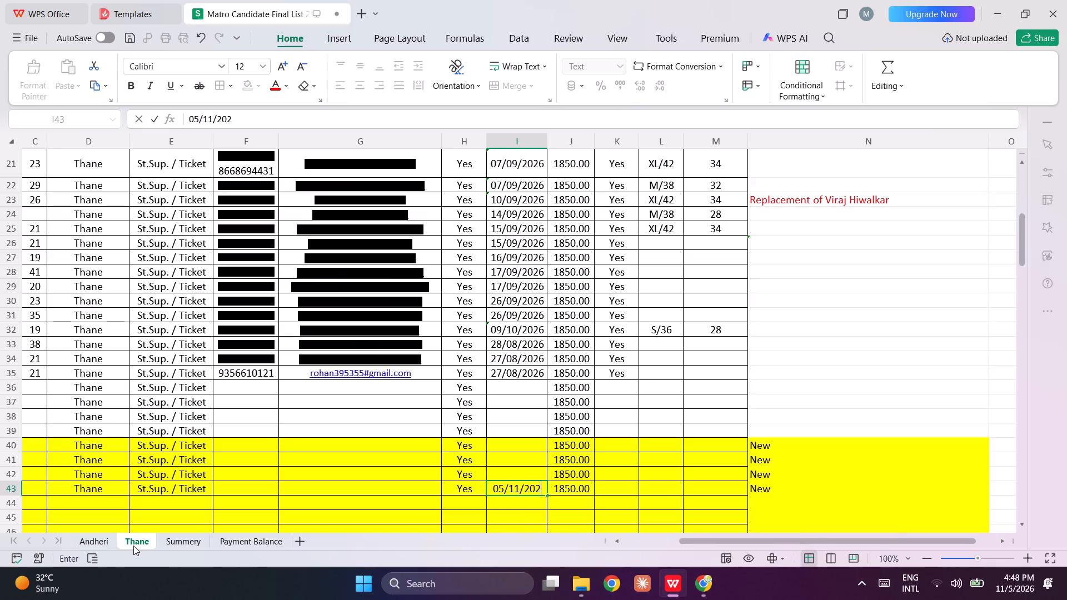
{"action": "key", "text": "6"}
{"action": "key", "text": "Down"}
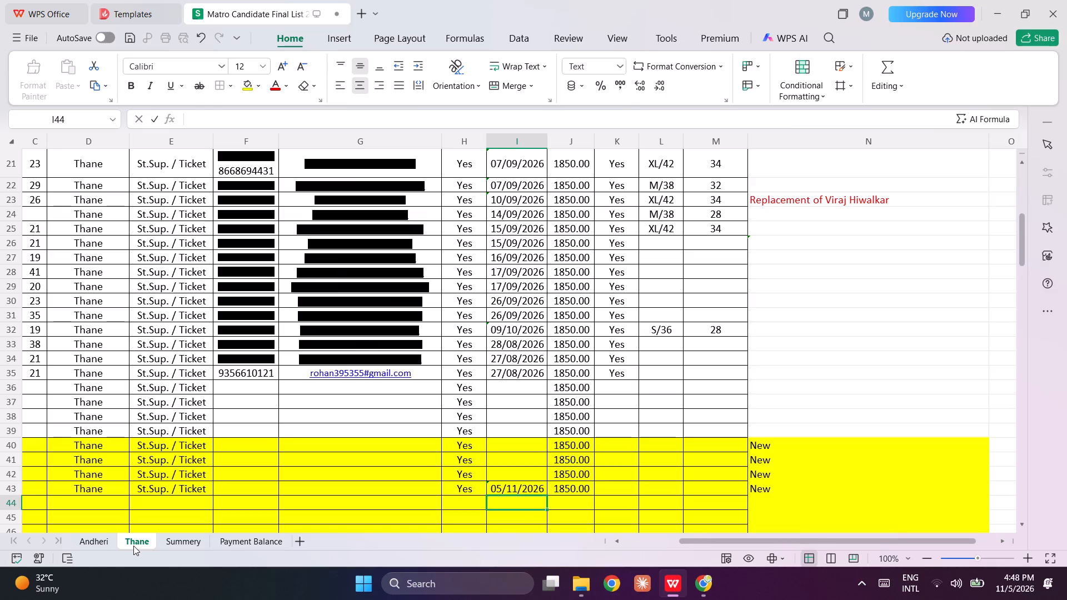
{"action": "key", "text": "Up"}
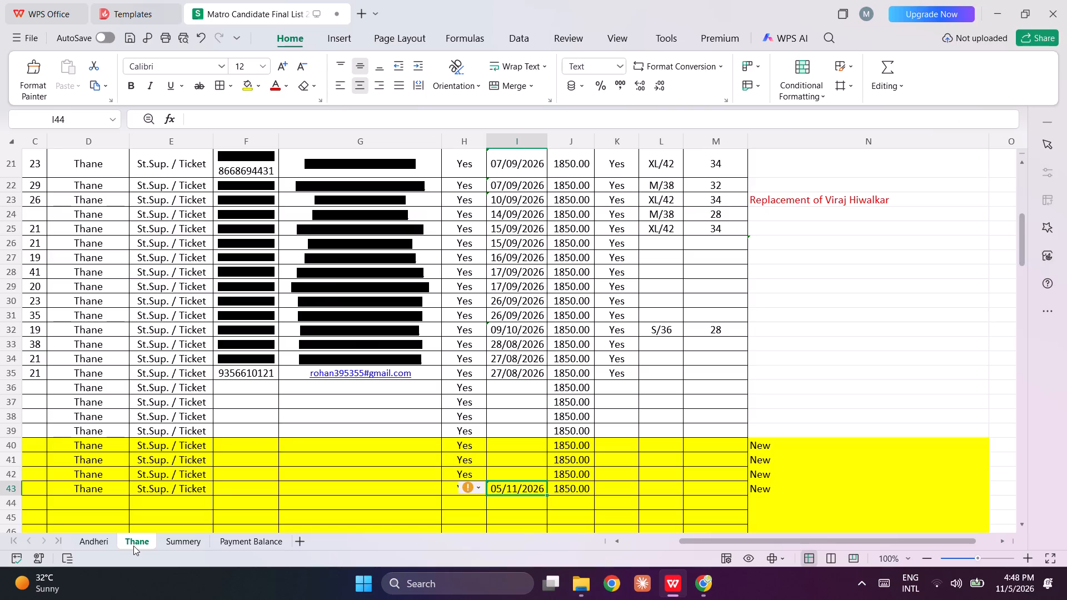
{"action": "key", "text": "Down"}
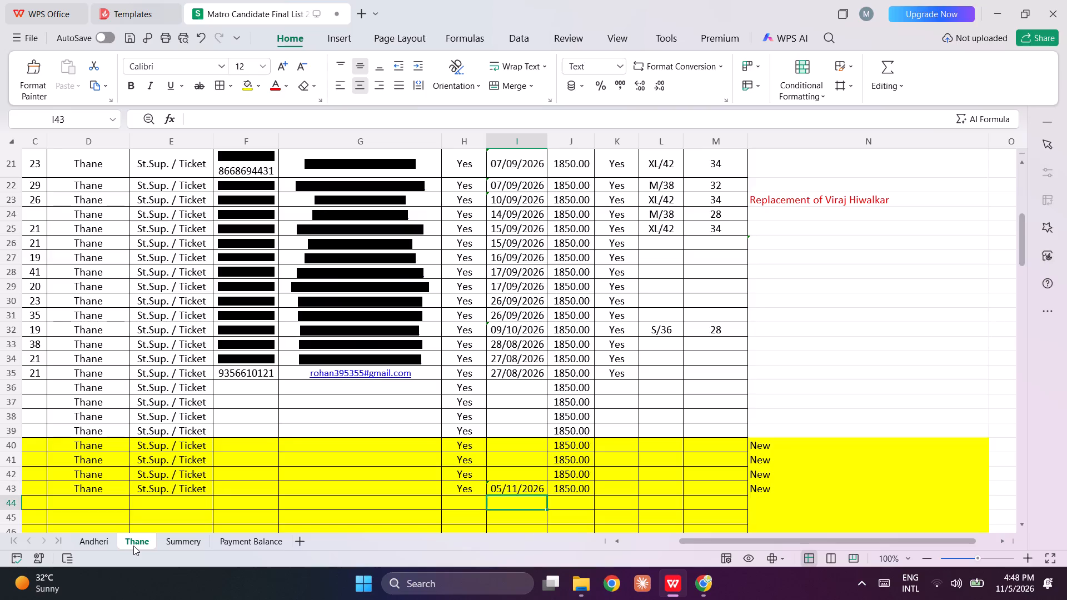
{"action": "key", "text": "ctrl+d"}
Enter the new candidate's name in column B of St.Sup. / Ticket entry 42.
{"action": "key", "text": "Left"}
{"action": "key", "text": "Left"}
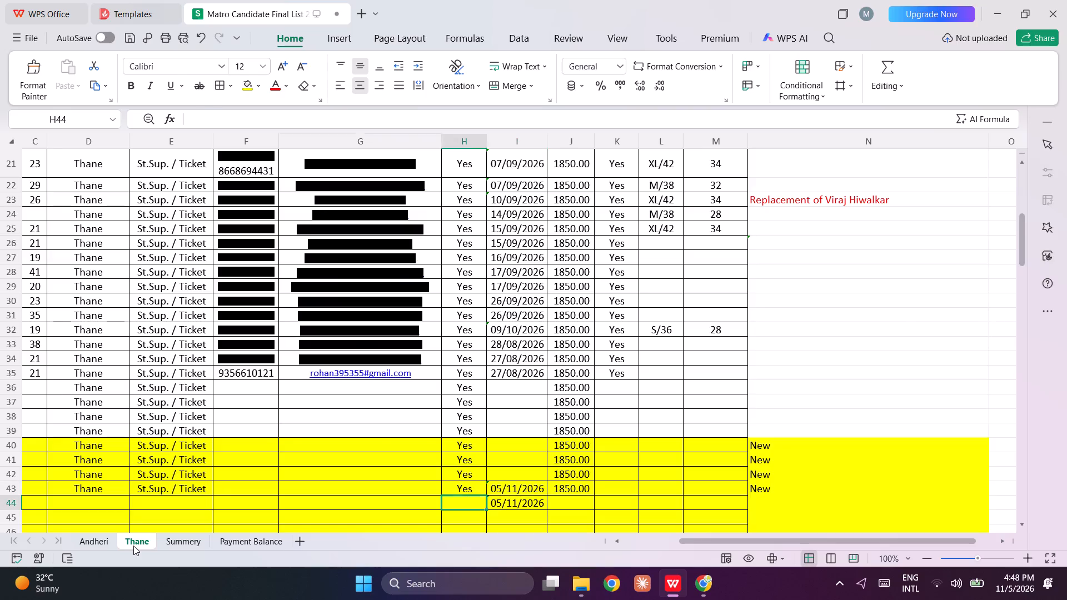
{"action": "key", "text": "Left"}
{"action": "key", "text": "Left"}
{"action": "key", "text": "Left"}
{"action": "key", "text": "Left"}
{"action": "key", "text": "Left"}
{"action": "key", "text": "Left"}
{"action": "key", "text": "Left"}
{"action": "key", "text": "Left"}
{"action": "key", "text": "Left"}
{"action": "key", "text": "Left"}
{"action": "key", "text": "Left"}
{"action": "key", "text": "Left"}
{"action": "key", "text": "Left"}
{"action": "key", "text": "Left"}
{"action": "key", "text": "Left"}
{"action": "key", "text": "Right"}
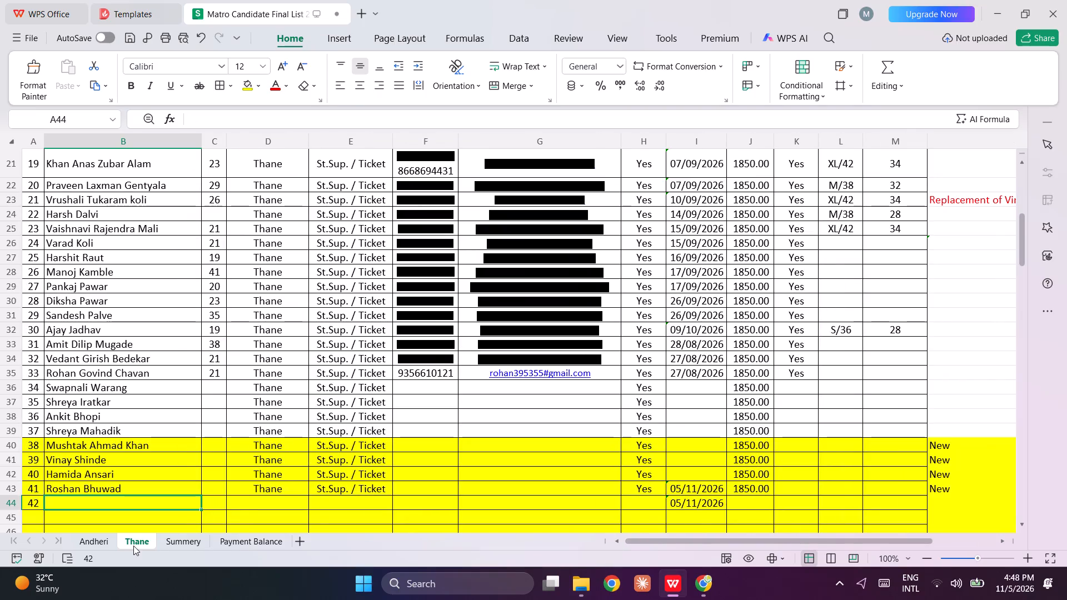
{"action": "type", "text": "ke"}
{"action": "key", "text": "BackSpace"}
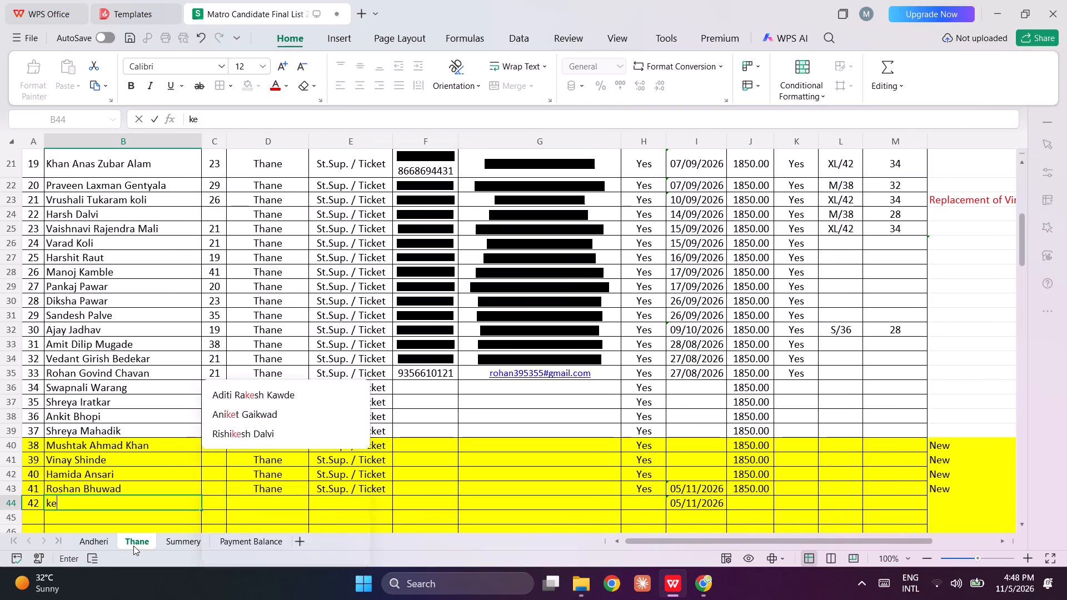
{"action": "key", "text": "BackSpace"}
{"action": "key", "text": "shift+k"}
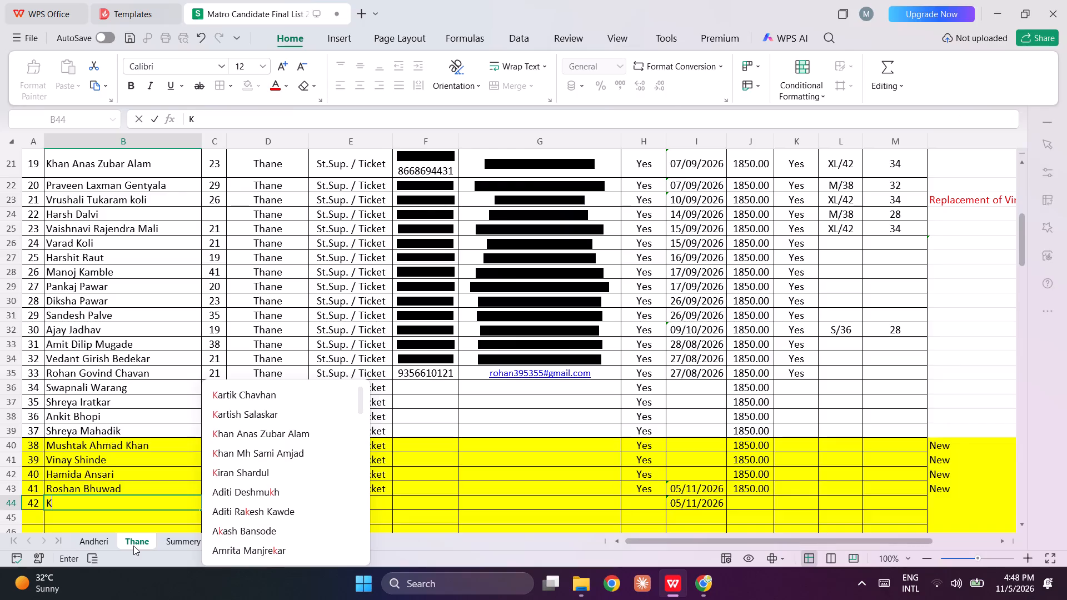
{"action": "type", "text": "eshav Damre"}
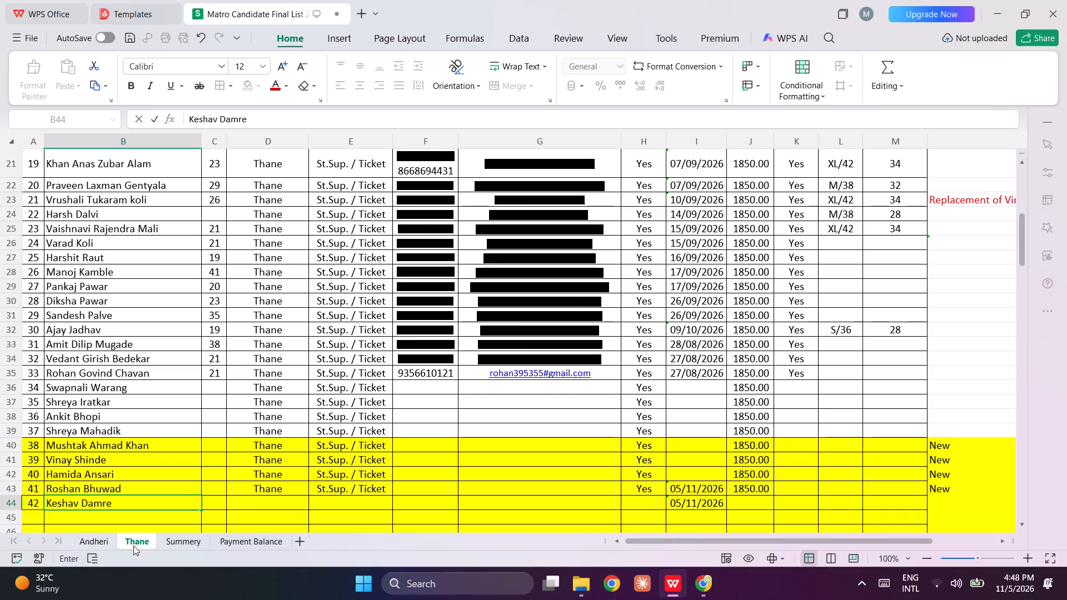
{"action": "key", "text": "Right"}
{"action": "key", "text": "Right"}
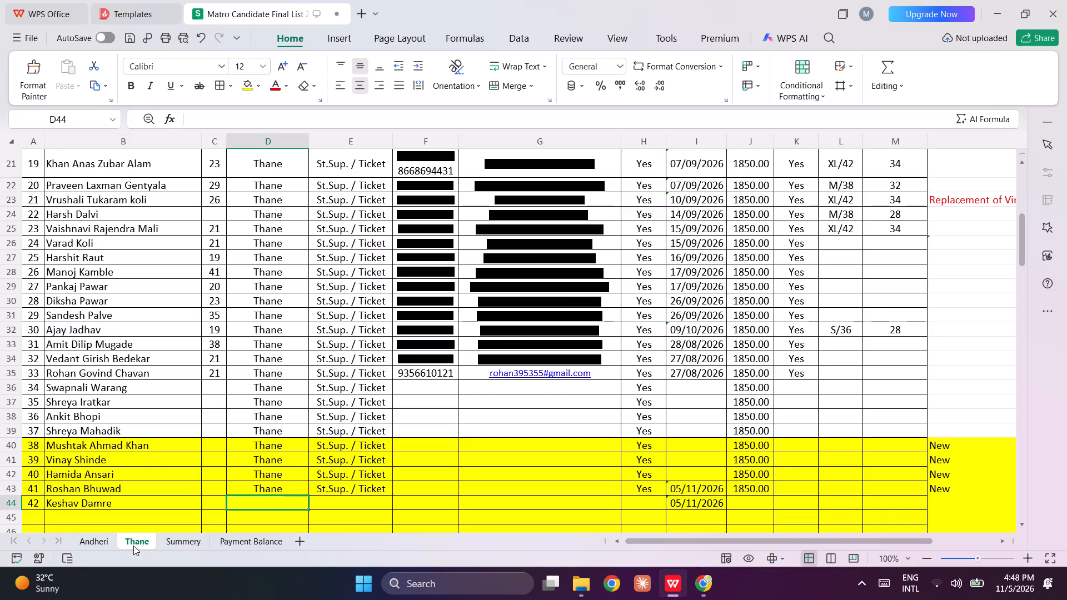
Fill entry 42 of the Thane list from the row above with Thane, St.Sup. / Ticket, Yes and 1850.00.
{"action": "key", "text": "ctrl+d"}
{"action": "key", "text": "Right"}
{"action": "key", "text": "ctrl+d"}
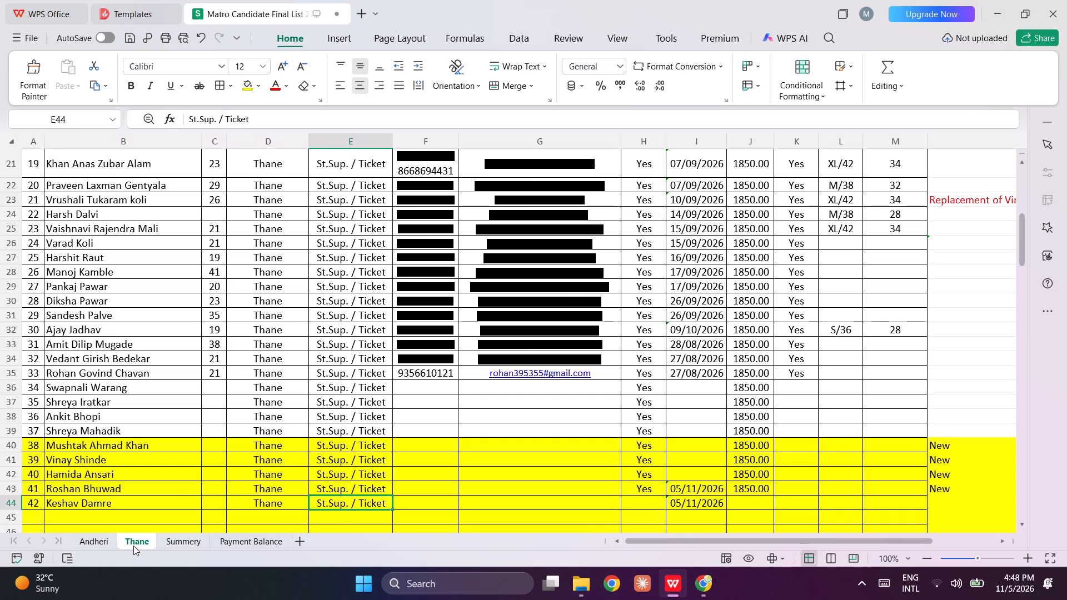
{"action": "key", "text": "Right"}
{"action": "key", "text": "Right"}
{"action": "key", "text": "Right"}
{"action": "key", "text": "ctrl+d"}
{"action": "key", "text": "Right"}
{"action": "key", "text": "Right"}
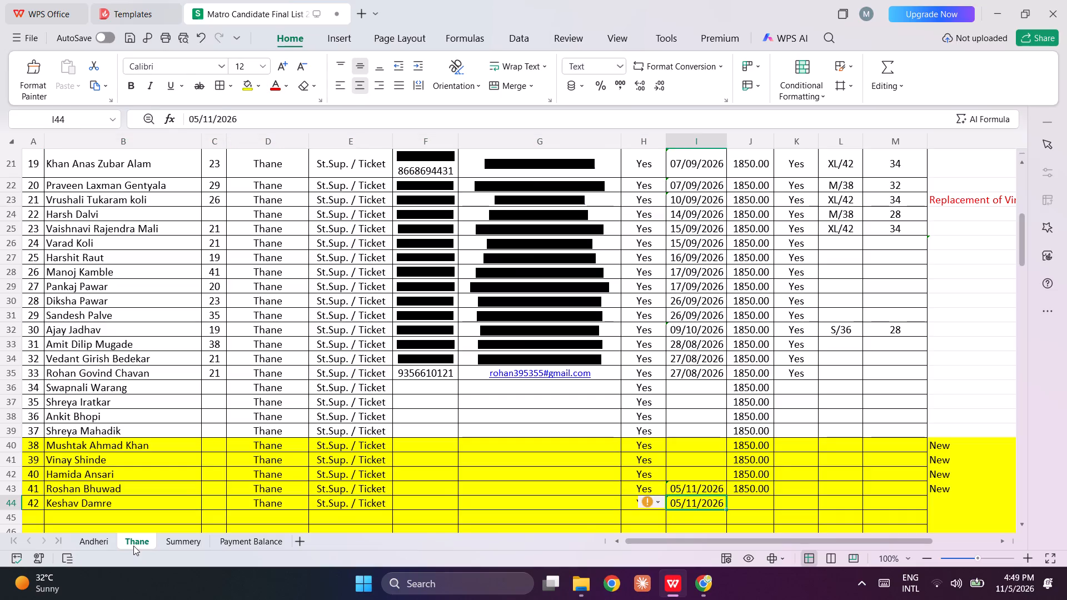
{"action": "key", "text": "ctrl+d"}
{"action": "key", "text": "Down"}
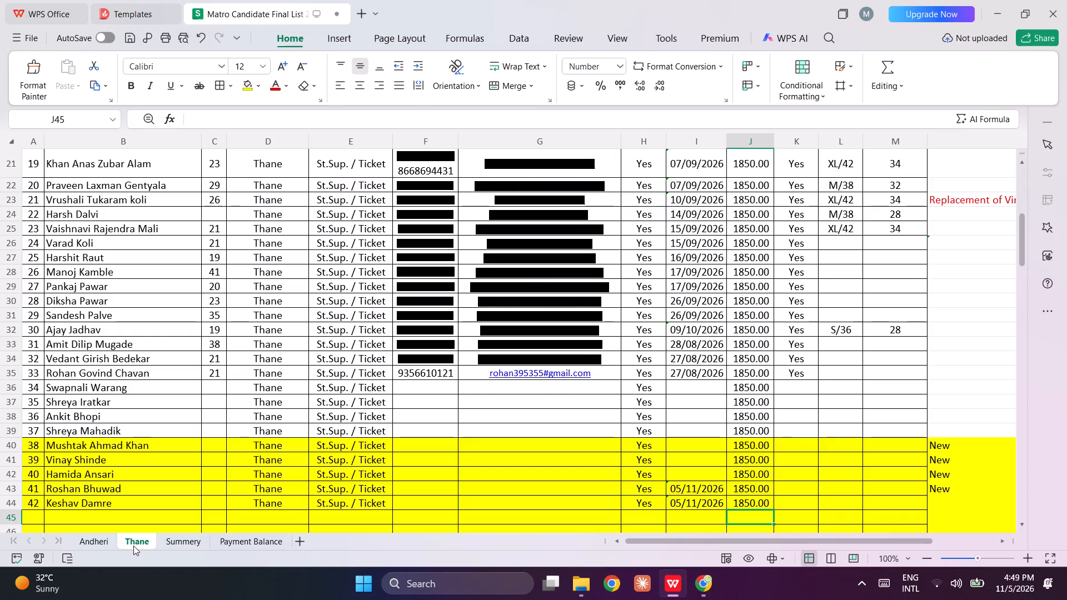
Save the workbook.
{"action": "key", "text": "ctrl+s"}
Add serial numbers 80 and 81 below the last Office Executive entry on the Andheri sheet.
{"action": "left_click", "coordinate": [77, 542]}
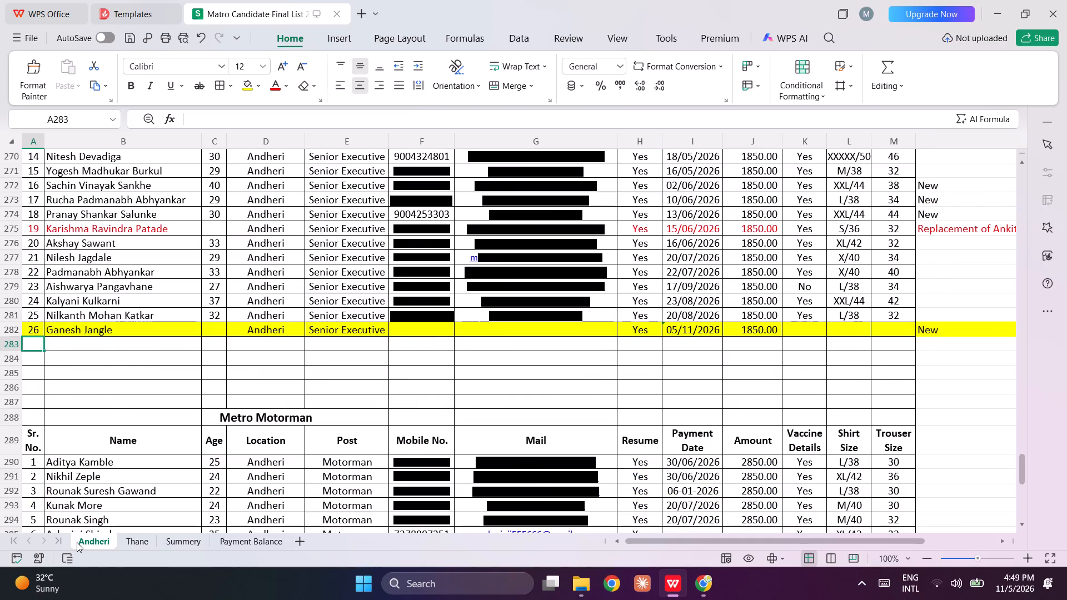
{"action": "key", "text": "Left"}
{"action": "key", "text": "Up"}
{"action": "key", "text": "Right"}
{"action": "key", "text": "Down"}
{"action": "key", "text": "Up"}
{"action": "key", "text": "Up"}
{"action": "key", "text": "Up"}
{"action": "key", "text": "Up"}
{"action": "key", "text": "Up"}
{"action": "key", "text": "Up"}
{"action": "key", "text": "Up"}
{"action": "key", "text": "Up"}
{"action": "key", "text": "Up"}
{"action": "key", "text": "Up"}
{"action": "key", "text": "Up"}
{"action": "key", "text": "Up"}
{"action": "key", "text": "Up"}
{"action": "key", "text": "Up"}
{"action": "key", "text": "Up"}
{"action": "key", "text": "Up"}
{"action": "key", "text": "Up"}
{"action": "key", "text": "Up"}
{"action": "key", "text": "Up"}
{"action": "key", "text": "Up"}
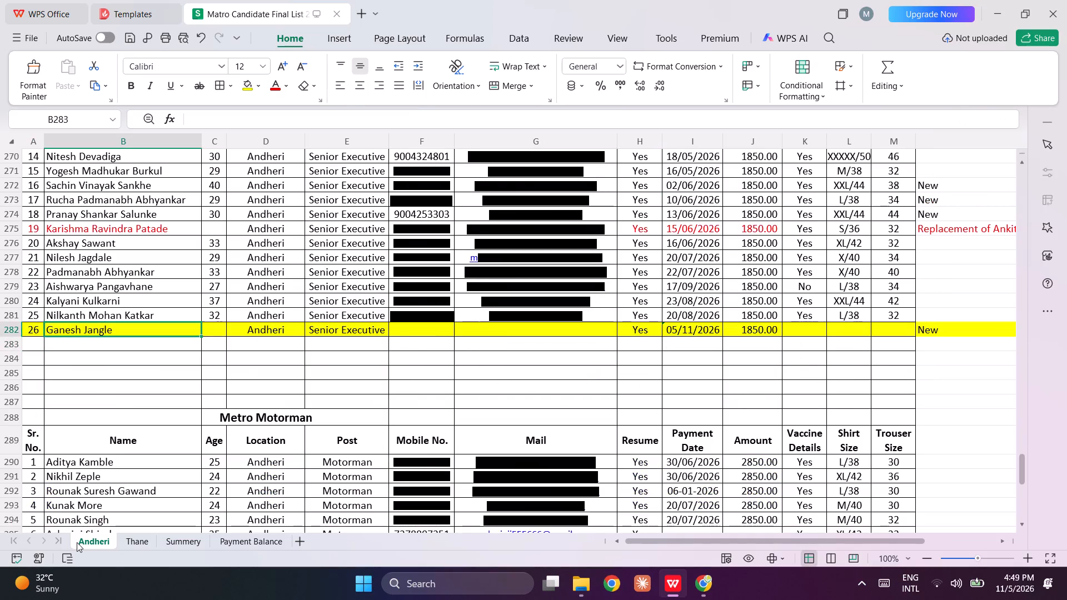
{"action": "key", "text": "Up"}
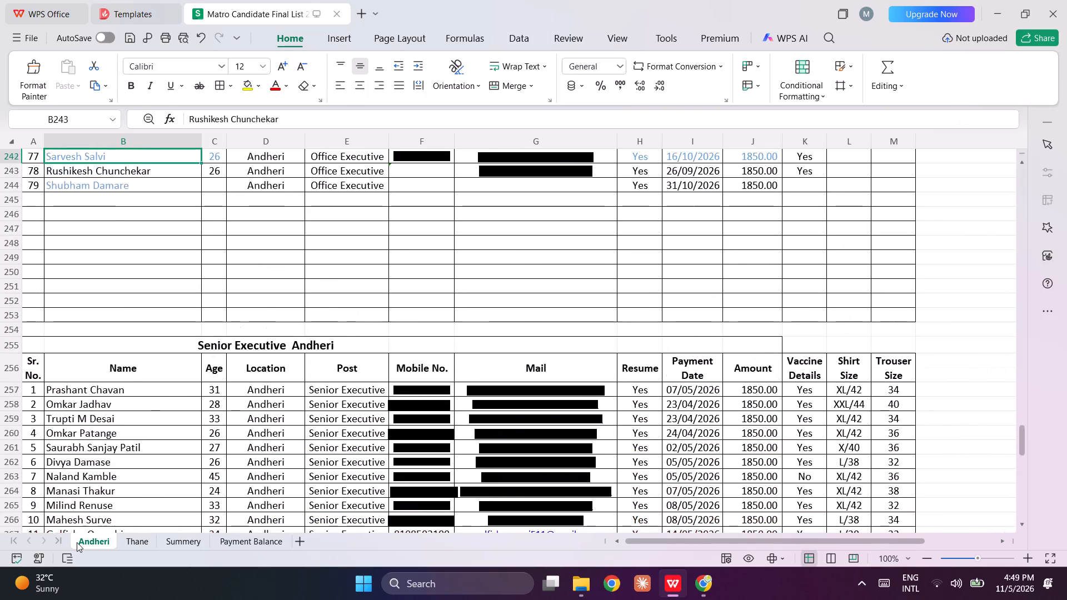
{"action": "key", "text": "Down"}
{"action": "key", "text": "Down"}
{"action": "key", "text": "Down"}
{"action": "key", "text": "Left"}
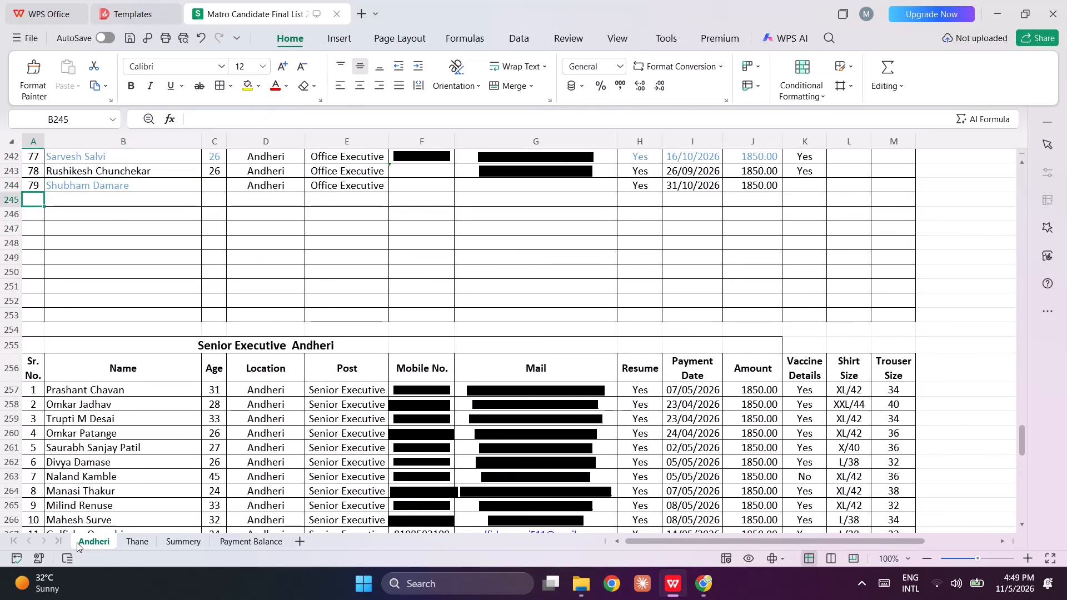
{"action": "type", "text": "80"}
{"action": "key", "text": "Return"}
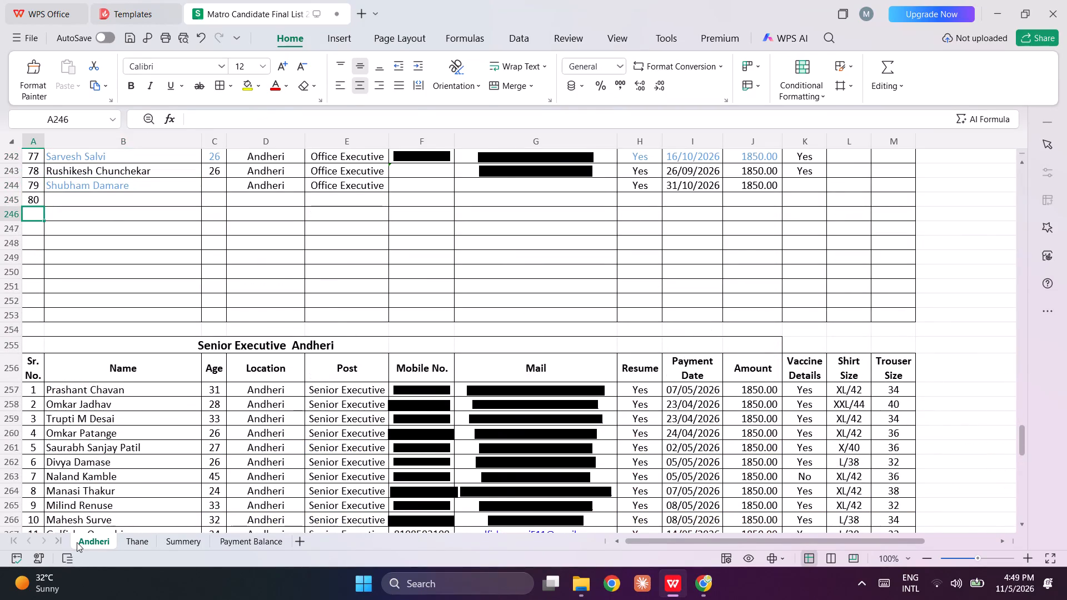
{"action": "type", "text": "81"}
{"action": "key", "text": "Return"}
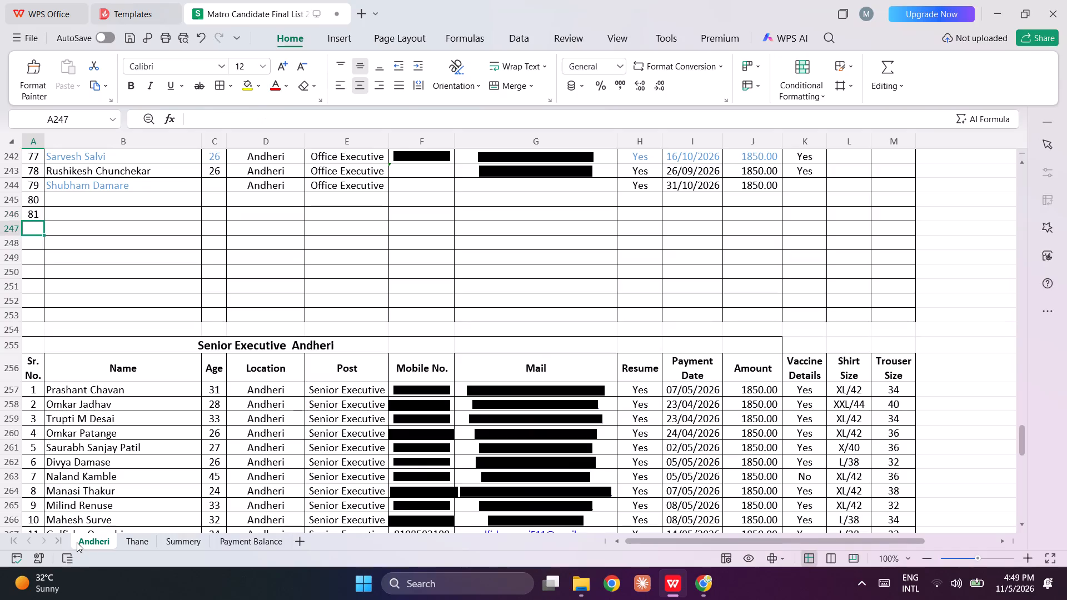
Enter the new candidate's name in column B of Office Executive entry 80.
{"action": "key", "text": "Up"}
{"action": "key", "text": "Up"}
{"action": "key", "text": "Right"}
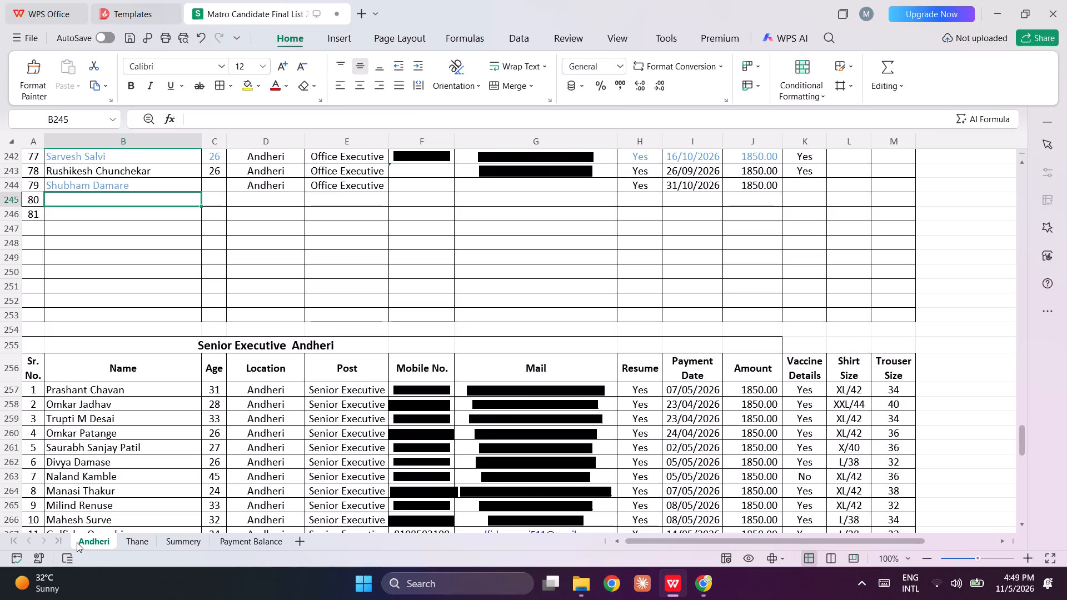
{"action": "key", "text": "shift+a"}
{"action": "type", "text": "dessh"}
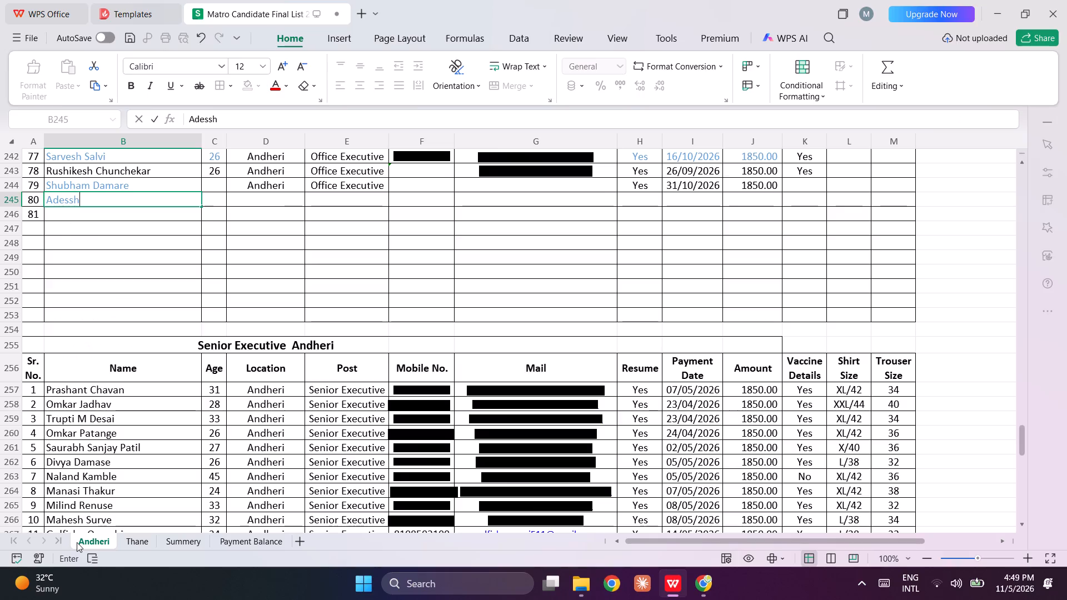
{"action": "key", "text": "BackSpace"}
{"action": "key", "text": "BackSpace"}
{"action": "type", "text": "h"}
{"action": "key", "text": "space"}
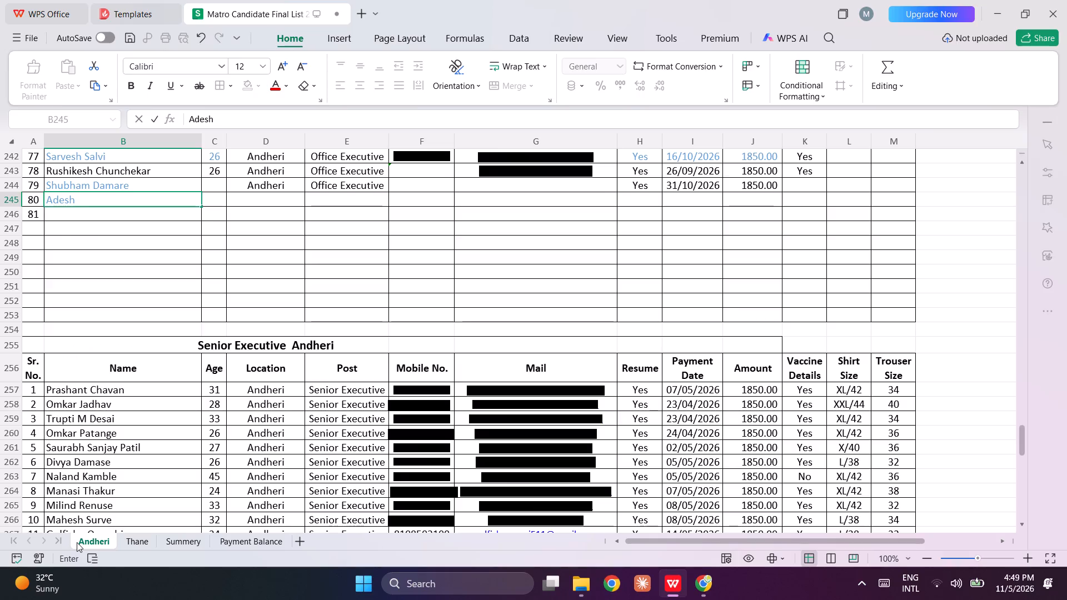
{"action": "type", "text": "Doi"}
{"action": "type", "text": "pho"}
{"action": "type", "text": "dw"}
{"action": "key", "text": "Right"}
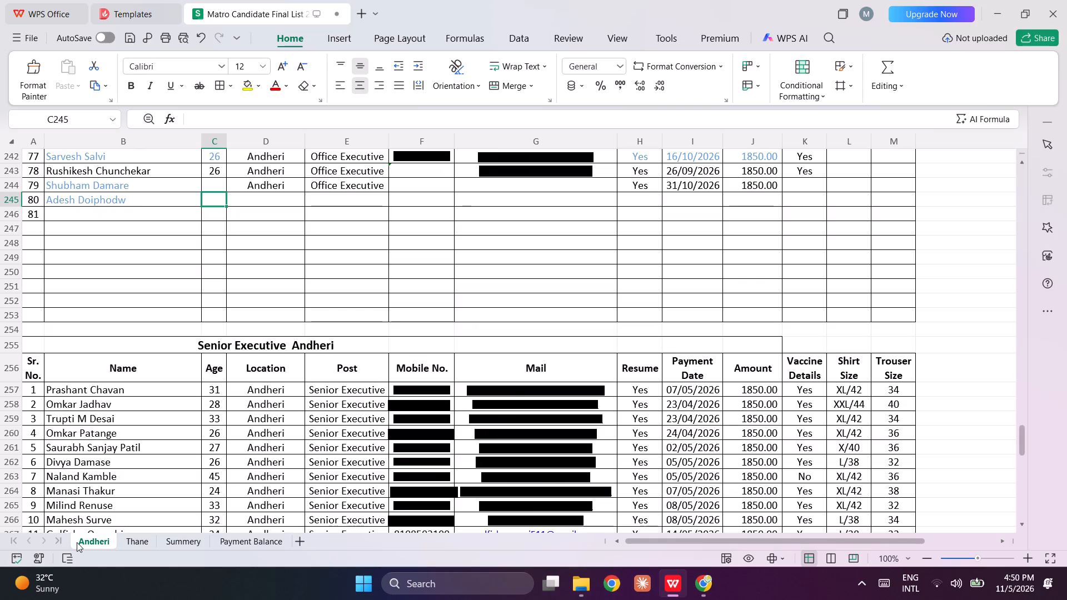
Fill Office Executive entry 80 from the row above with Andheri, Office Executive, Yes and 1850.00.
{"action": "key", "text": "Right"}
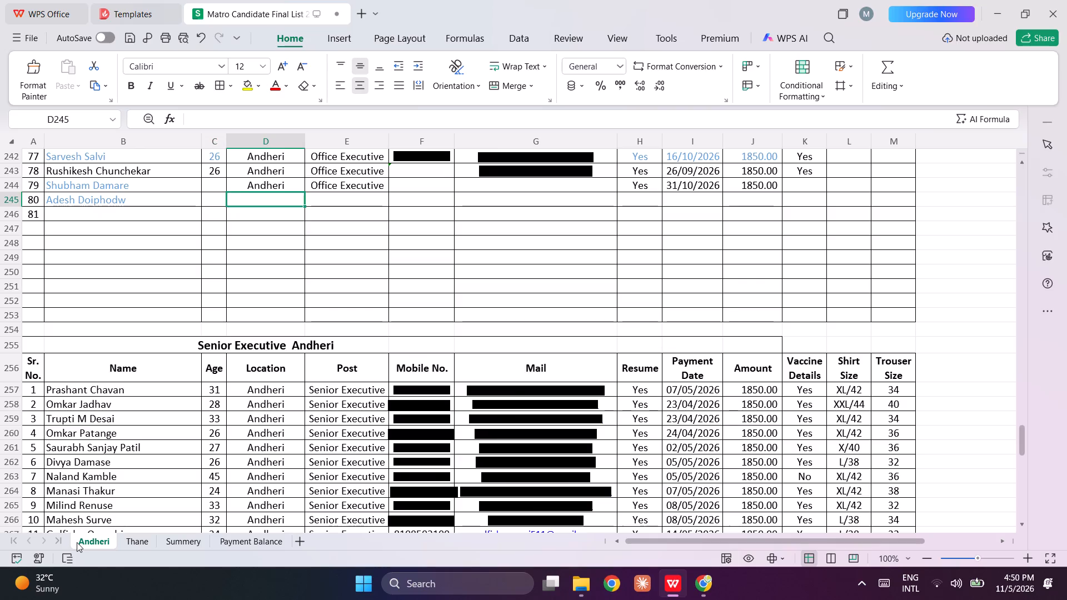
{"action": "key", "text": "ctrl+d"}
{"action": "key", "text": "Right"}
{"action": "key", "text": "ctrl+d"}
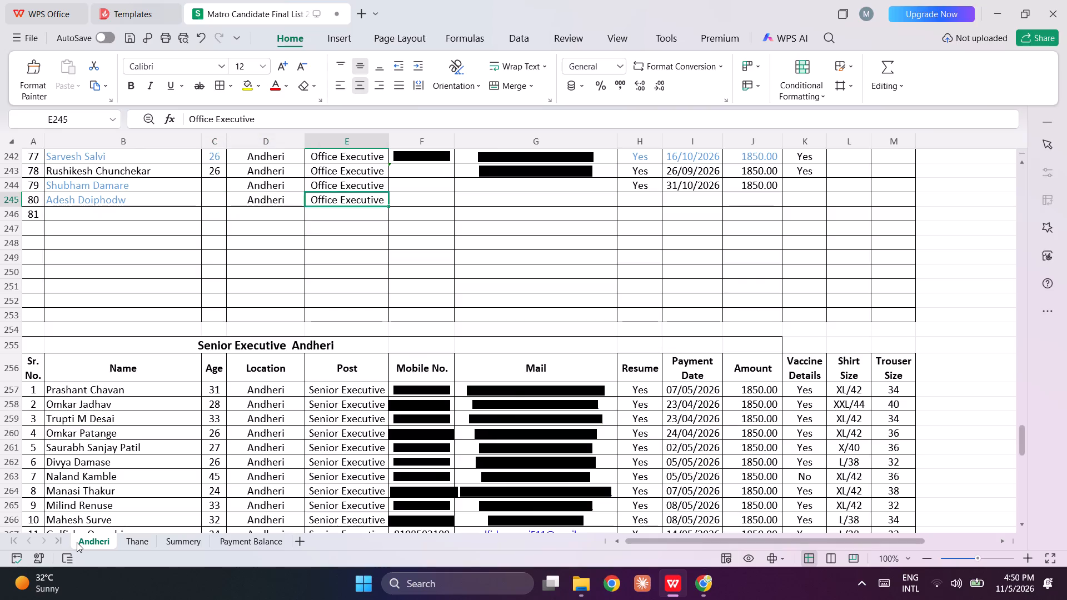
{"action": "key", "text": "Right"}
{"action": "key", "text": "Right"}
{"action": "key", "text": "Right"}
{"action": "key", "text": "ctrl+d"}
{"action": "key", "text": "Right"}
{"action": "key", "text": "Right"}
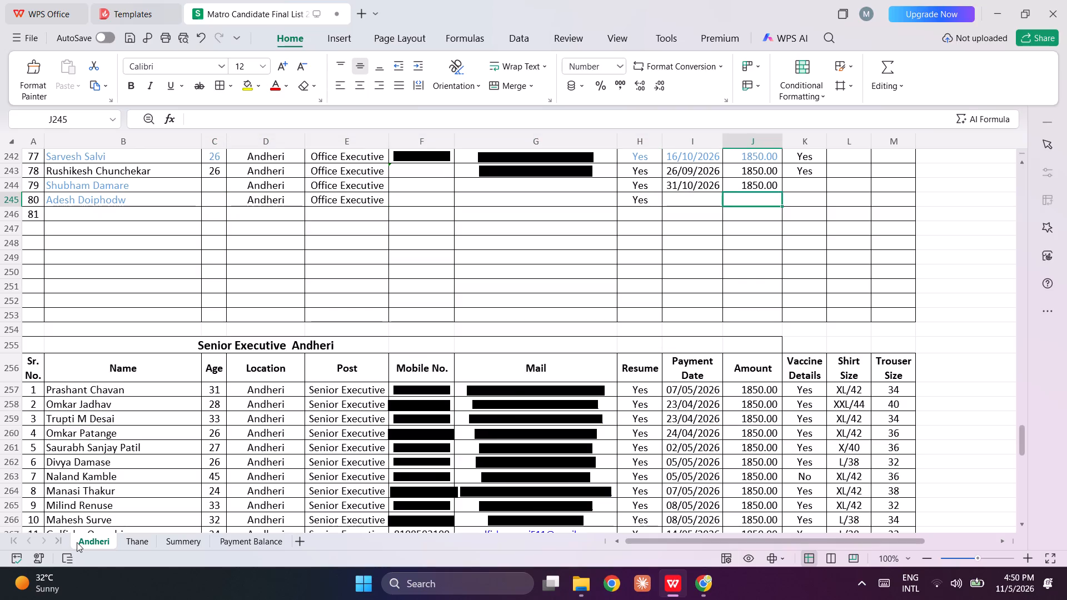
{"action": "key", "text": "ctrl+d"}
Format the payment date cell of Office Executive entry 80 as Text and set it to 05/11/2026.
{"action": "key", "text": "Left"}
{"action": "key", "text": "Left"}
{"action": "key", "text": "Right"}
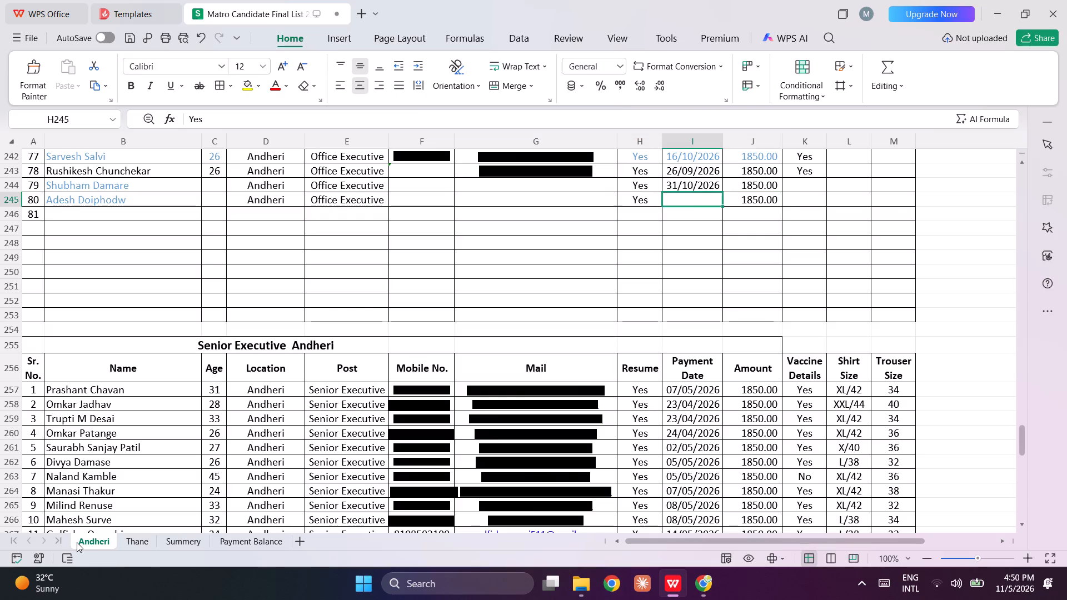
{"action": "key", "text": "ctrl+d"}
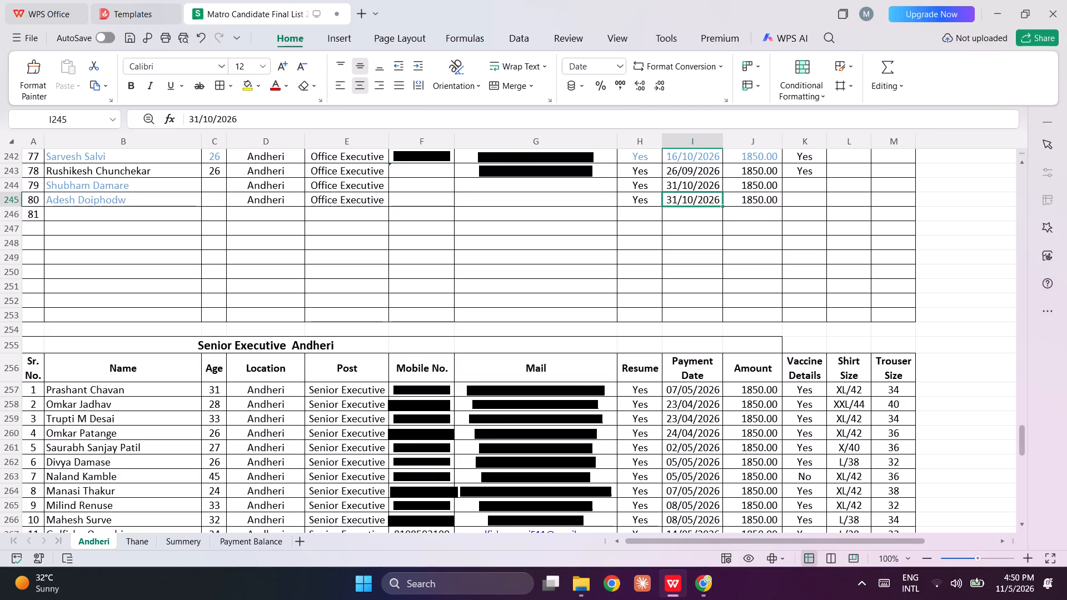
{"action": "left_click", "coordinate": [625, 68]}
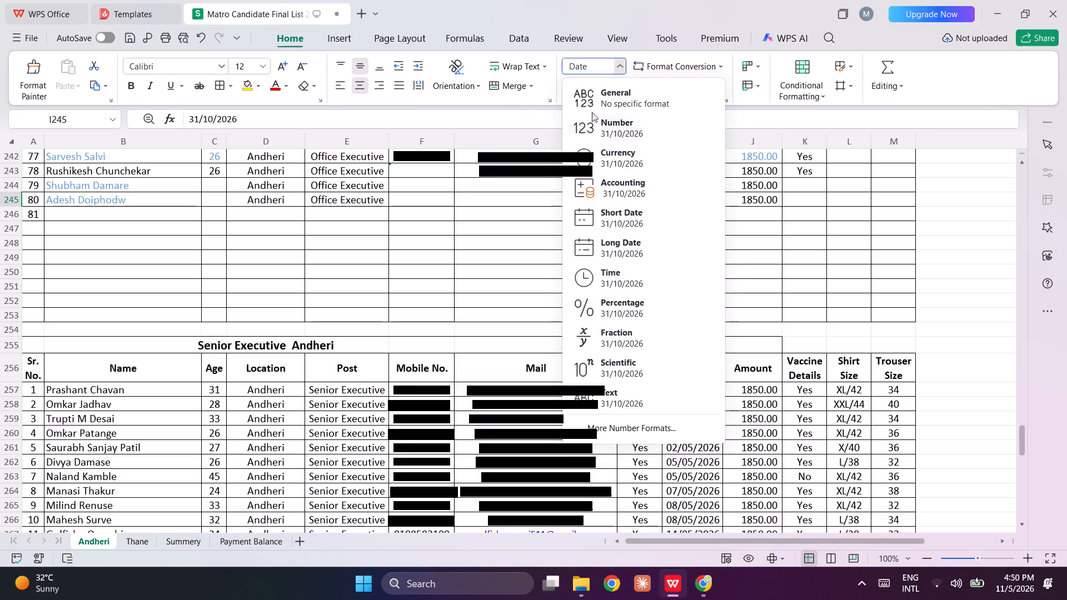
{"action": "left_click", "coordinate": [620, 389]}
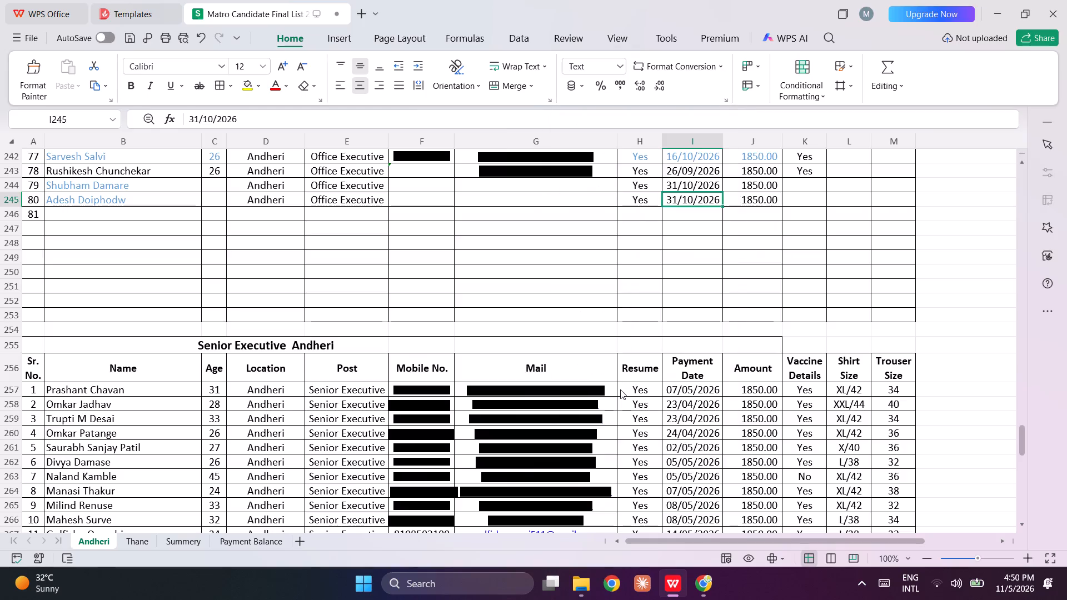
{"action": "key", "text": "Left"}
{"action": "key", "text": "Right"}
{"action": "key", "text": "Right"}
{"action": "key", "text": "Left"}
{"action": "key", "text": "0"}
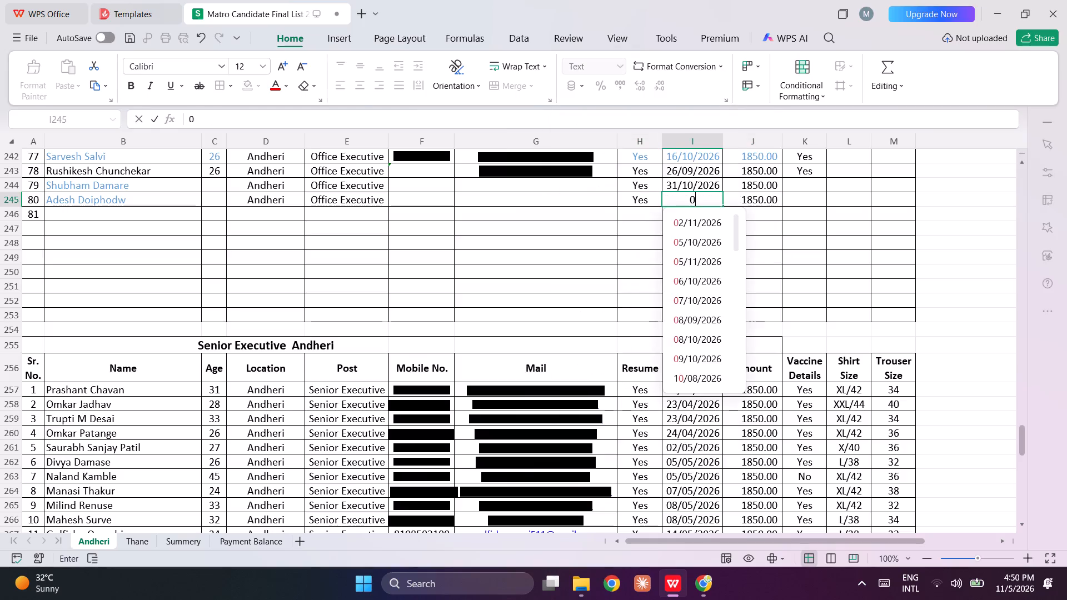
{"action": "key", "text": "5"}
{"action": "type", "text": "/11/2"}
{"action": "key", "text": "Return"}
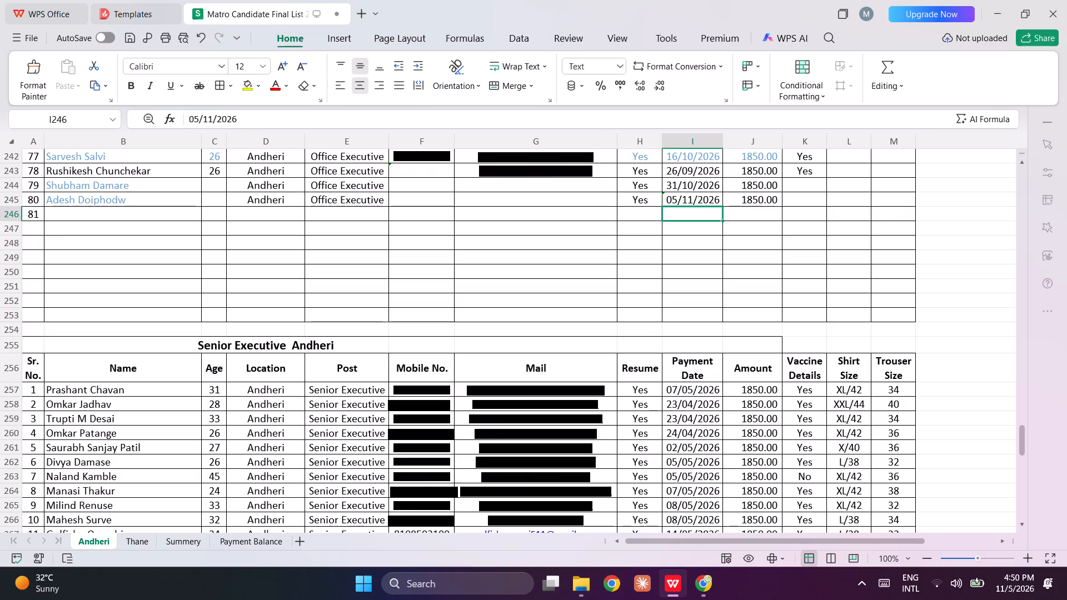
Fill Office Executive entry 81 from the row above with Yes, payment date 05/11/2026 and amount 1850.00.
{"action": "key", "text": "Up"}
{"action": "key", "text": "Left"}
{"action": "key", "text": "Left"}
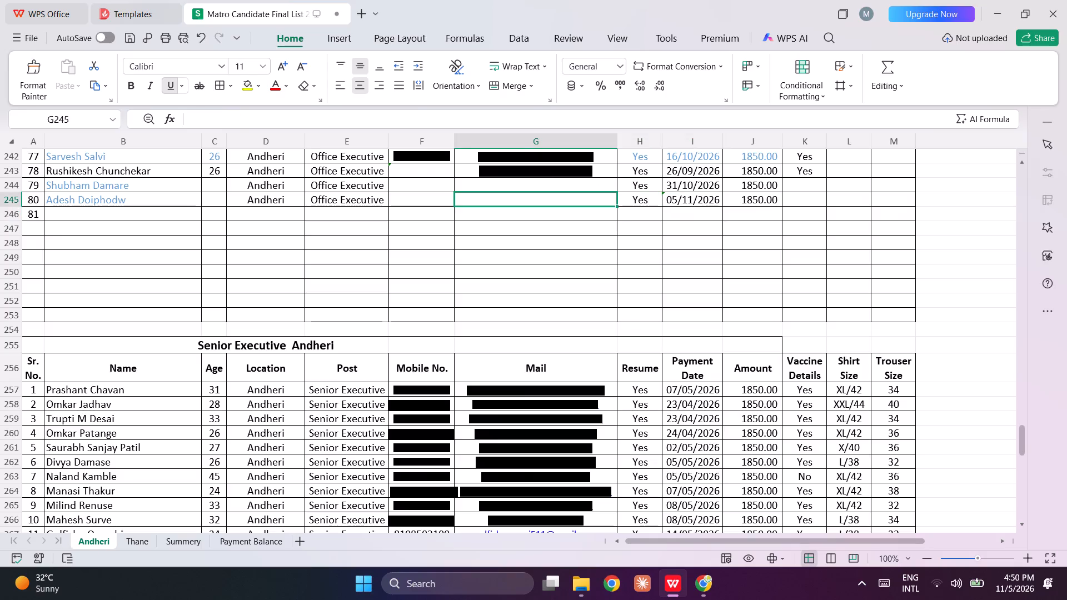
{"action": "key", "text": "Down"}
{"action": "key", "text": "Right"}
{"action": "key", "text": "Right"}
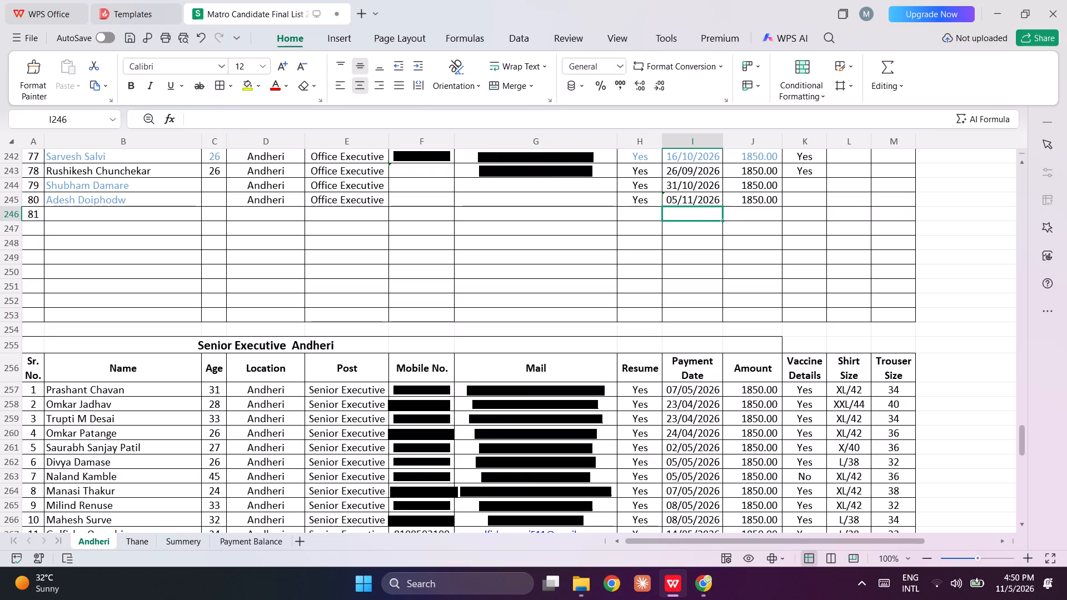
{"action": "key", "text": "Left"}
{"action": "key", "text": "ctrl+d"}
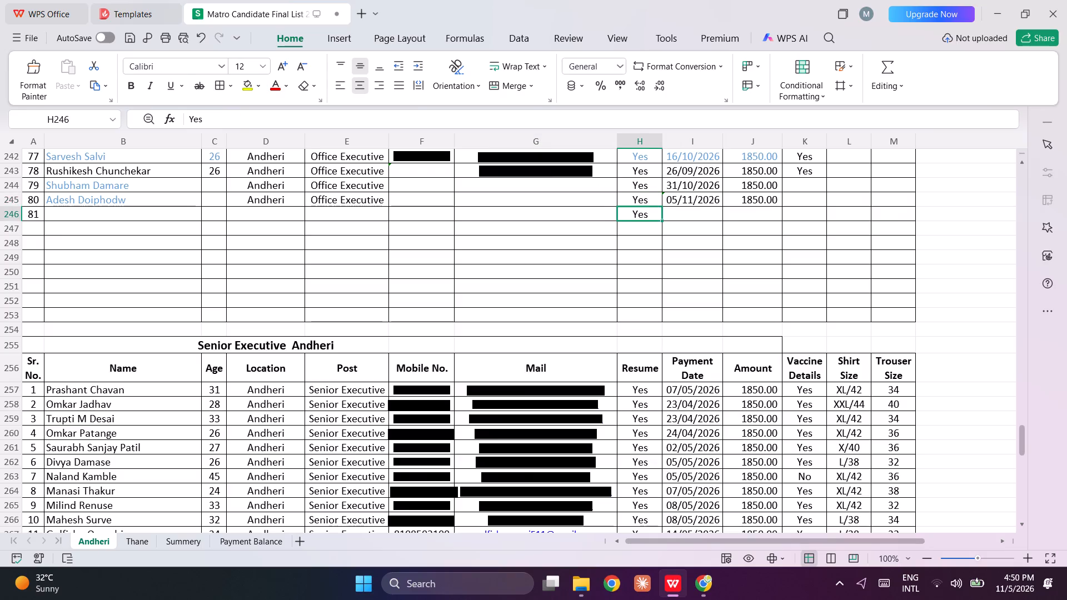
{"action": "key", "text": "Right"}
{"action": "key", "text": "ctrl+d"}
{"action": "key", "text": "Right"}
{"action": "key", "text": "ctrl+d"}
Enter the new candidate's name in column B of Office Executive entry 81.
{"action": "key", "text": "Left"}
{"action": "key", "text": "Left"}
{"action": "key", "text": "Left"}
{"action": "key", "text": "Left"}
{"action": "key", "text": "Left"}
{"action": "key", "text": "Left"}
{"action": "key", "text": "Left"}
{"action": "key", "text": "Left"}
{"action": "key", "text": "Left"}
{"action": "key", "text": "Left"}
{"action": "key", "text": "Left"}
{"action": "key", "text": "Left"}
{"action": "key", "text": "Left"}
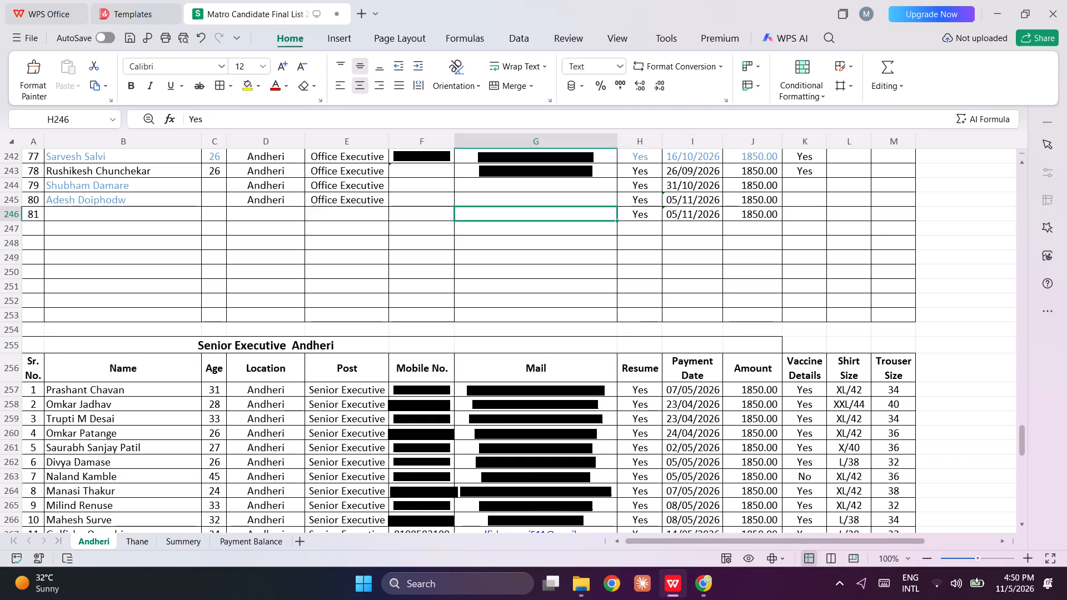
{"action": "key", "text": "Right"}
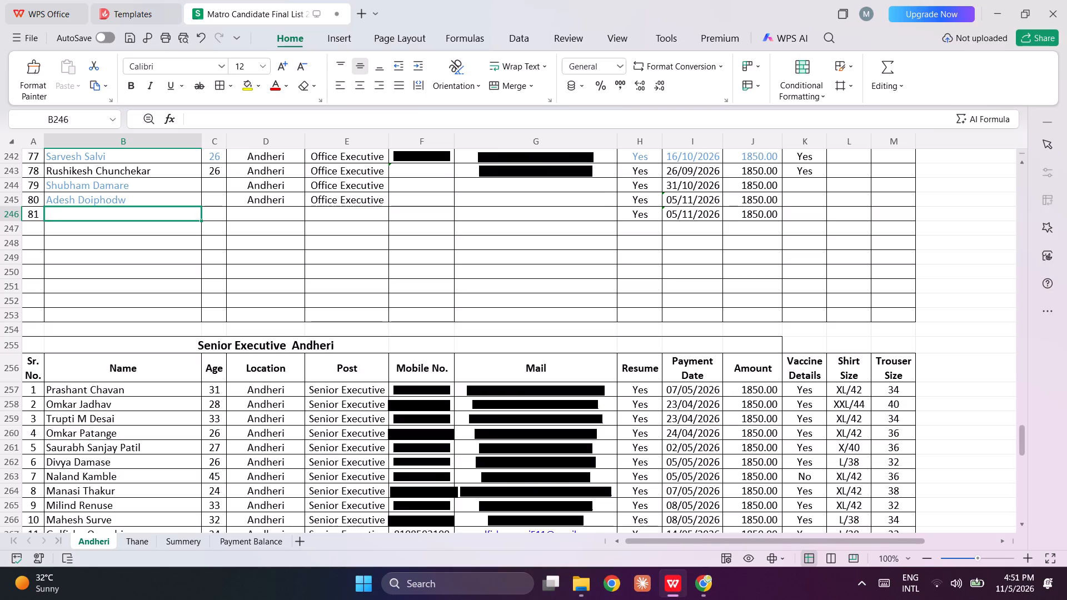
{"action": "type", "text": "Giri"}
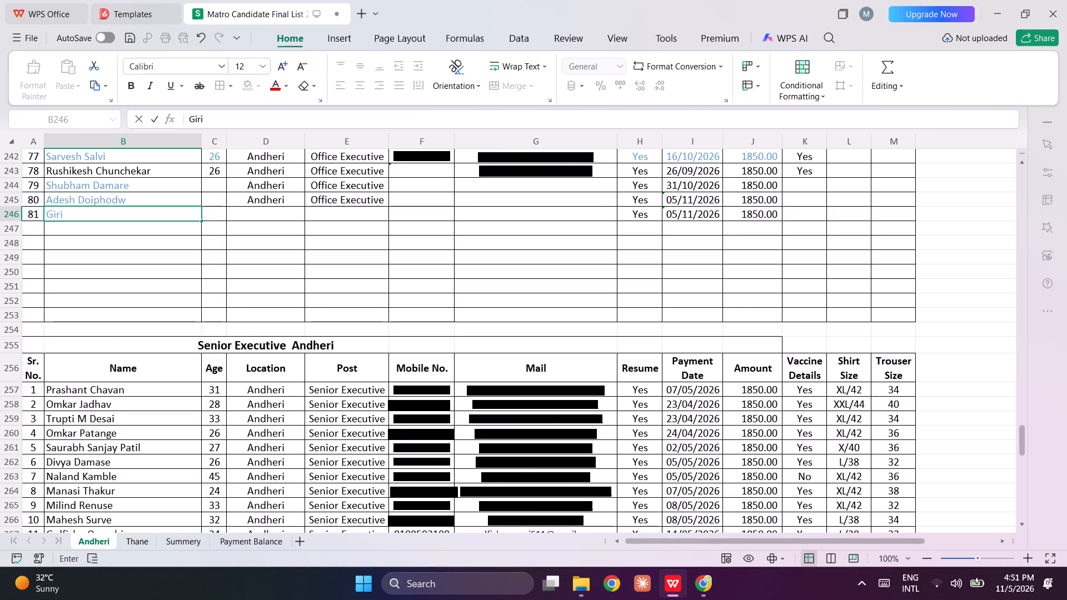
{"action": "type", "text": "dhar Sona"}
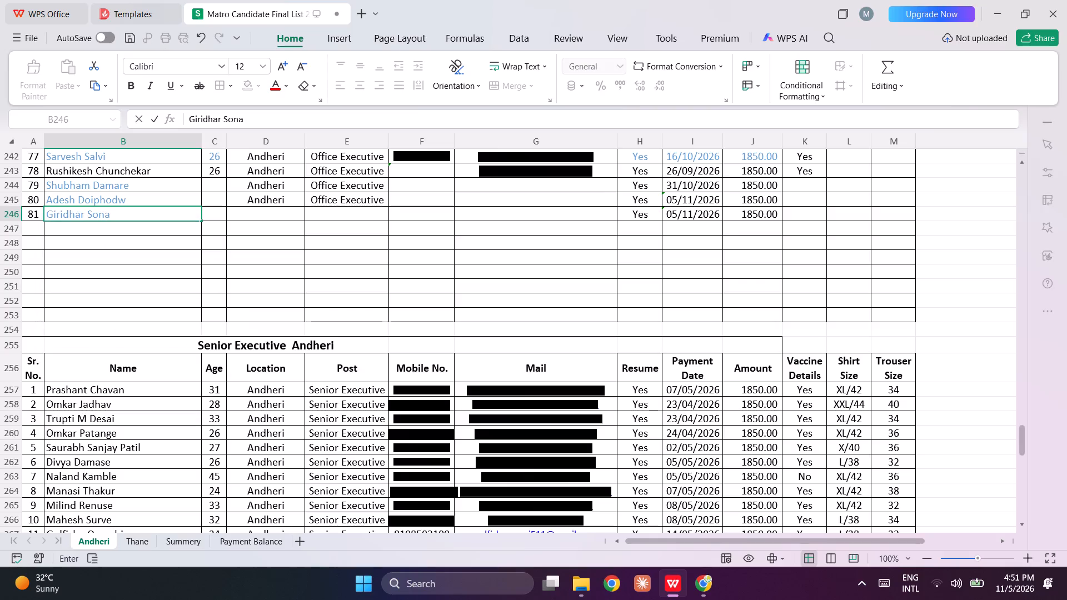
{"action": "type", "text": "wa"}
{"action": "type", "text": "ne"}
Fill Office Executive entry 81 from the row above with location Andheri and post Office Executive, and save the workbook.
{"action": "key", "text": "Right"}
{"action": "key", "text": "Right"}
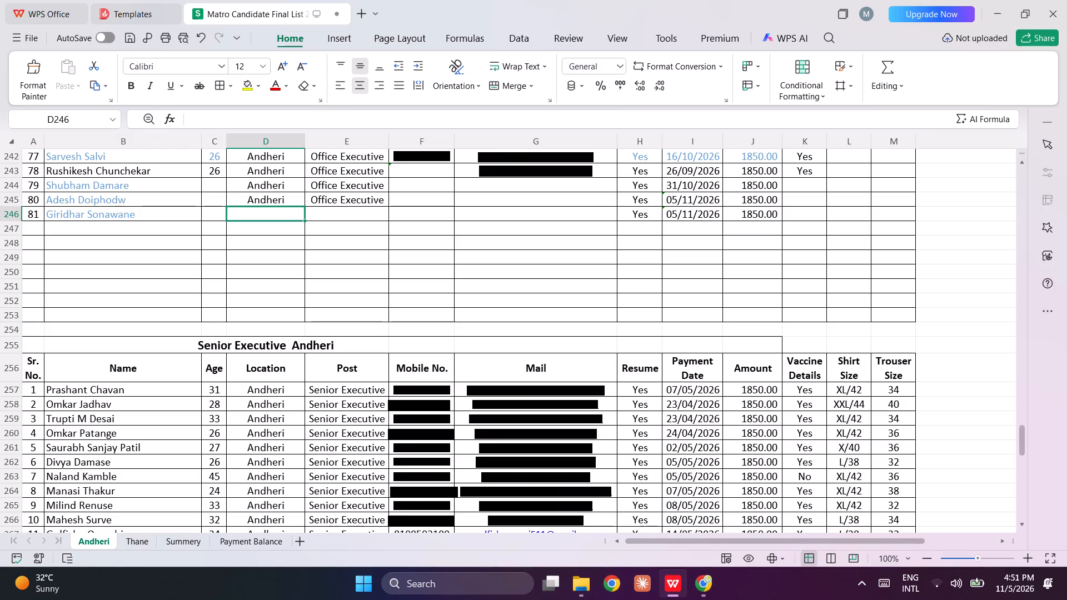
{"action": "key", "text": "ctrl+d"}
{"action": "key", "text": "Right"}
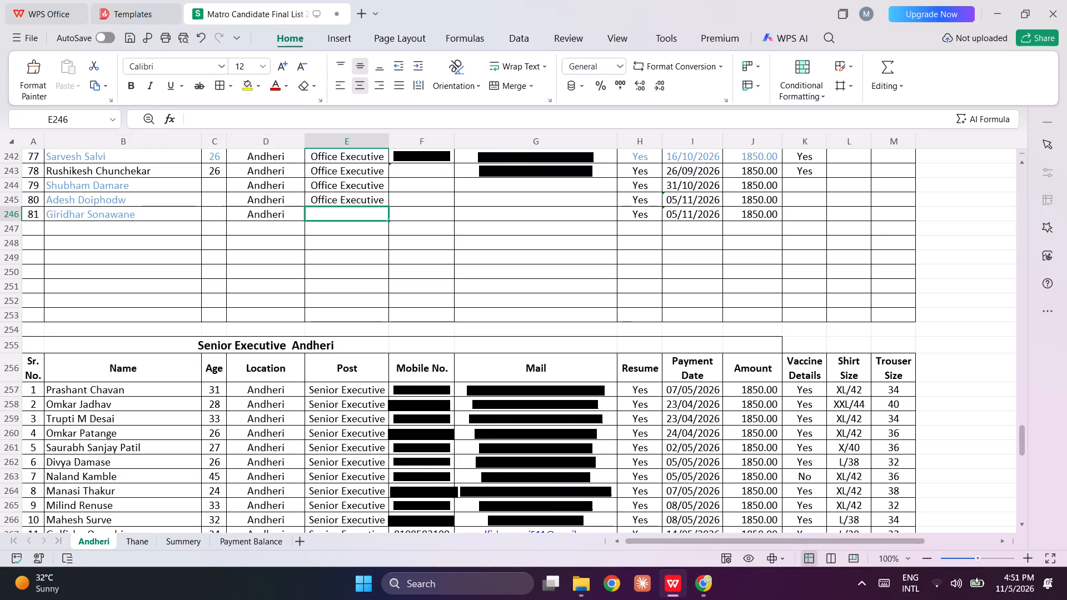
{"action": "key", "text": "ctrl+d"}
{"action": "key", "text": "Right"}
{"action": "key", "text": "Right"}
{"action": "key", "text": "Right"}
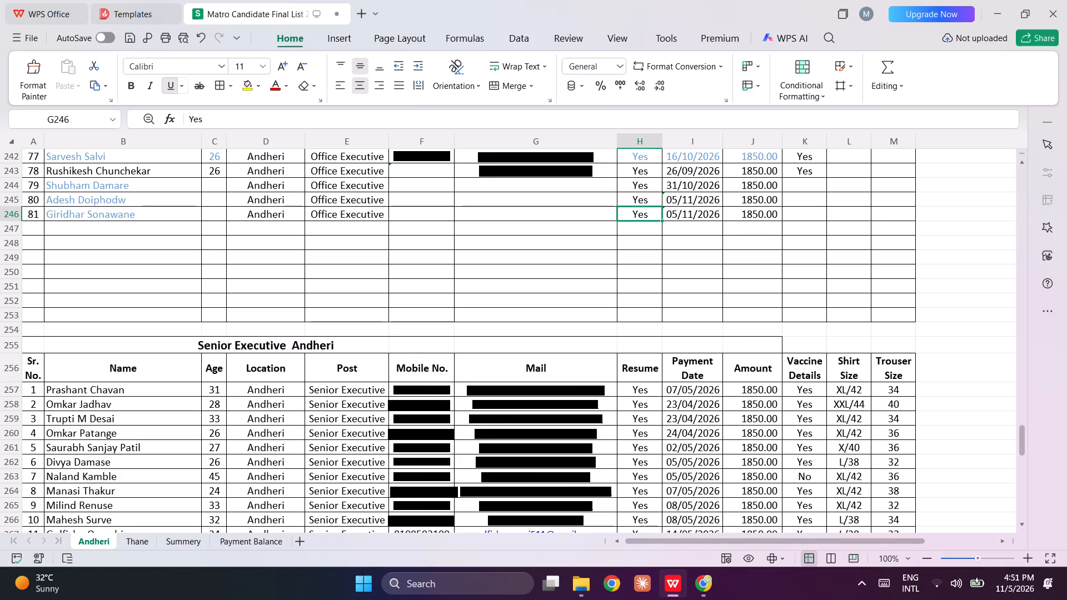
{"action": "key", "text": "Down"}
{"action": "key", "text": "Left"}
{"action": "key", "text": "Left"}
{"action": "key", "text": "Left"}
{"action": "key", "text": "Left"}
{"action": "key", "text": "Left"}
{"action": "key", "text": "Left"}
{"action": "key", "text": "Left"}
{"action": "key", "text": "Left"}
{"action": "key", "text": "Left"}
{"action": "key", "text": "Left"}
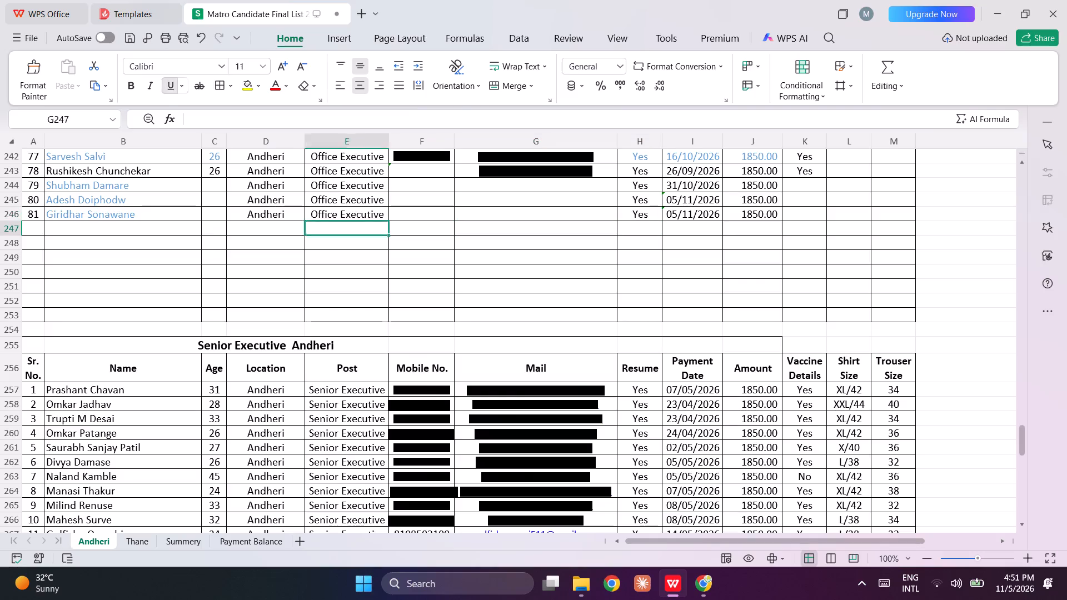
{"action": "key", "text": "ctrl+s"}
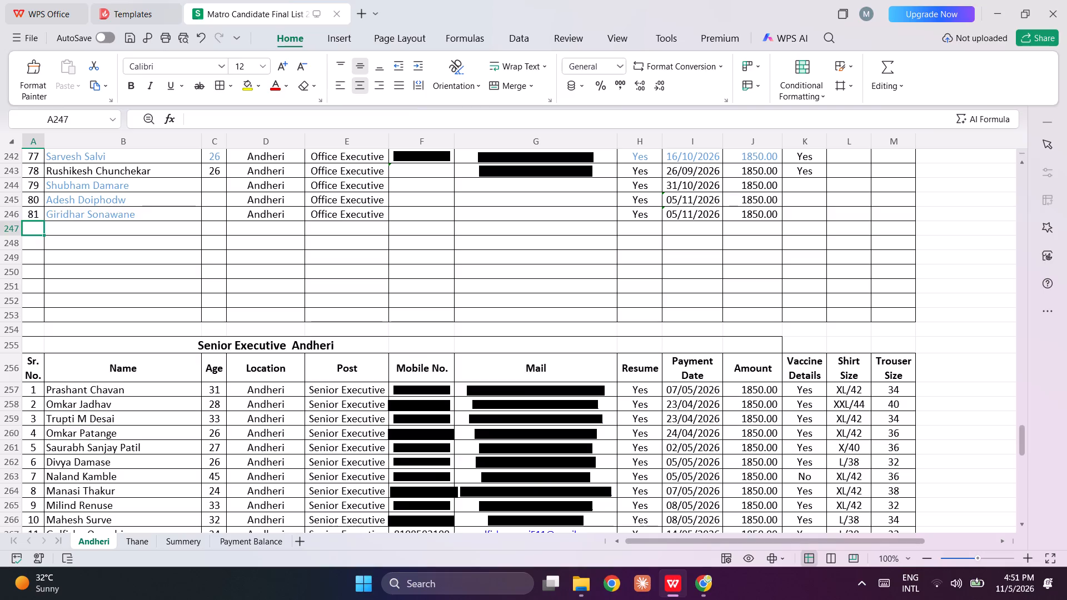
Start Office Executive entry 82 in row 247 with its serial number and the candidate's name left-aligned in column B.
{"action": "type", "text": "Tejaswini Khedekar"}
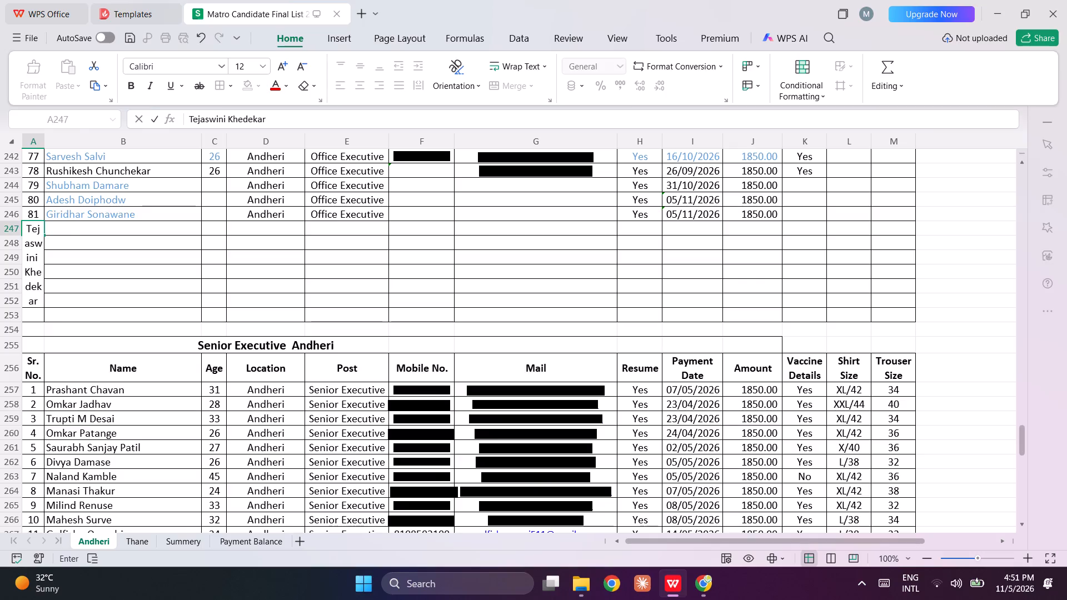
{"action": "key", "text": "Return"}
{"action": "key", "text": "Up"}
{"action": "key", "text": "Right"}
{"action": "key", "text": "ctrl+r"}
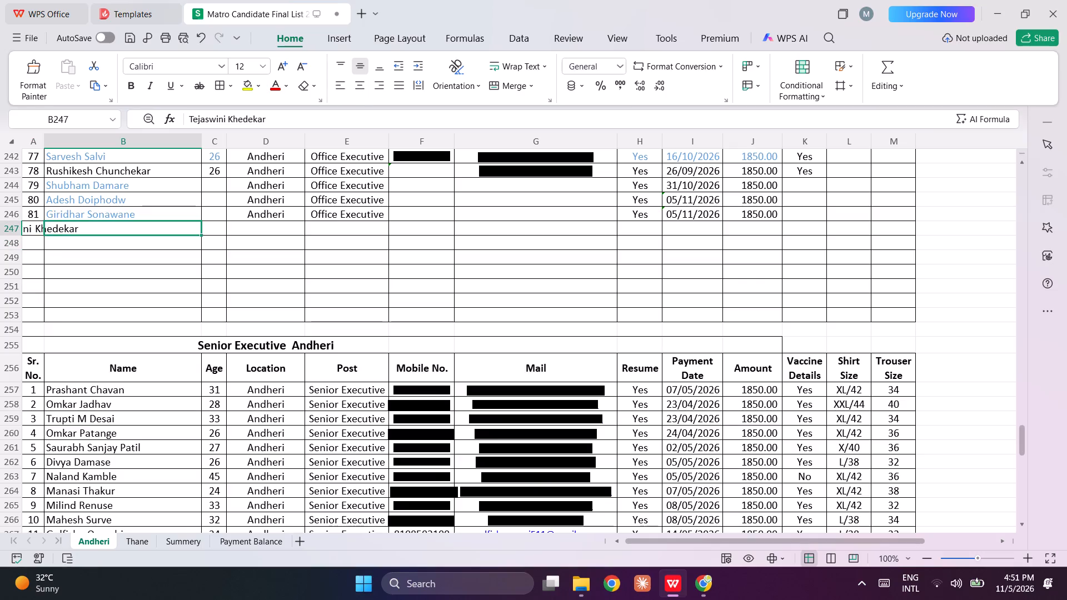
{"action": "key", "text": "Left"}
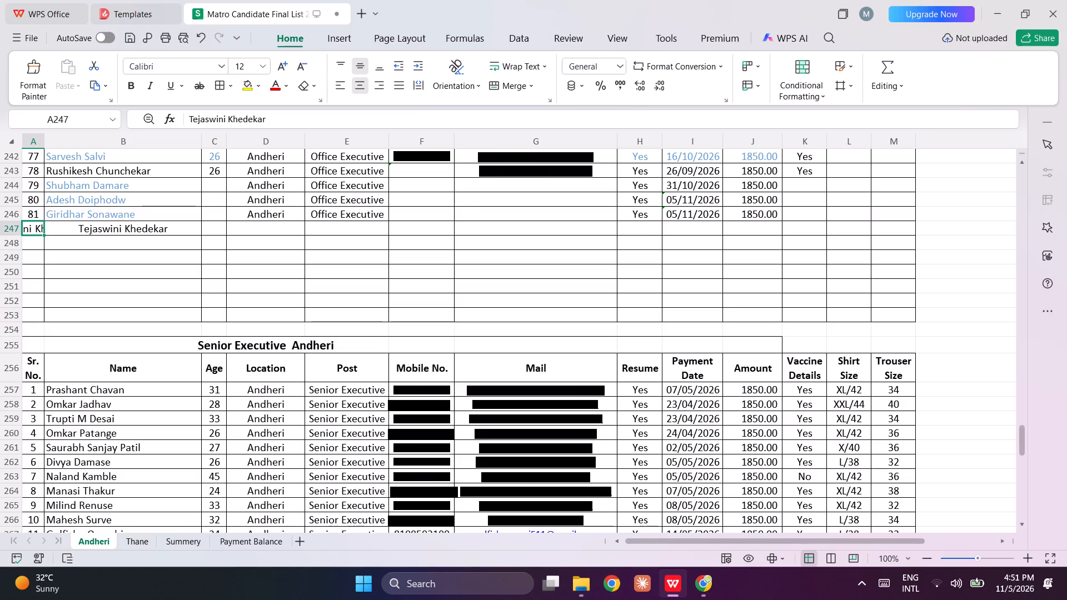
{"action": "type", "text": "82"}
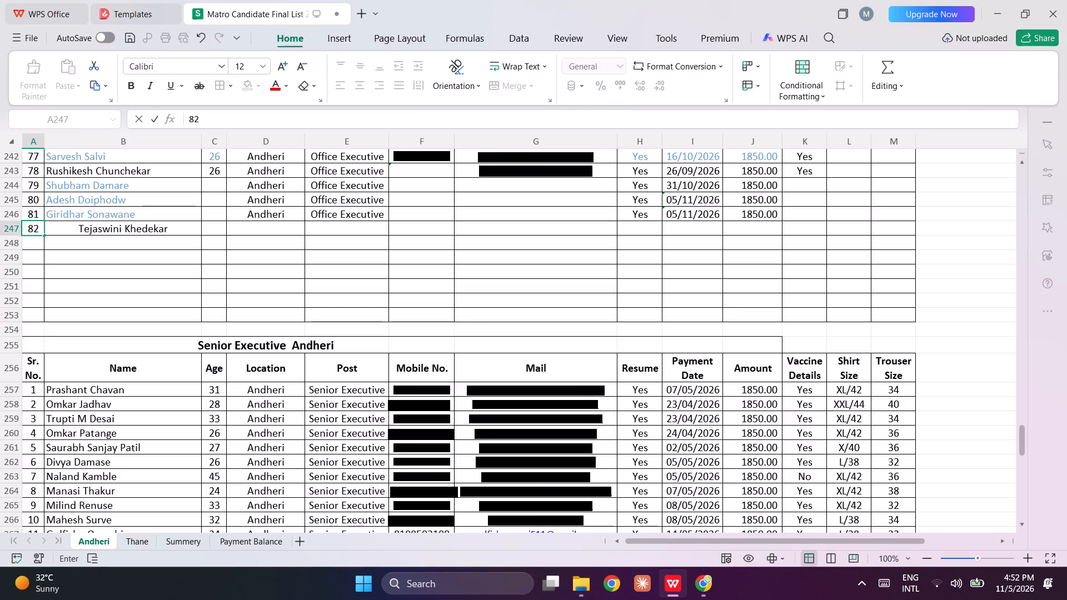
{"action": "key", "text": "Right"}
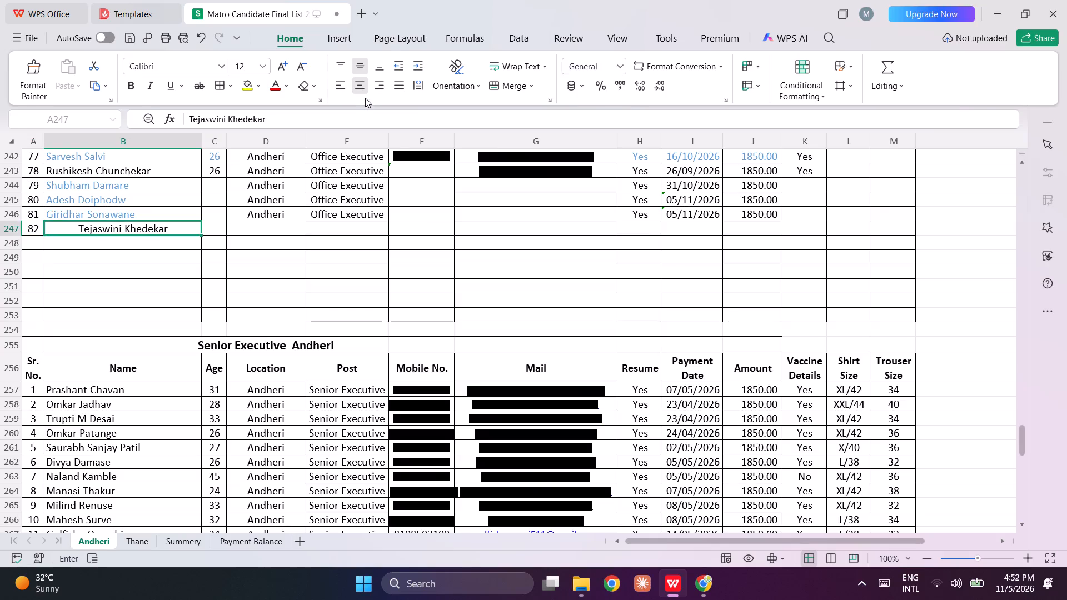
{"action": "left_click", "coordinate": [336, 86]}
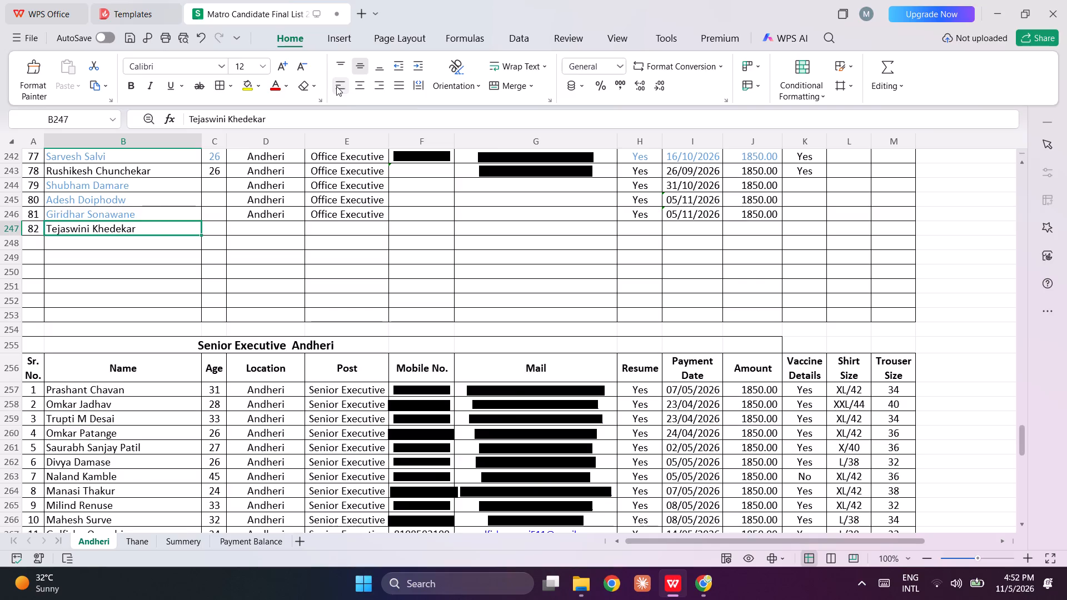
Fill entry 82 from the row above with Andheri, Office Executive, Yes, payment date 05/11/2026 and amount 1850.00, and save the workbook.
{"action": "key", "text": "Right"}
{"action": "key", "text": "Right"}
{"action": "key", "text": "ctrl+d"}
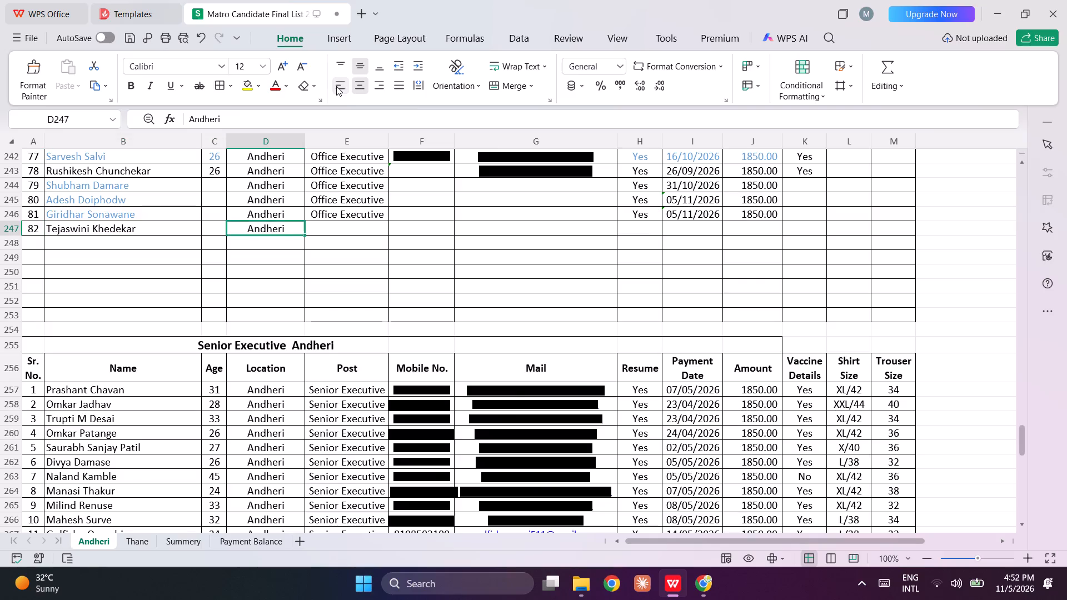
{"action": "key", "text": "Right"}
{"action": "key", "text": "ctrl+d"}
{"action": "key", "text": "Right"}
{"action": "key", "text": "Right"}
{"action": "key", "text": "Right"}
{"action": "key", "text": "Right"}
{"action": "key", "text": "Left"}
{"action": "key", "text": "ctrl+d"}
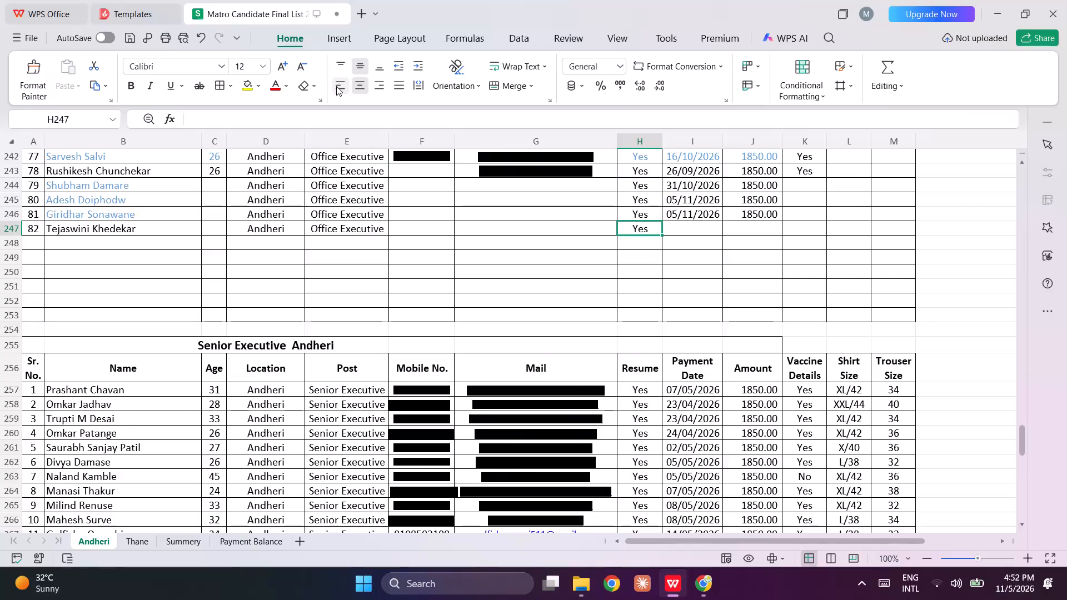
{"action": "key", "text": "Right"}
{"action": "key", "text": "ctrl+d"}
{"action": "key", "text": "Right"}
{"action": "key", "text": "ctrl+d"}
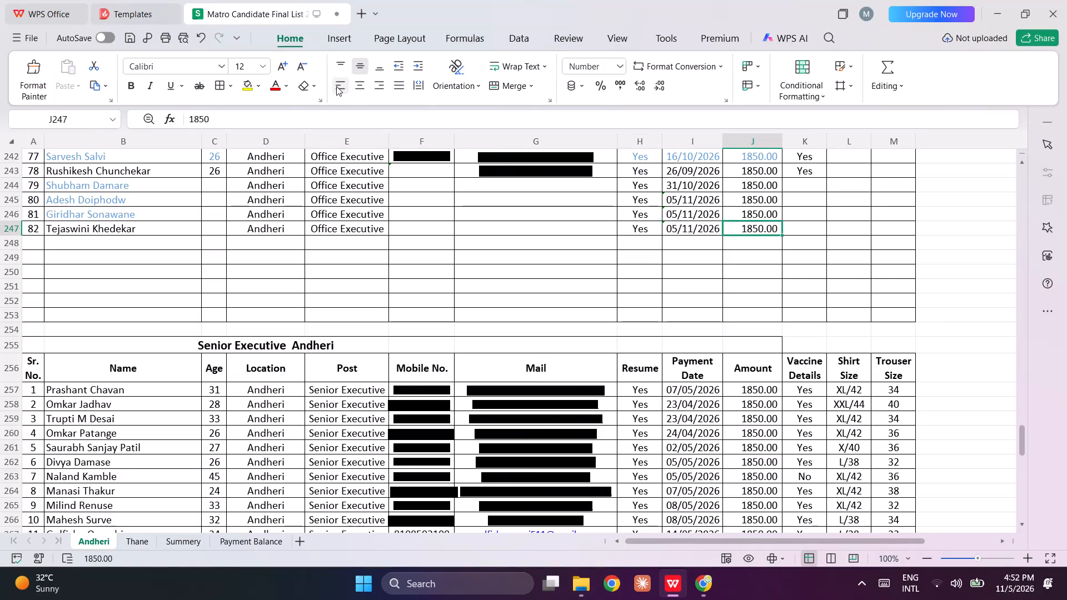
{"action": "key", "text": "ctrl+s"}
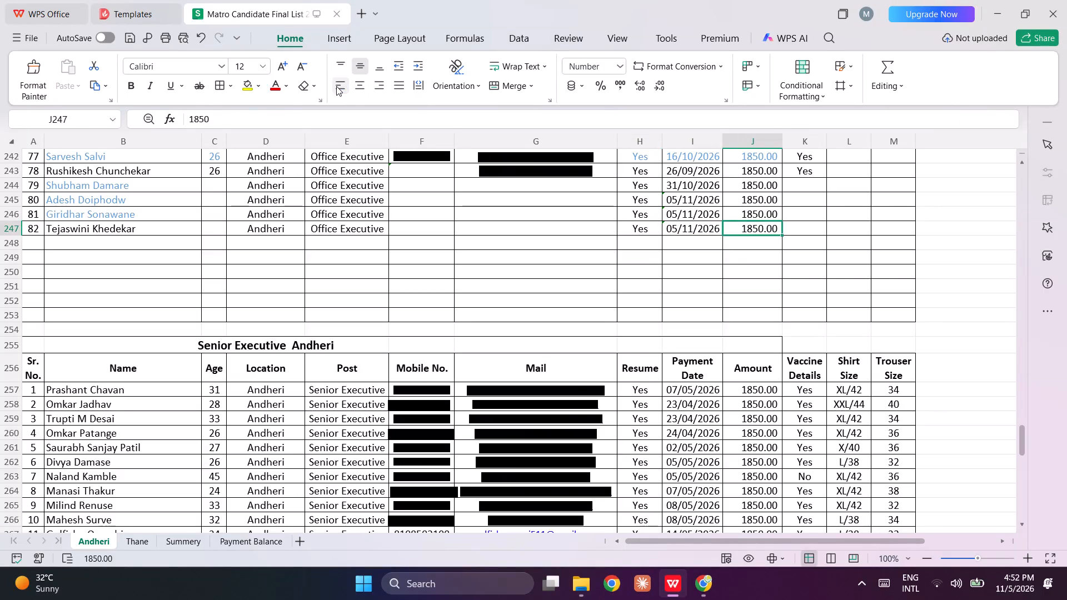
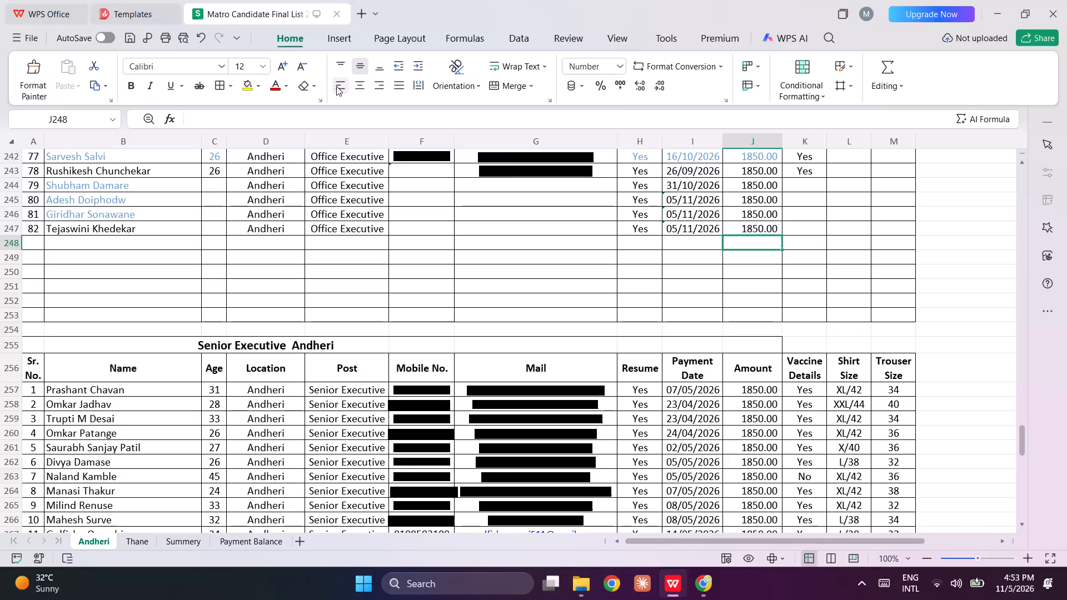
Look through the Andheri sheet below the Office Executive entries, covering the Senior Executive and Metro Motorman lists.
{"action": "key", "text": "Up"}
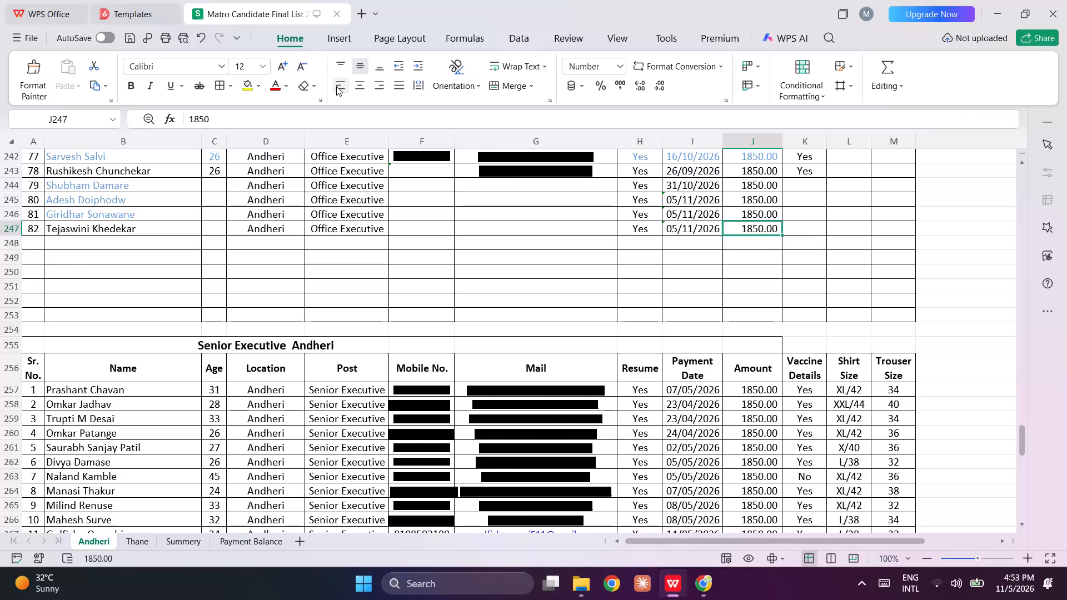
{"action": "key", "text": "Down"}
{"action": "key", "text": "Down"}
{"action": "key", "text": "Down"}
{"action": "key", "text": "Down"}
{"action": "key", "text": "Down"}
{"action": "key", "text": "Down"}
{"action": "key", "text": "Down"}
{"action": "key", "text": "Down"}
{"action": "key", "text": "Down"}
{"action": "key", "text": "Down"}
{"action": "key", "text": "Down"}
{"action": "key", "text": "Down"}
{"action": "key", "text": "Down"}
{"action": "key", "text": "Down"}
{"action": "key", "text": "Down"}
{"action": "key", "text": "Down"}
{"action": "key", "text": "Down"}
{"action": "key", "text": "Down"}
{"action": "key", "text": "Down"}
{"action": "key", "text": "Down"}
{"action": "key", "text": "Down"}
{"action": "key", "text": "Down"}
{"action": "key", "text": "Down"}
{"action": "key", "text": "Down"}
{"action": "key", "text": "Down"}
{"action": "key", "text": "Down"}
{"action": "key", "text": "Down"}
{"action": "key", "text": "Down"}
{"action": "key", "text": "Down"}
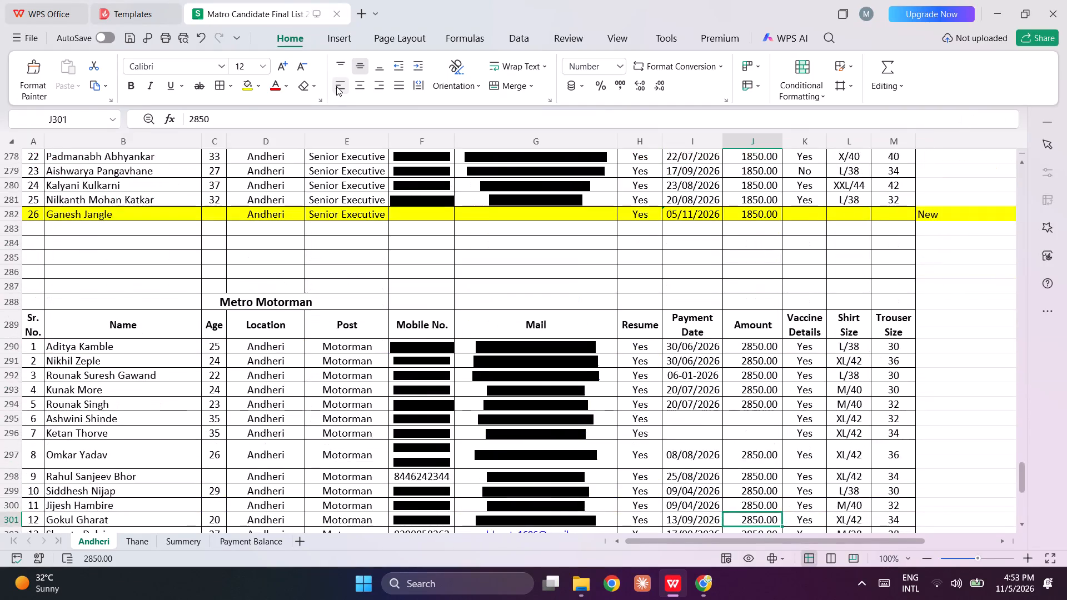
{"action": "key", "text": "Down"}
{"action": "key", "text": "Down"}
{"action": "key", "text": "Down"}
{"action": "key", "text": "Down"}
{"action": "key", "text": "Down"}
{"action": "key", "text": "Down"}
{"action": "key", "text": "Down"}
{"action": "key", "text": "Down"}
{"action": "key", "text": "Down"}
{"action": "key", "text": "Down"}
{"action": "key", "text": "Down"}
{"action": "key", "text": "Down"}
{"action": "key", "text": "Down"}
{"action": "key", "text": "Down"}
{"action": "key", "text": "Down"}
{"action": "key", "text": "Down"}
{"action": "key", "text": "Down"}
{"action": "key", "text": "Down"}
{"action": "key", "text": "Down"}
{"action": "key", "text": "Down"}
{"action": "key", "text": "Down"}
{"action": "key", "text": "Down"}
{"action": "key", "text": "Down"}
{"action": "key", "text": "Down"}
{"action": "key", "text": "Down"}
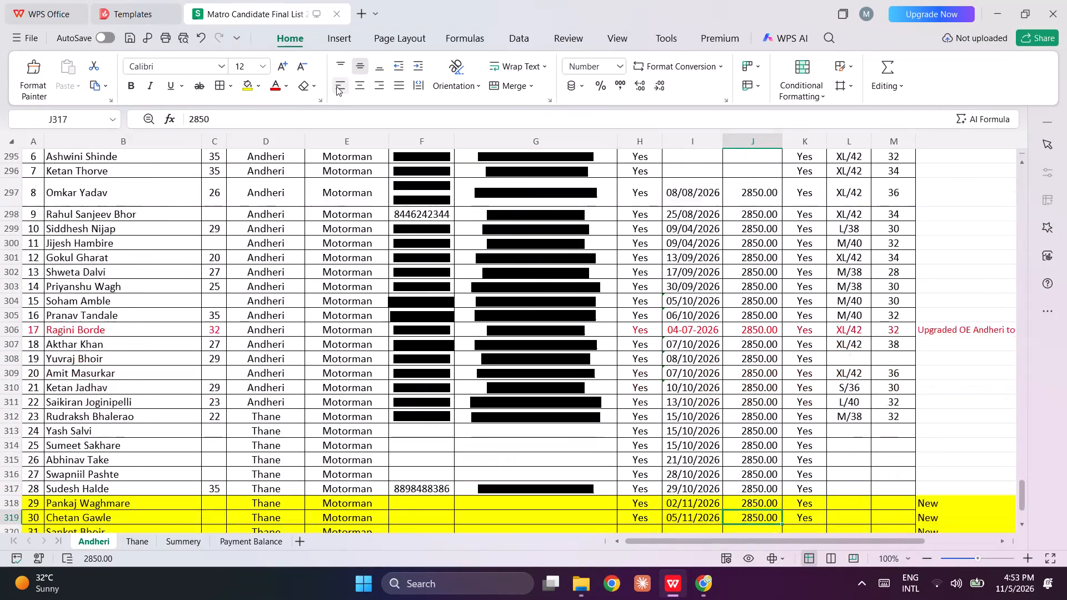
{"action": "key", "text": "Up"}
{"action": "key", "text": "Up"}
{"action": "key", "text": "Up"}
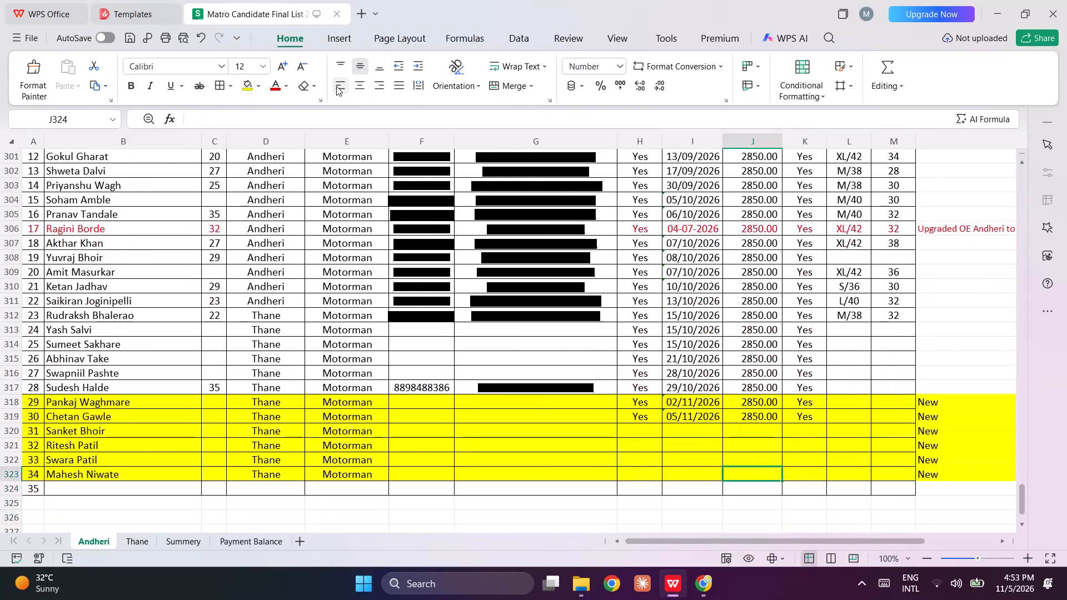
{"action": "key", "text": "Up"}
{"action": "key", "text": "Up"}
{"action": "key", "text": "Up"}
{"action": "key", "text": "Up"}
{"action": "key", "text": "Up"}
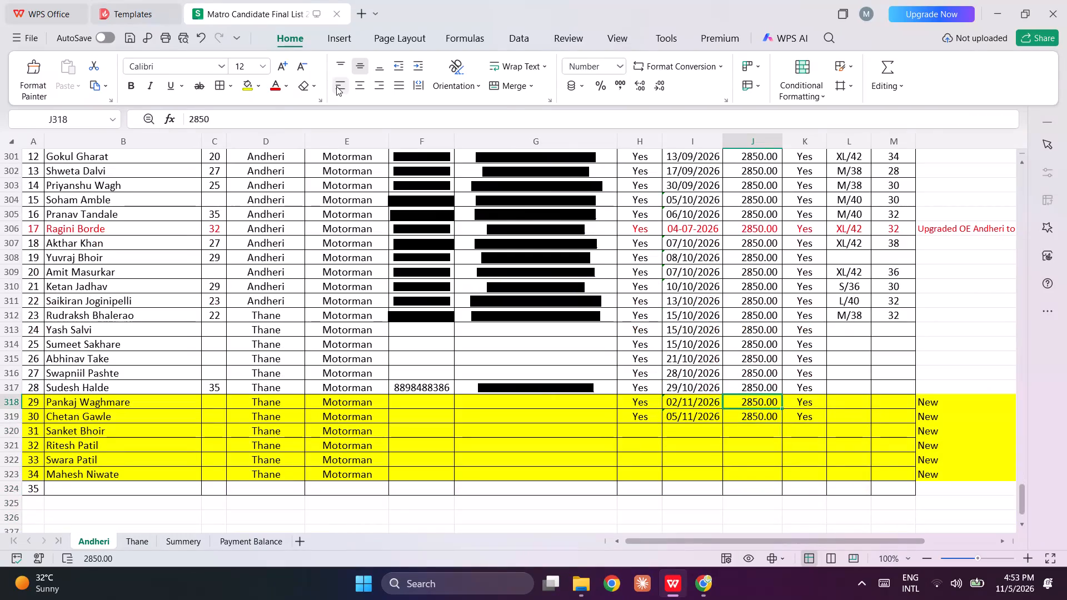
Check the highlighted new Motorman entries 29 to 34 on the Andheri sheet for names and payment details.
{"action": "key", "text": "Right"}
{"action": "key", "text": "Down"}
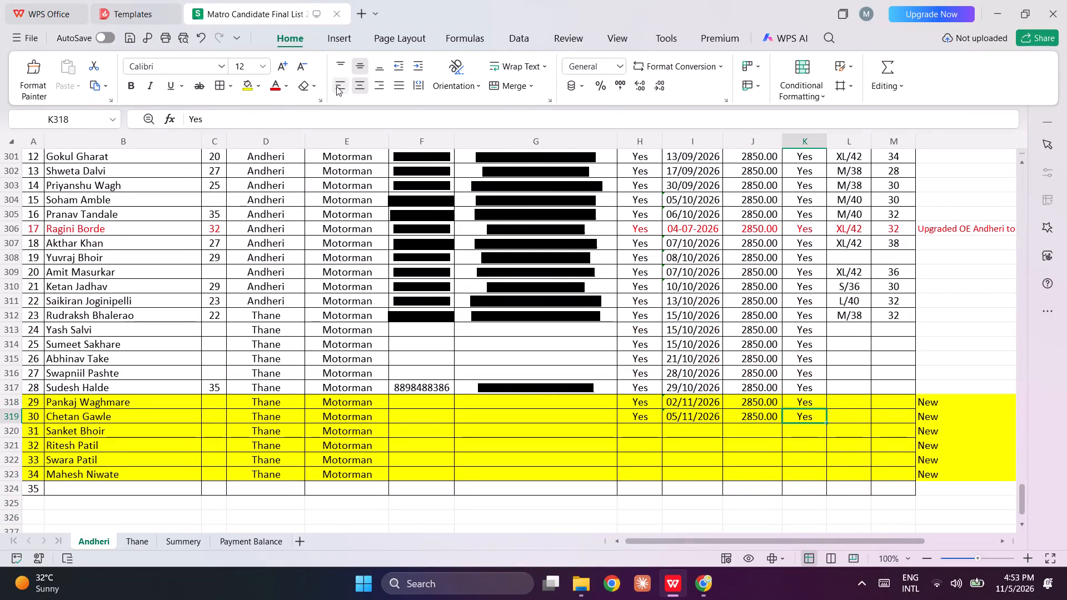
{"action": "key", "text": "Left"}
{"action": "key", "text": "Left"}
{"action": "key", "text": "Left"}
{"action": "key", "text": "Left"}
{"action": "key", "text": "Left"}
{"action": "key", "text": "Left"}
{"action": "key", "text": "Left"}
{"action": "key", "text": "Left"}
{"action": "key", "text": "Left"}
{"action": "key", "text": "Left"}
{"action": "key", "text": "Left"}
{"action": "key", "text": "Left"}
{"action": "key", "text": "Left"}
{"action": "key", "text": "Left"}
{"action": "key", "text": "Right"}
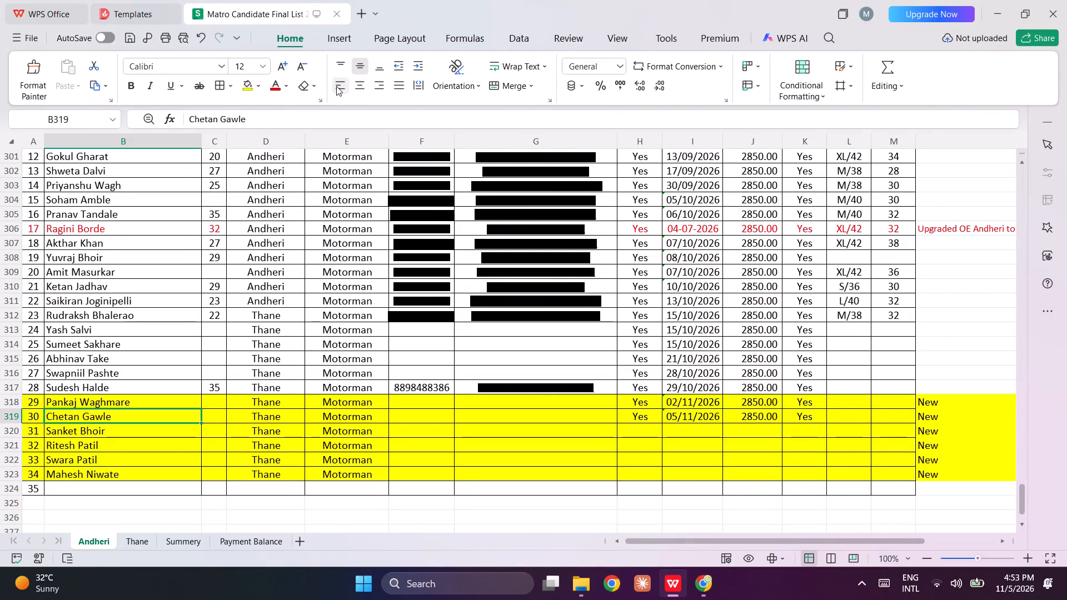
{"action": "key", "text": "Up"}
{"action": "key", "text": "Down"}
{"action": "key", "text": "Down"}
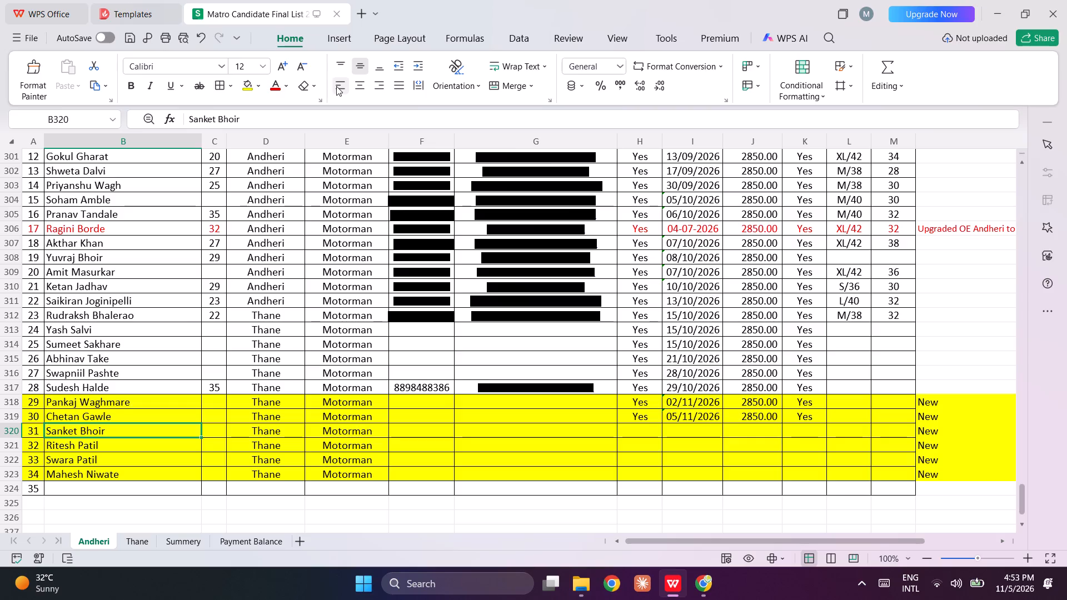
{"action": "key", "text": "Down"}
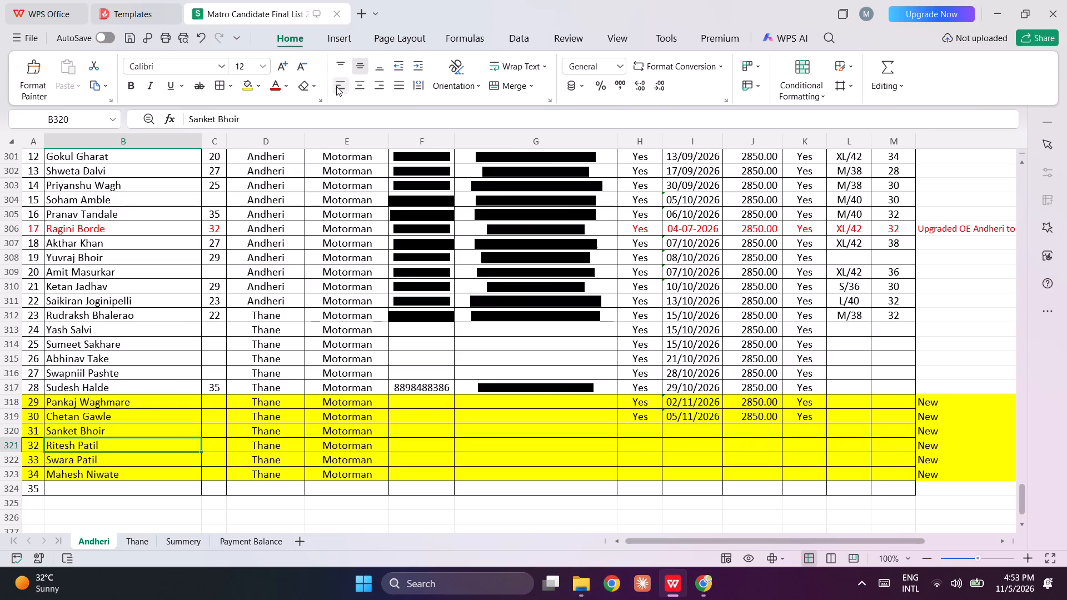
{"action": "key", "text": "Down"}
{"action": "key", "text": "Down"}
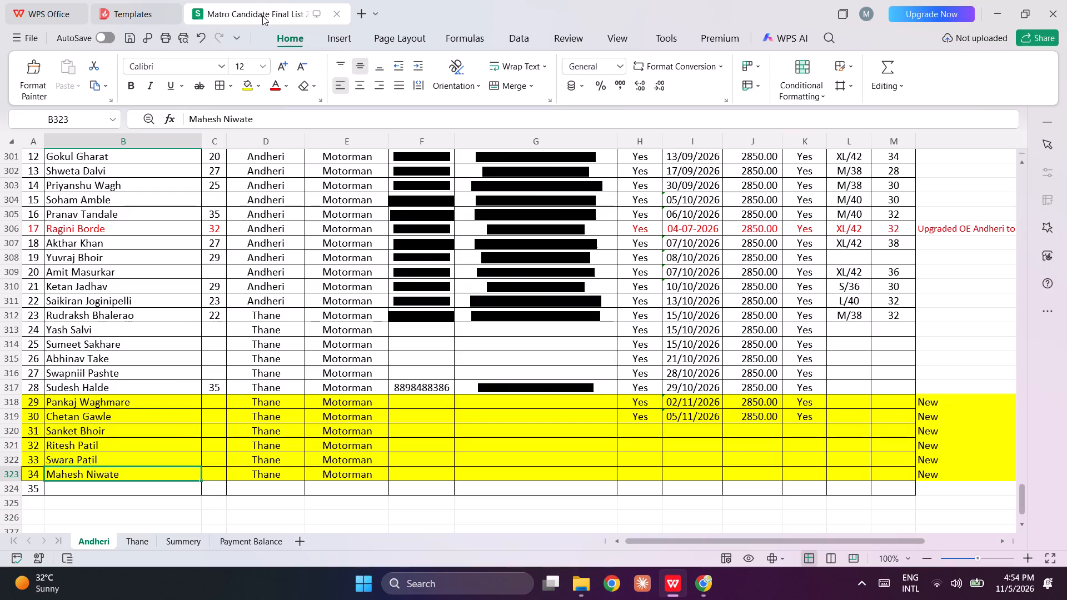
Review the Motorman names at the start of the Payment Balance sheet against the unpaid entries in the Andheri list.
{"action": "left_click", "coordinate": [247, 547]}
{"action": "key", "text": "Up"}
{"action": "key", "text": "Up"}
{"action": "key", "text": "Up"}
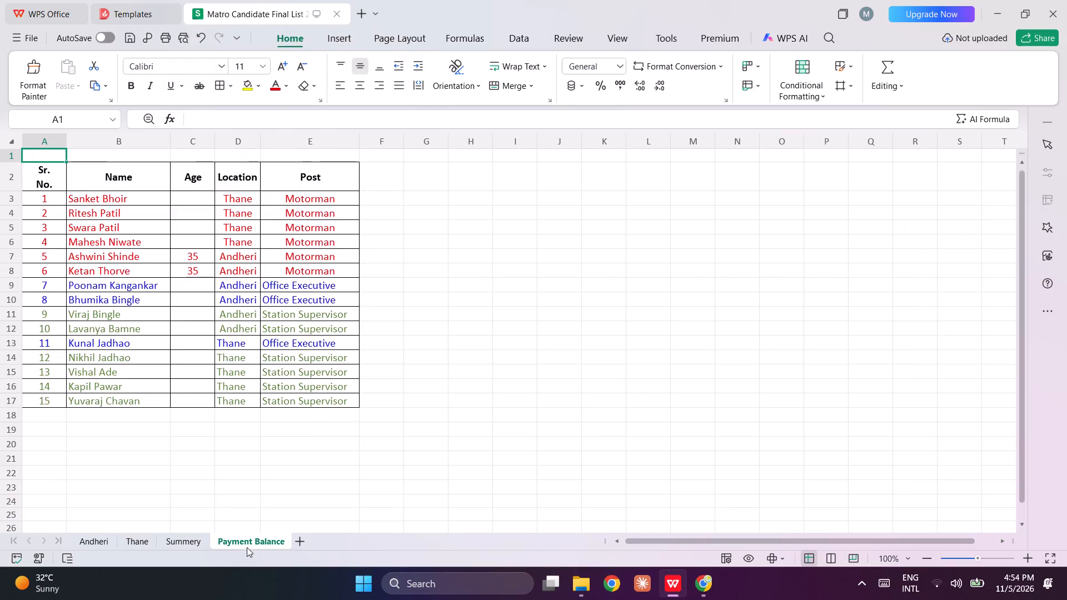
{"action": "key", "text": "Up"}
{"action": "key", "text": "Up"}
{"action": "key", "text": "Up"}
{"action": "key", "text": "Up"}
{"action": "key", "text": "Up"}
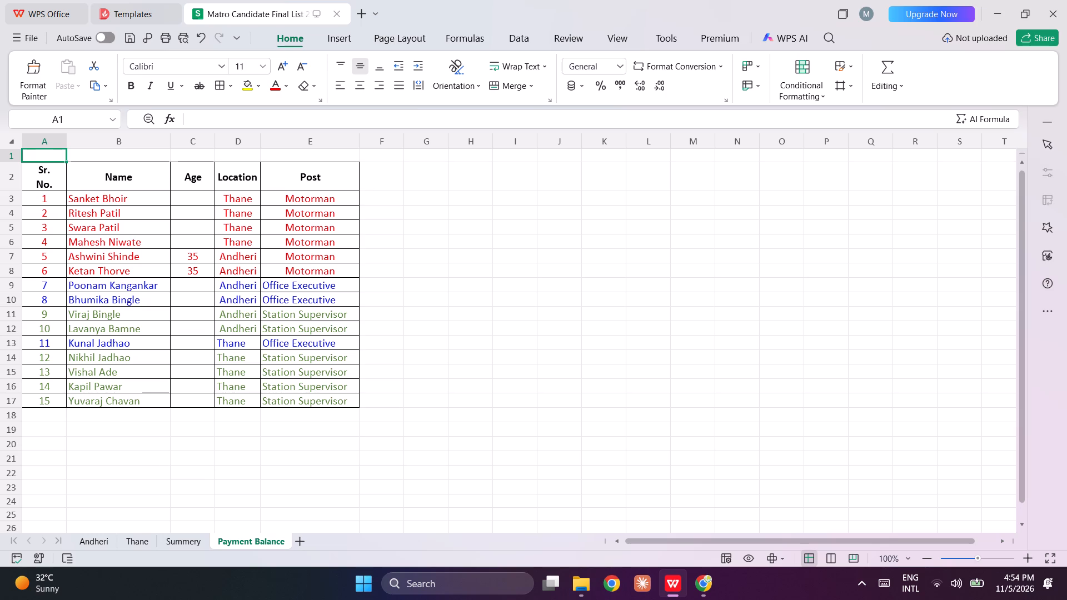
{"action": "key", "text": "Left"}
{"action": "key", "text": "Left"}
{"action": "key", "text": "Left"}
{"action": "key", "text": "Left"}
{"action": "key", "text": "Left"}
{"action": "key", "text": "Left"}
{"action": "key", "text": "Left"}
{"action": "key", "text": "Left"}
{"action": "key", "text": "Right"}
{"action": "key", "text": "Down"}
{"action": "key", "text": "Down"}
{"action": "key", "text": "Down"}
{"action": "key", "text": "Down"}
{"action": "key", "text": "Down"}
{"action": "key", "text": "Down"}
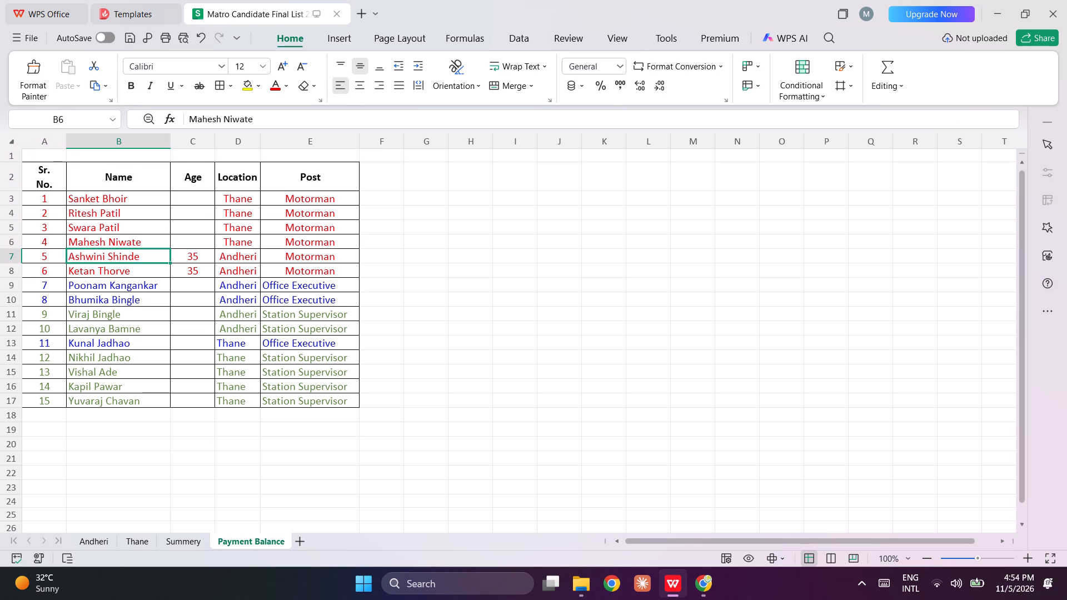
{"action": "key", "text": "Down"}
Return to cell A1 of the Payment Balance sheet and save the workbook.
{"action": "key", "text": "Left"}
{"action": "key", "text": "Up"}
{"action": "key", "text": "Up"}
{"action": "key", "text": "Up"}
{"action": "key", "text": "Up"}
{"action": "key", "text": "Up"}
{"action": "key", "text": "Up"}
{"action": "key", "text": "Up"}
{"action": "key", "text": "Up"}
{"action": "key", "text": "Up"}
{"action": "key", "text": "Up"}
{"action": "key", "text": "Up"}
{"action": "key", "text": "Up"}
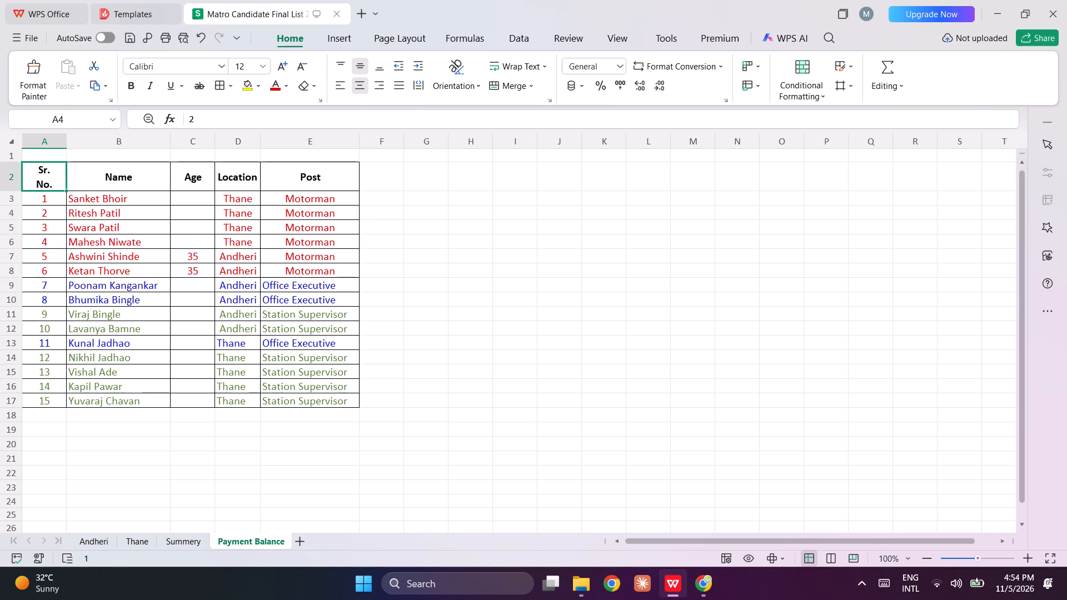
{"action": "key", "text": "ctrl+s"}
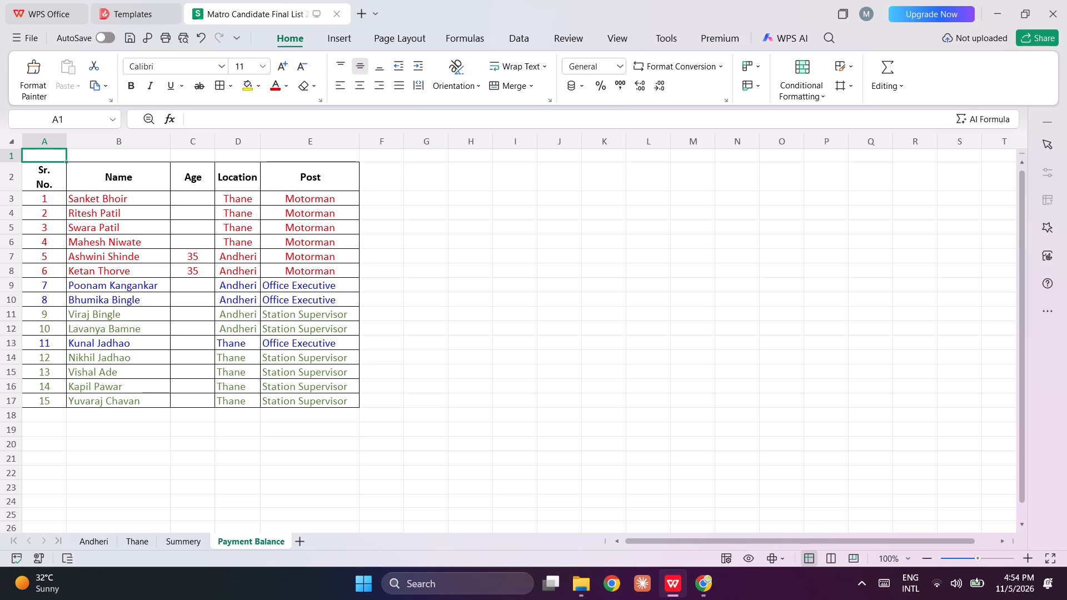
Examine the last St.Sup. / Ticket entries on the Thane sheet, back to the serial number column.
{"action": "left_click", "coordinate": [147, 544]}
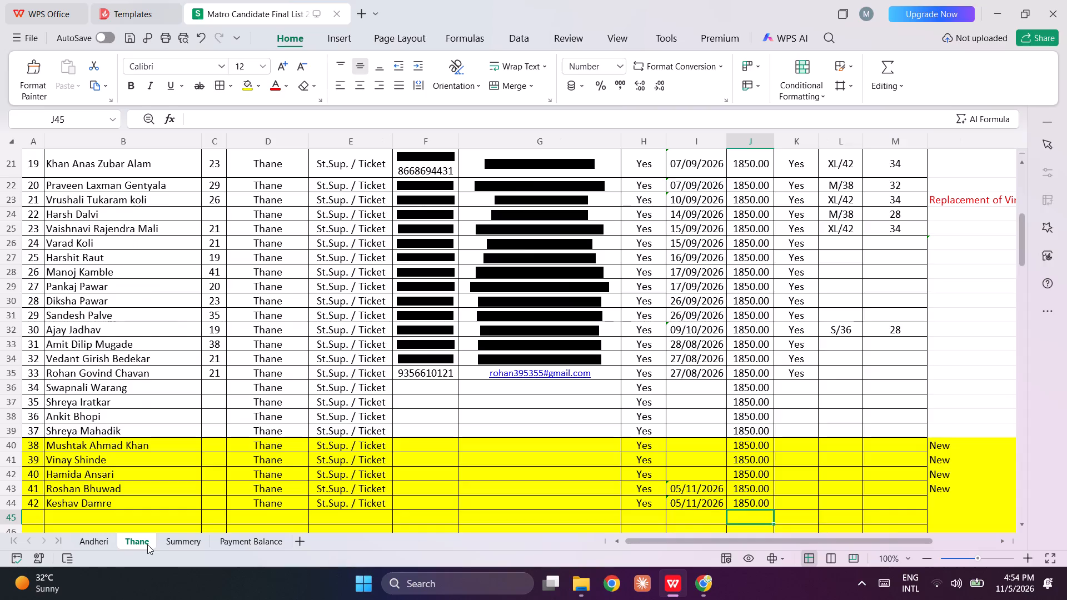
{"action": "key", "text": "Left"}
{"action": "key", "text": "Left"}
{"action": "key", "text": "Left"}
{"action": "key", "text": "Left"}
{"action": "key", "text": "Left"}
{"action": "key", "text": "Left"}
{"action": "key", "text": "Left"}
{"action": "key", "text": "Left"}
{"action": "key", "text": "Left"}
{"action": "key", "text": "Left"}
{"action": "key", "text": "Left"}
{"action": "key", "text": "Left"}
{"action": "key", "text": "Left"}
{"action": "key", "text": "Left"}
{"action": "key", "text": "Left"}
{"action": "key", "text": "Left"}
{"action": "key", "text": "Left"}
{"action": "key", "text": "Left"}
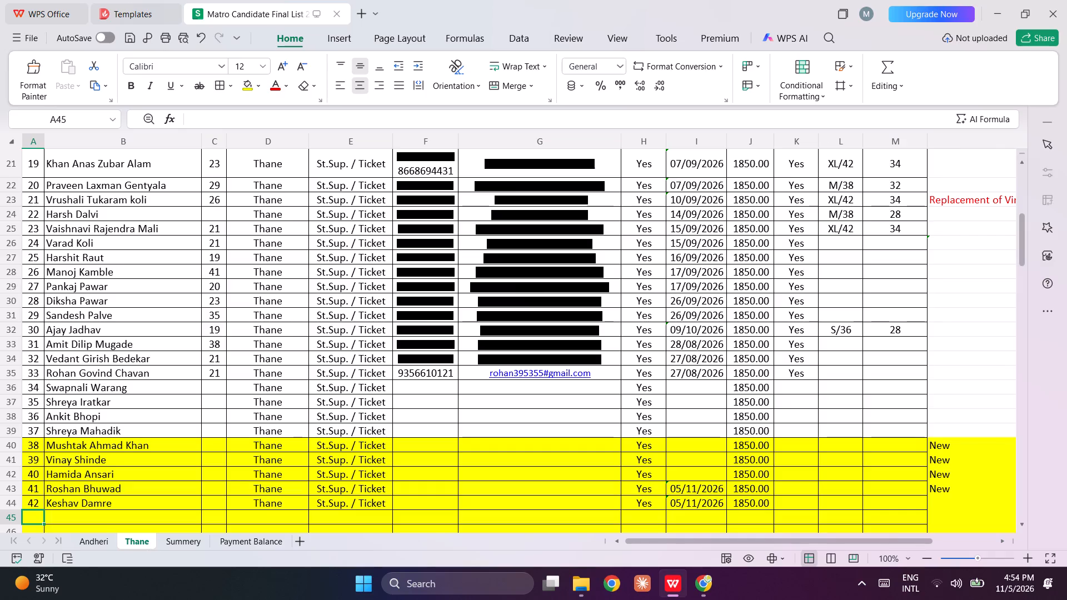
Examine the Andheri sheet's serial number column from the last Motorman entry back up into the Senior Executive list.
{"action": "left_click", "coordinate": [89, 537]}
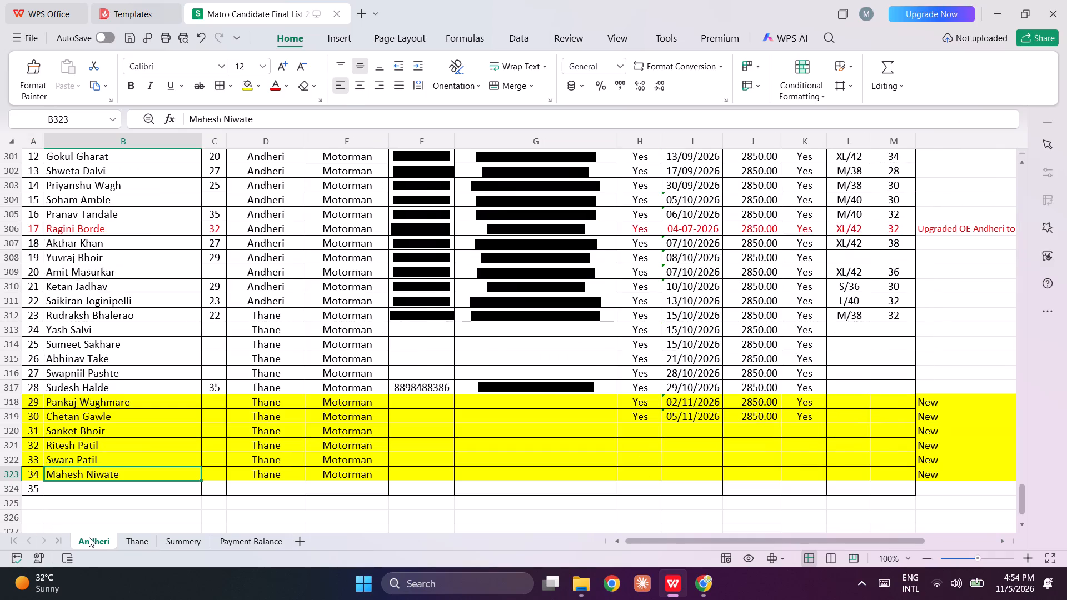
{"action": "key", "text": "Left"}
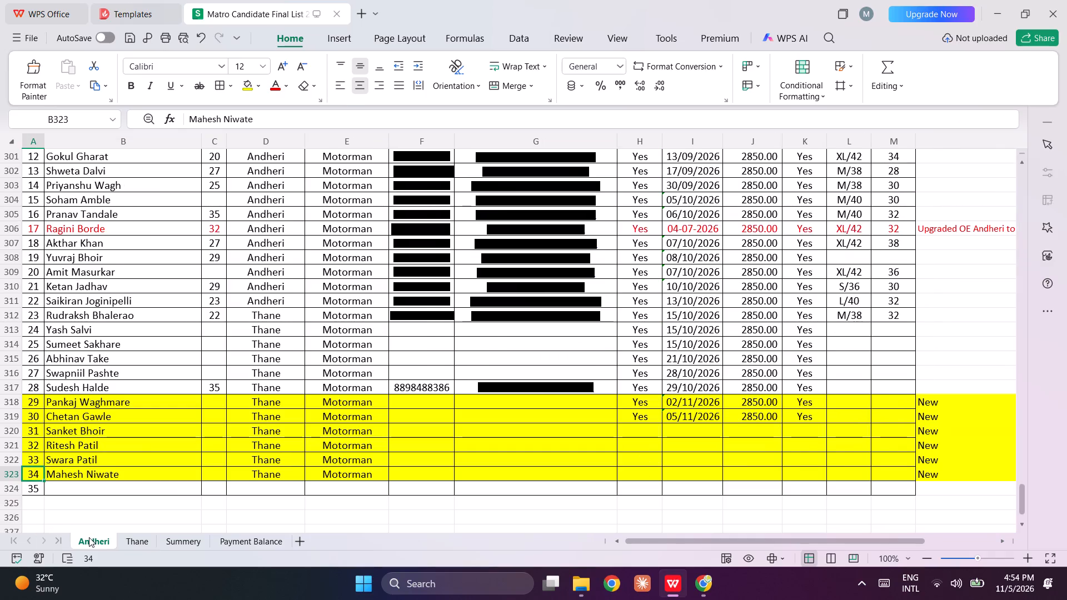
{"action": "key", "text": "Up"}
{"action": "key", "text": "Up"}
{"action": "key", "text": "Up"}
{"action": "key", "text": "Up"}
{"action": "key", "text": "Up"}
{"action": "key", "text": "Up"}
{"action": "key", "text": "Up"}
{"action": "key", "text": "Up"}
{"action": "key", "text": "Up"}
{"action": "key", "text": "Up"}
{"action": "key", "text": "Up"}
{"action": "key", "text": "Up"}
{"action": "key", "text": "Up"}
{"action": "key", "text": "Up"}
{"action": "key", "text": "Up"}
{"action": "key", "text": "Up"}
{"action": "key", "text": "Up"}
{"action": "key", "text": "Up"}
{"action": "key", "text": "Up"}
{"action": "key", "text": "Up"}
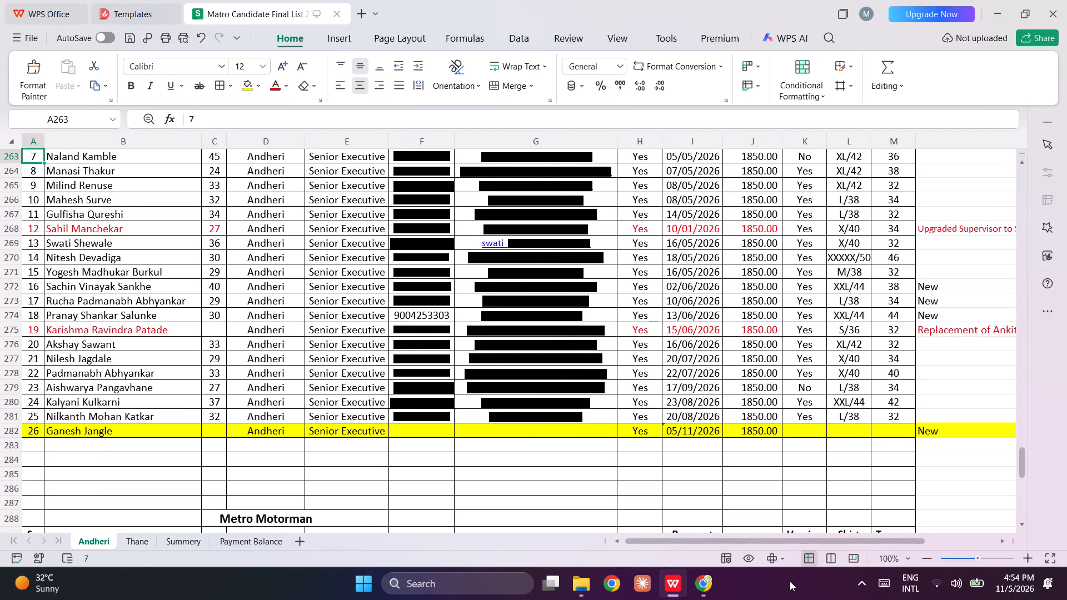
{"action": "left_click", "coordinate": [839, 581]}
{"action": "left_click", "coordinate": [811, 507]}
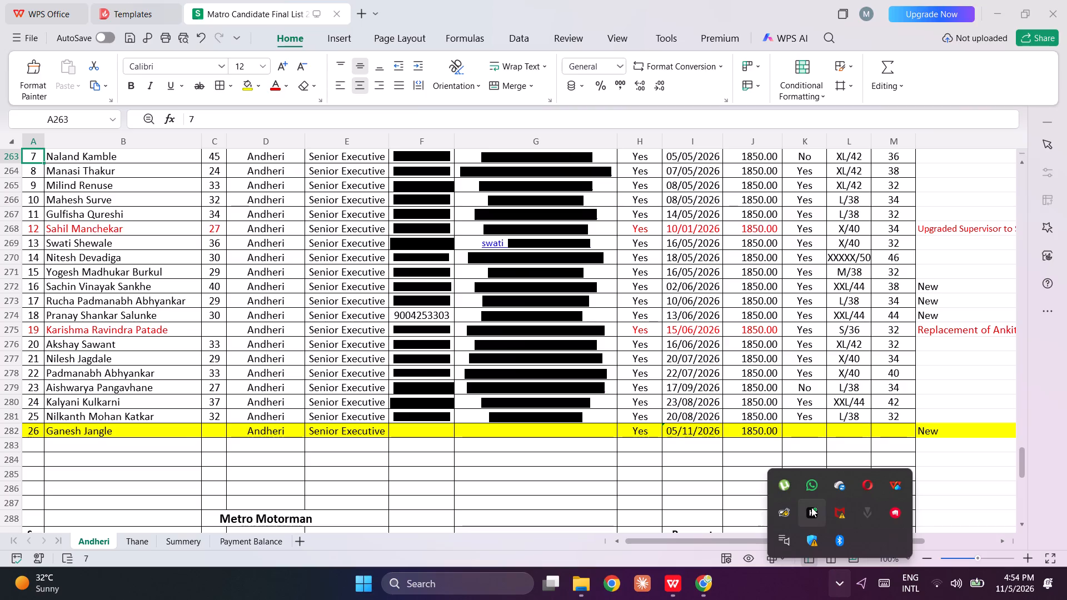
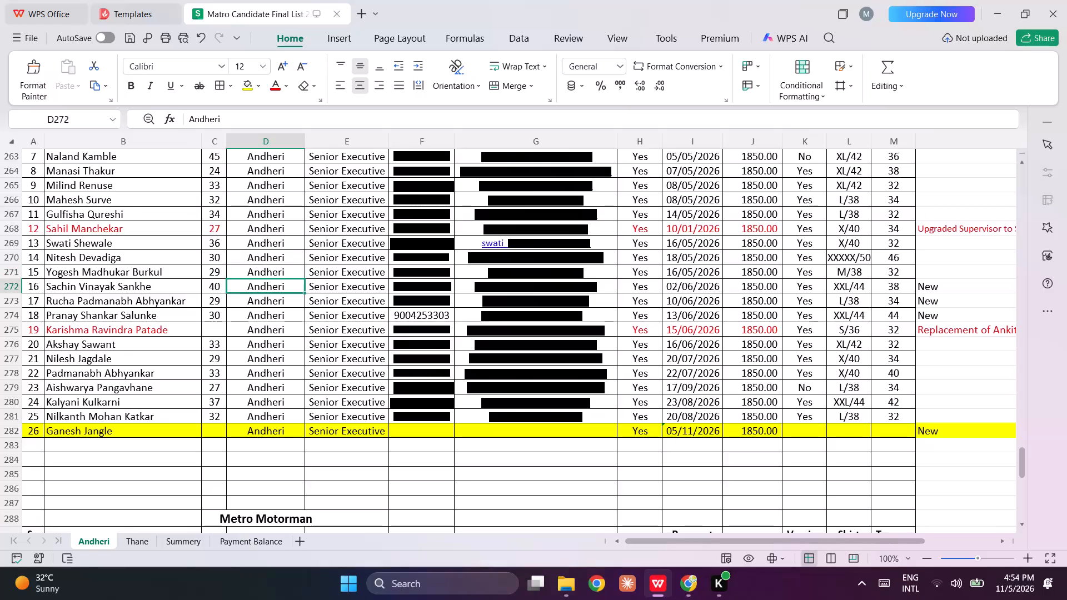
Examine the last entries of the Andheri sheet's Senior Executive list, back to the serial number column.
{"action": "key", "text": "Down"}
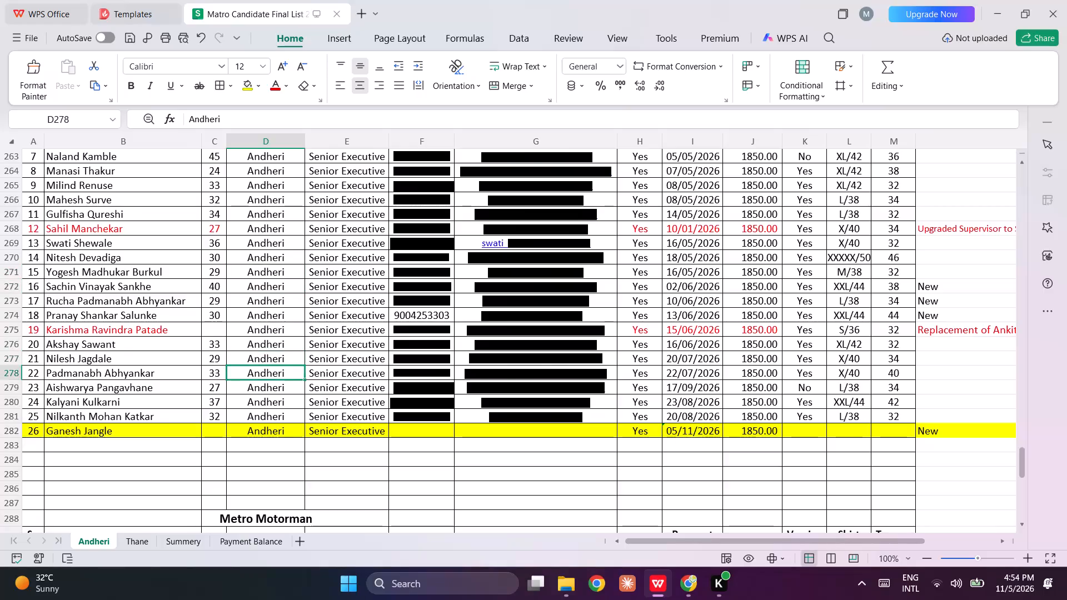
{"action": "key", "text": "Down"}
{"action": "key", "text": "Down"}
{"action": "key", "text": "Down"}
{"action": "key", "text": "Down"}
{"action": "key", "text": "Down"}
{"action": "key", "text": "Up"}
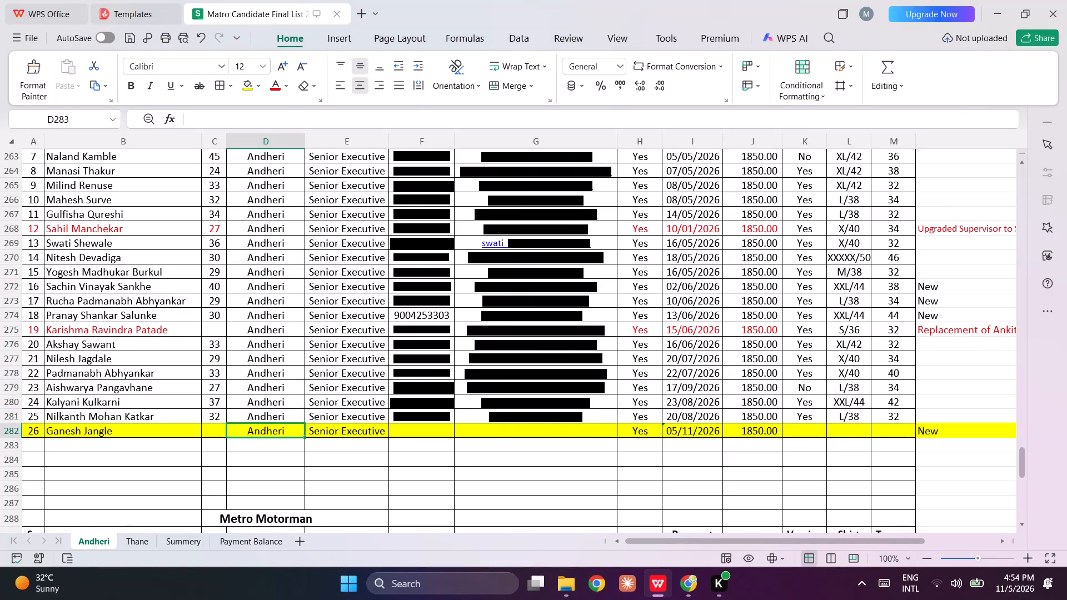
{"action": "key", "text": "Left"}
{"action": "key", "text": "Left"}
{"action": "key", "text": "Left"}
{"action": "key", "text": "Left"}
{"action": "key", "text": "Left"}
{"action": "key", "text": "Left"}
{"action": "key", "text": "Left"}
{"action": "key", "text": "Left"}
{"action": "key", "text": "Left"}
{"action": "key", "text": "Left"}
{"action": "key", "text": "Left"}
{"action": "key", "text": "Left"}
{"action": "key", "text": "Left"}
Examine the Andheri sheet's serial numbers from the end of the Senior Executive list back up through the Office Executive list.
{"action": "key", "text": "Up"}
{"action": "key", "text": "Up"}
{"action": "key", "text": "Up"}
{"action": "key", "text": "Up"}
{"action": "key", "text": "Up"}
{"action": "key", "text": "Up"}
{"action": "key", "text": "Up"}
{"action": "key", "text": "Up"}
{"action": "key", "text": "Up"}
{"action": "key", "text": "Up"}
{"action": "key", "text": "Up"}
{"action": "key", "text": "Up"}
{"action": "key", "text": "Up"}
{"action": "key", "text": "Up"}
{"action": "key", "text": "Up"}
{"action": "key", "text": "Up"}
{"action": "key", "text": "Up"}
{"action": "key", "text": "Up"}
{"action": "key", "text": "Up"}
{"action": "key", "text": "Up"}
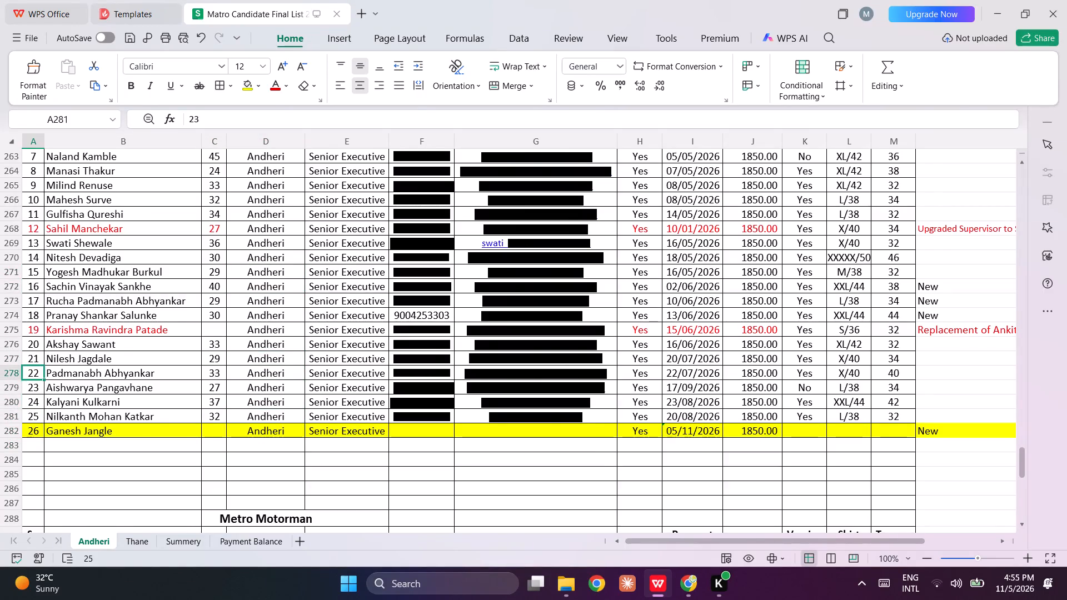
{"action": "key", "text": "Up"}
{"action": "key", "text": "Up"}
{"action": "key", "text": "Up"}
{"action": "key", "text": "Up"}
{"action": "key", "text": "Up"}
{"action": "key", "text": "Up"}
{"action": "key", "text": "Up"}
{"action": "key", "text": "Up"}
{"action": "key", "text": "Up"}
{"action": "key", "text": "Up"}
{"action": "key", "text": "Up"}
{"action": "key", "text": "Up"}
{"action": "key", "text": "Up"}
{"action": "key", "text": "Up"}
{"action": "key", "text": "Up"}
{"action": "key", "text": "Up"}
{"action": "key", "text": "Up"}
{"action": "key", "text": "Up"}
{"action": "key", "text": "Up"}
{"action": "key", "text": "Up"}
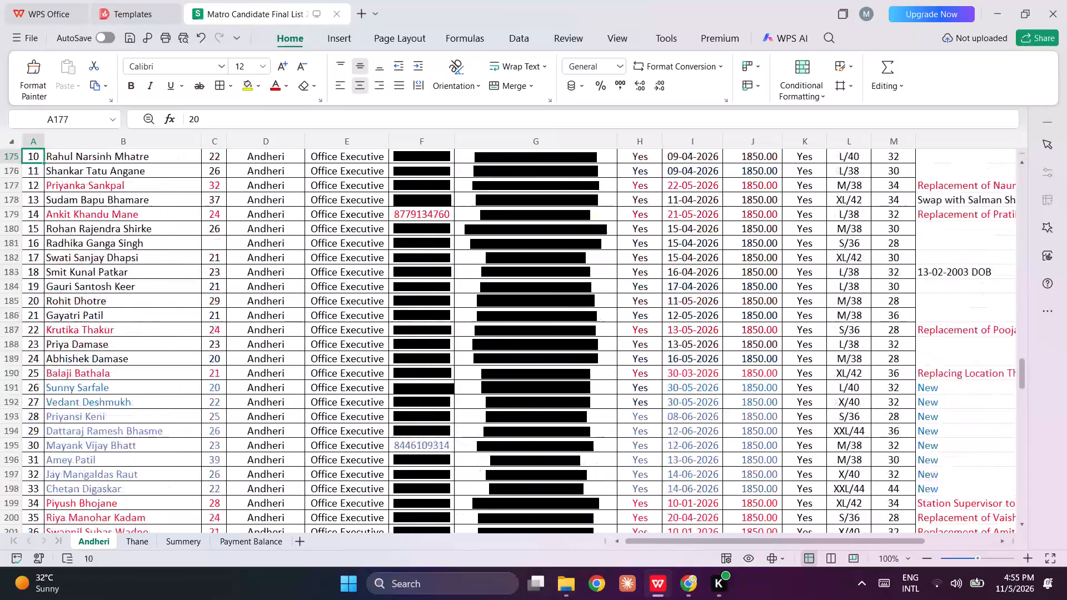
{"action": "key", "text": "Down"}
{"action": "key", "text": "Down"}
{"action": "key", "text": "Down"}
{"action": "key", "text": "Down"}
{"action": "key", "text": "Down"}
{"action": "key", "text": "Down"}
{"action": "key", "text": "Down"}
{"action": "key", "text": "Down"}
{"action": "key", "text": "Down"}
{"action": "key", "text": "Down"}
{"action": "key", "text": "Down"}
{"action": "key", "text": "Down"}
{"action": "key", "text": "Down"}
{"action": "key", "text": "Down"}
{"action": "key", "text": "Down"}
{"action": "key", "text": "Down"}
{"action": "key", "text": "Down"}
{"action": "key", "text": "Down"}
{"action": "key", "text": "Down"}
{"action": "key", "text": "Down"}
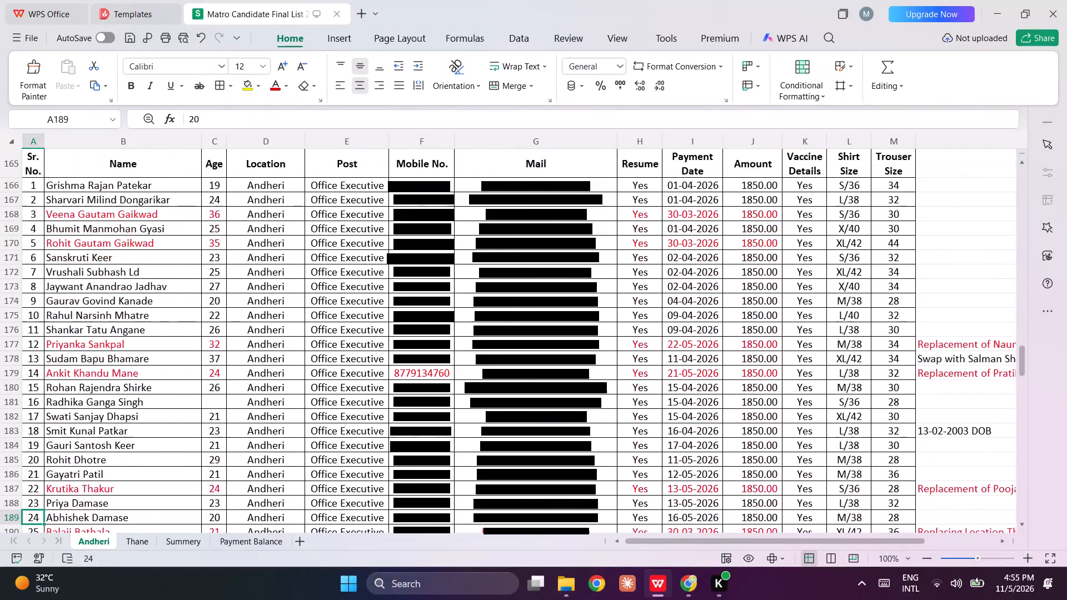
{"action": "key", "text": "Down"}
{"action": "key", "text": "Down"}
{"action": "key", "text": "Down"}
{"action": "key", "text": "Down"}
{"action": "key", "text": "Down"}
{"action": "key", "text": "Down"}
{"action": "key", "text": "Down"}
{"action": "key", "text": "Down"}
{"action": "key", "text": "Down"}
{"action": "key", "text": "Down"}
{"action": "key", "text": "Down"}
{"action": "key", "text": "Down"}
{"action": "key", "text": "Down"}
{"action": "key", "text": "Down"}
{"action": "key", "text": "Down"}
{"action": "key", "text": "Down"}
{"action": "key", "text": "Down"}
{"action": "key", "text": "Down"}
{"action": "key", "text": "Down"}
{"action": "key", "text": "Down"}
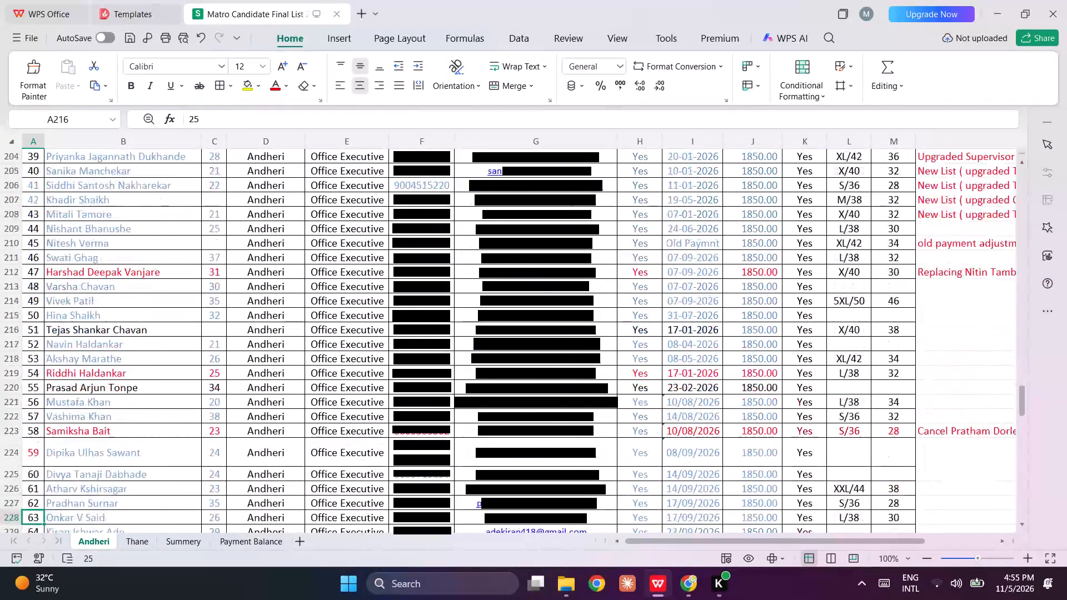
{"action": "key", "text": "Down"}
{"action": "key", "text": "Down"}
{"action": "key", "text": "Down"}
{"action": "key", "text": "Down"}
{"action": "key", "text": "Down"}
{"action": "key", "text": "Down"}
{"action": "key", "text": "Down"}
{"action": "key", "text": "Down"}
{"action": "key", "text": "Down"}
{"action": "key", "text": "Down"}
{"action": "key", "text": "Down"}
{"action": "key", "text": "Down"}
{"action": "key", "text": "Down"}
{"action": "key", "text": "Down"}
{"action": "key", "text": "Down"}
{"action": "key", "text": "Down"}
{"action": "key", "text": "Down"}
{"action": "key", "text": "Down"}
{"action": "key", "text": "Down"}
{"action": "key", "text": "Down"}
{"action": "key", "text": "Down"}
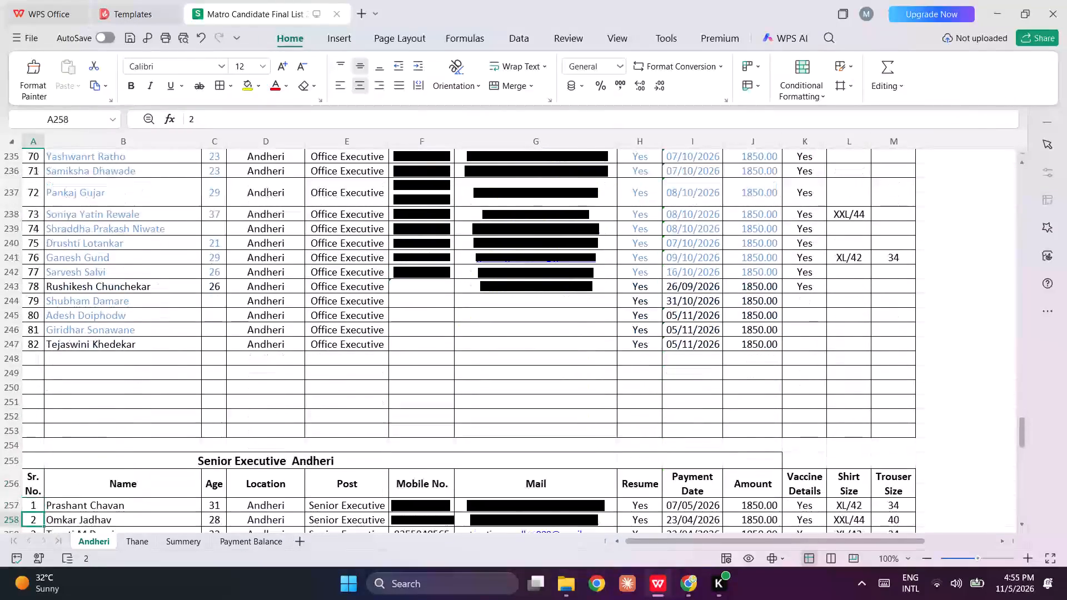
{"action": "key", "text": "Up"}
{"action": "key", "text": "Up"}
{"action": "key", "text": "Up"}
{"action": "key", "text": "Up"}
{"action": "key", "text": "Up"}
{"action": "key", "text": "Up"}
{"action": "key", "text": "Up"}
{"action": "key", "text": "Up"}
{"action": "key", "text": "Up"}
{"action": "key", "text": "Up"}
{"action": "key", "text": "Up"}
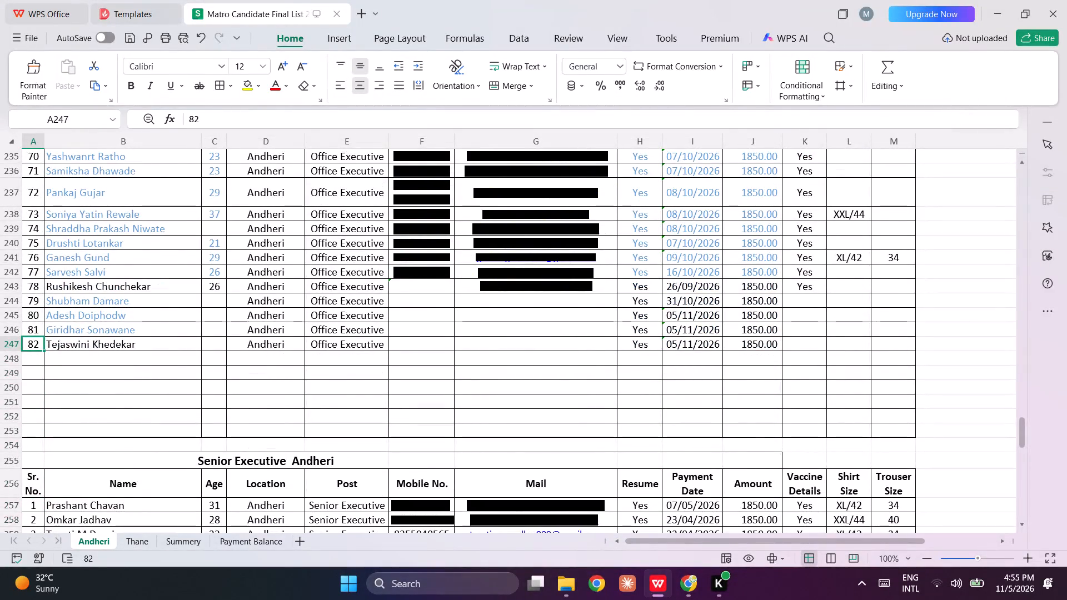
Set the No.of Candidate count for Office Executive, Andheri, on the Summery sheet to 82.
{"action": "left_click", "coordinate": [187, 544]}
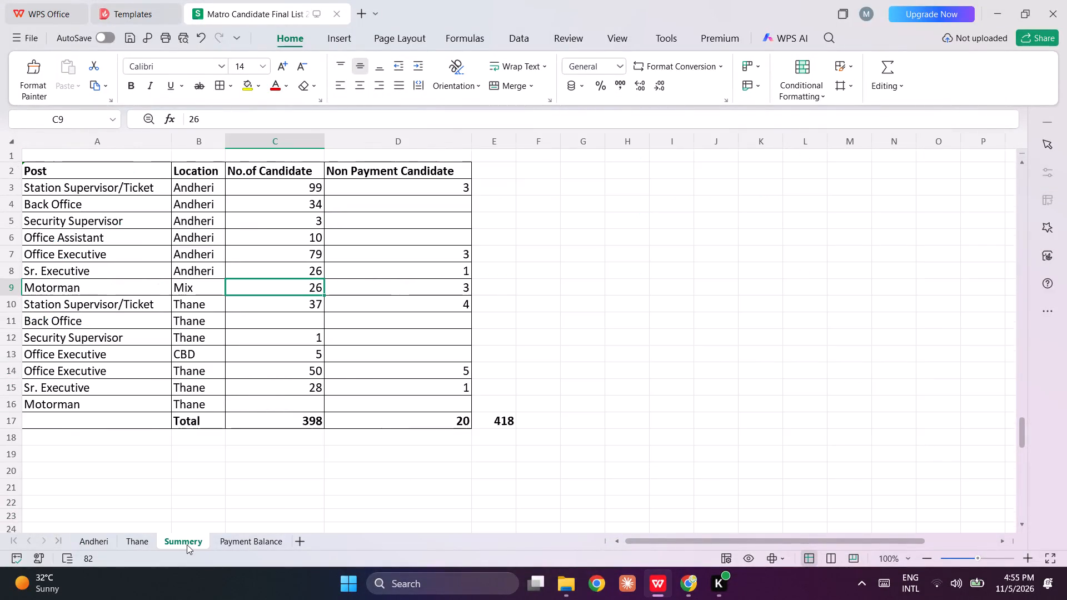
{"action": "key", "text": "Up"}
{"action": "key", "text": "Up"}
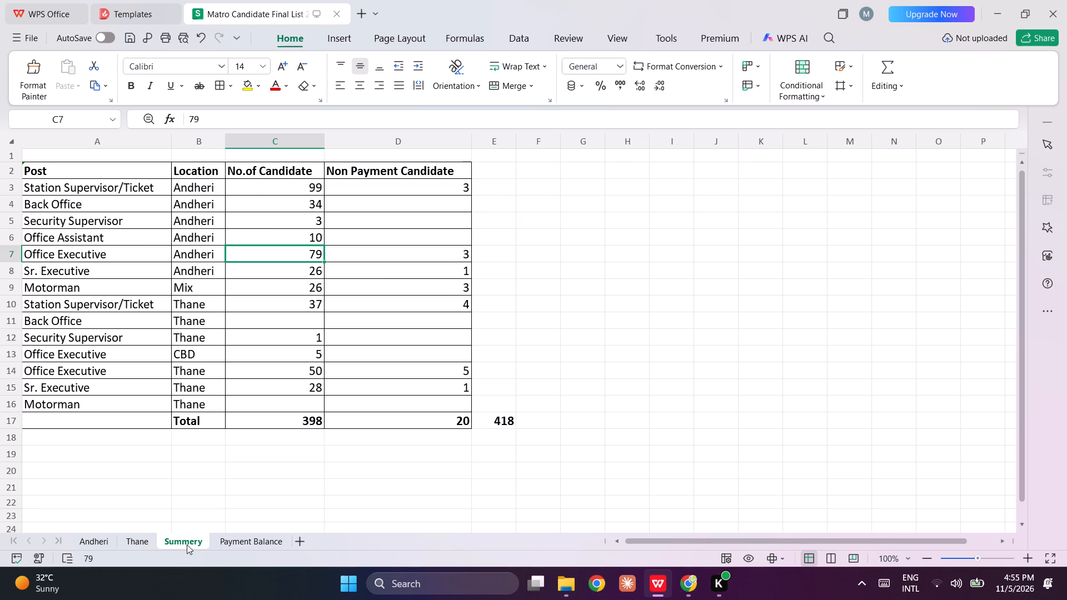
{"action": "key", "text": "8"}
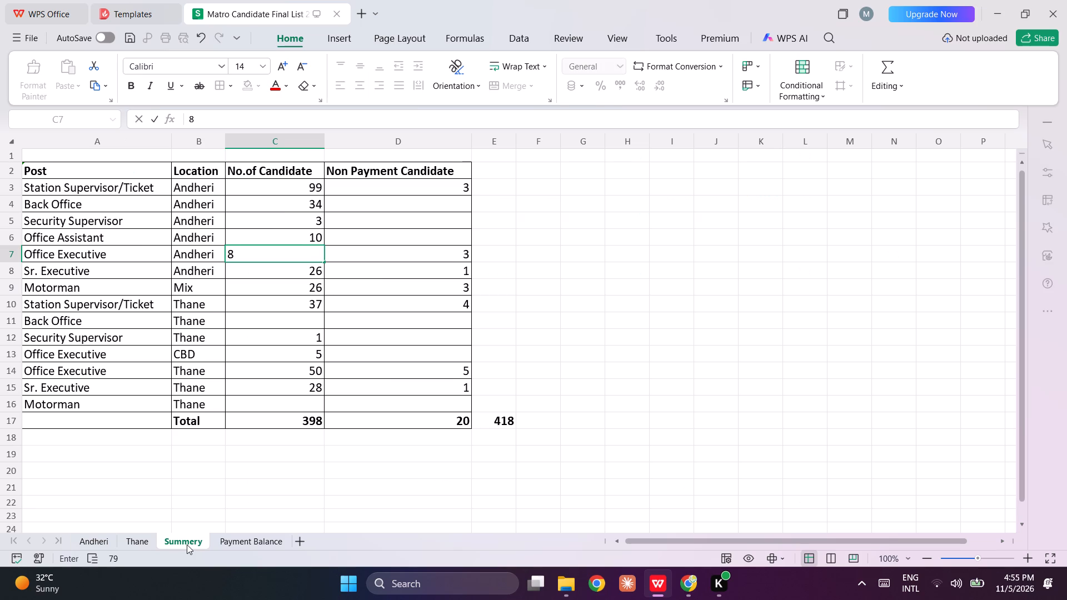
{"action": "key", "text": "2"}
{"action": "key", "text": "Down"}
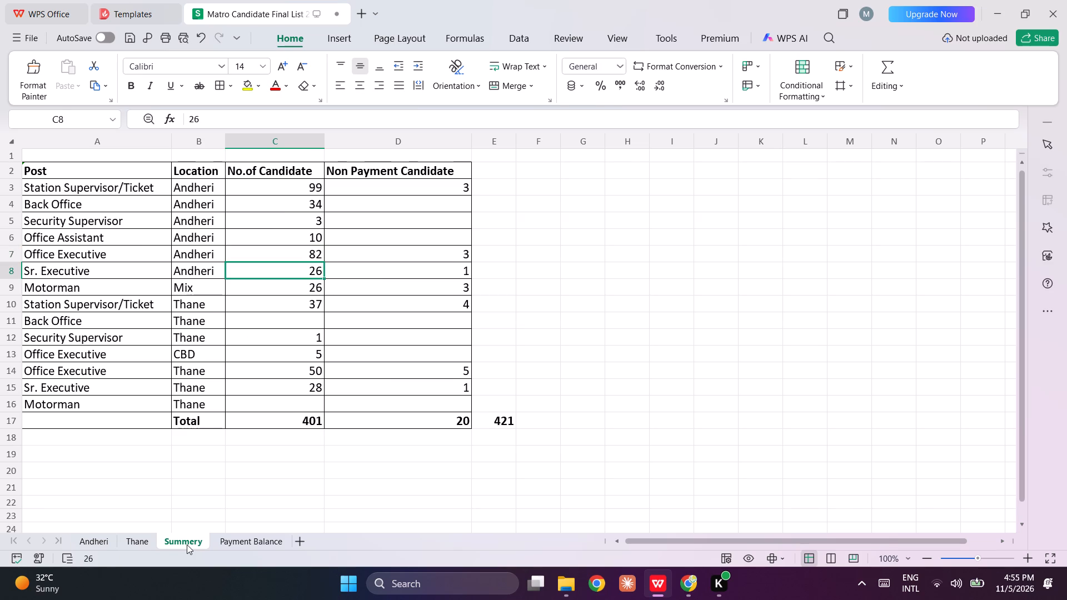
Examine the Andheri sheet's Senior Executive serial numbers, from the end of the Office Executive list to the last Senior Executive entry.
{"action": "left_click", "coordinate": [93, 539]}
{"action": "key", "text": "Down"}
{"action": "key", "text": "Down"}
{"action": "key", "text": "Down"}
{"action": "key", "text": "Down"}
{"action": "key", "text": "Down"}
{"action": "key", "text": "Down"}
{"action": "key", "text": "Down"}
{"action": "key", "text": "Down"}
{"action": "key", "text": "Down"}
{"action": "key", "text": "Down"}
{"action": "key", "text": "Down"}
{"action": "key", "text": "Down"}
{"action": "key", "text": "Down"}
{"action": "key", "text": "Down"}
{"action": "key", "text": "Down"}
{"action": "key", "text": "Down"}
{"action": "key", "text": "Down"}
{"action": "key", "text": "Down"}
{"action": "key", "text": "Down"}
{"action": "key", "text": "Down"}
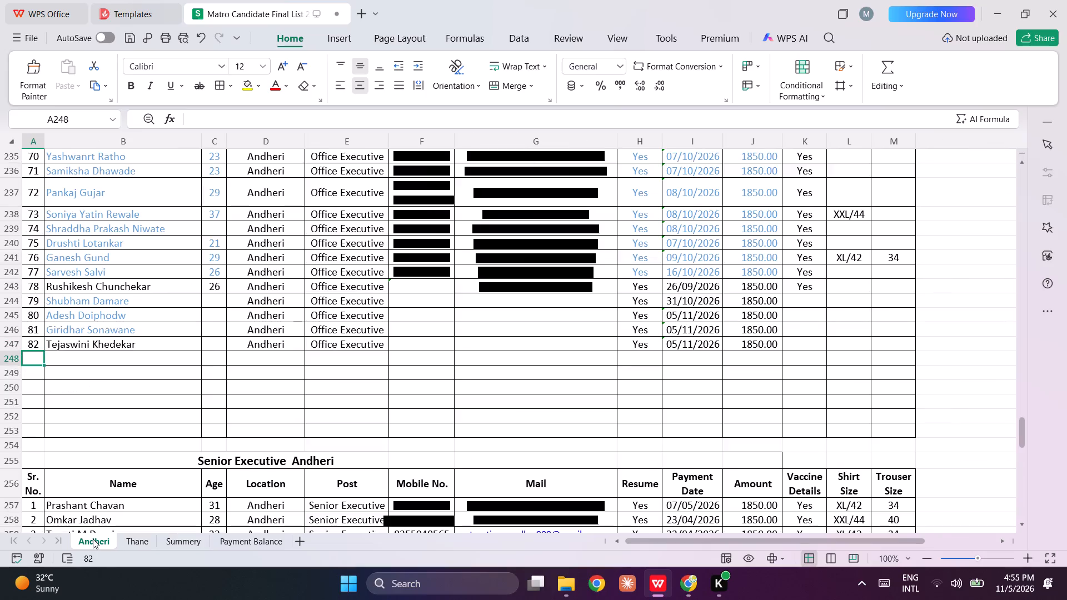
{"action": "key", "text": "Down"}
{"action": "key", "text": "Down"}
{"action": "key", "text": "Down"}
{"action": "key", "text": "Down"}
{"action": "key", "text": "Down"}
{"action": "key", "text": "Down"}
{"action": "key", "text": "Down"}
{"action": "key", "text": "Down"}
{"action": "key", "text": "Down"}
{"action": "key", "text": "Down"}
{"action": "key", "text": "Down"}
{"action": "key", "text": "Down"}
{"action": "key", "text": "Down"}
{"action": "key", "text": "Down"}
{"action": "key", "text": "Down"}
{"action": "key", "text": "Down"}
{"action": "key", "text": "Down"}
{"action": "key", "text": "Down"}
{"action": "key", "text": "Down"}
{"action": "key", "text": "Down"}
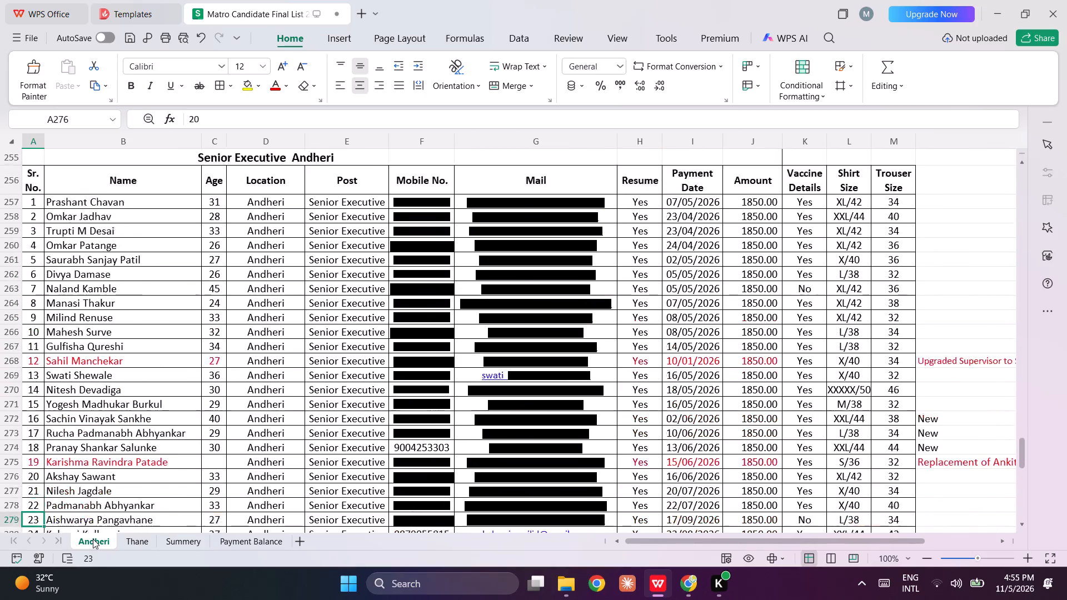
{"action": "key", "text": "Down"}
{"action": "key", "text": "Down"}
{"action": "key", "text": "Down"}
{"action": "key", "text": "Down"}
{"action": "key", "text": "Down"}
{"action": "key", "text": "Down"}
{"action": "key", "text": "Down"}
{"action": "key", "text": "Down"}
{"action": "key", "text": "Down"}
{"action": "key", "text": "Down"}
Examine the Metro Motorman list on the Andheri sheet, comparing its last entries with and without payment details.
{"action": "key", "text": "Down"}
{"action": "key", "text": "Down"}
{"action": "key", "text": "Down"}
{"action": "key", "text": "Down"}
{"action": "key", "text": "Down"}
{"action": "key", "text": "Down"}
{"action": "key", "text": "Down"}
{"action": "key", "text": "Down"}
{"action": "key", "text": "Down"}
{"action": "key", "text": "Down"}
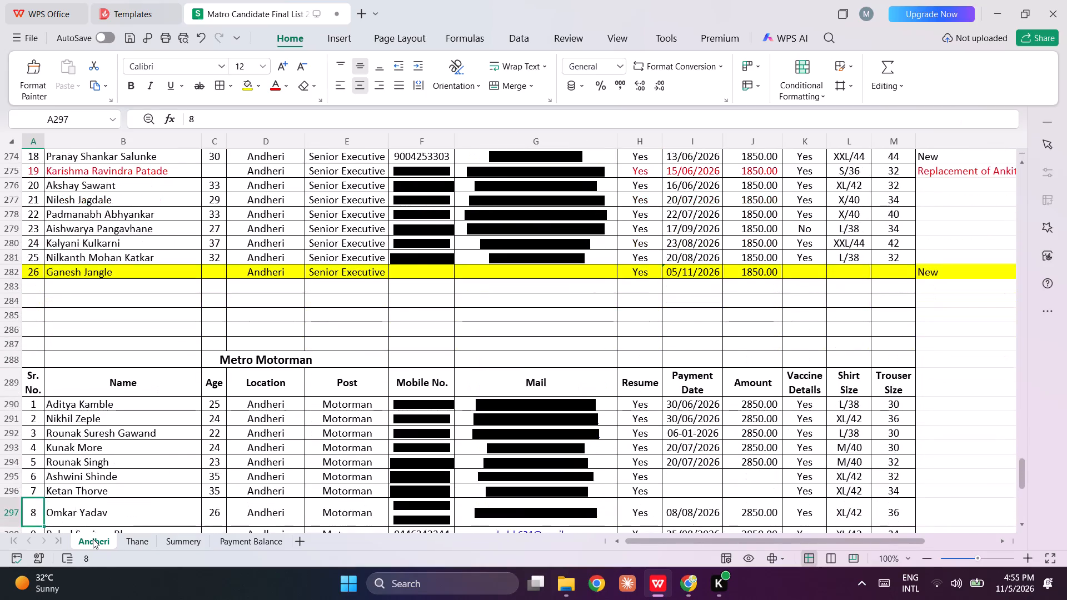
{"action": "key", "text": "Down"}
{"action": "key", "text": "Down"}
{"action": "key", "text": "Down"}
{"action": "key", "text": "Down"}
{"action": "key", "text": "Down"}
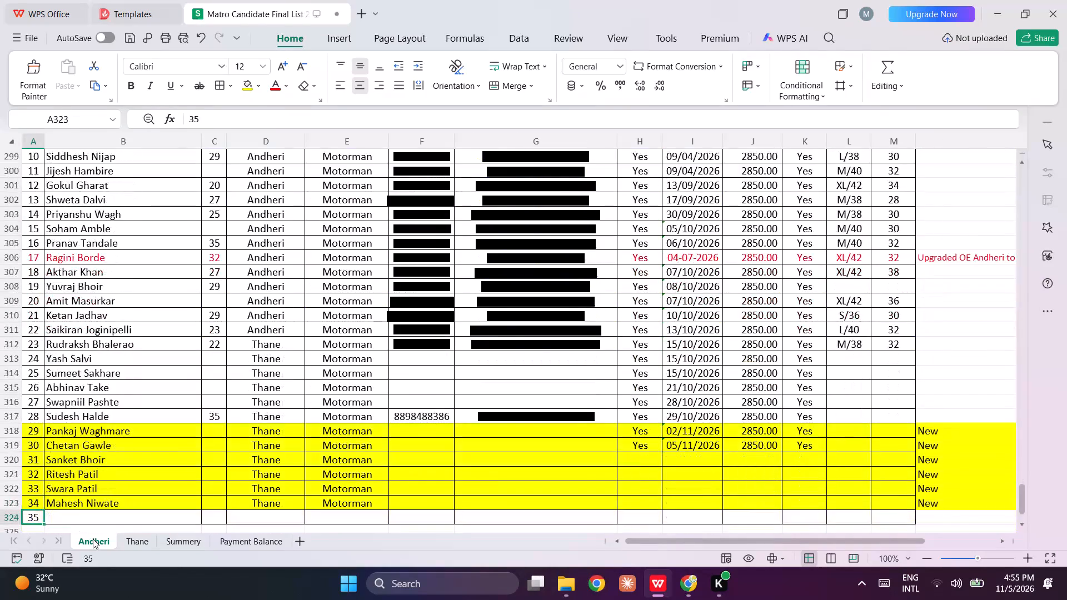
{"action": "key", "text": "Up"}
{"action": "key", "text": "Up"}
{"action": "key", "text": "Up"}
{"action": "key", "text": "Up"}
{"action": "key", "text": "Up"}
{"action": "key", "text": "Right"}
{"action": "key", "text": "Right"}
{"action": "key", "text": "Right"}
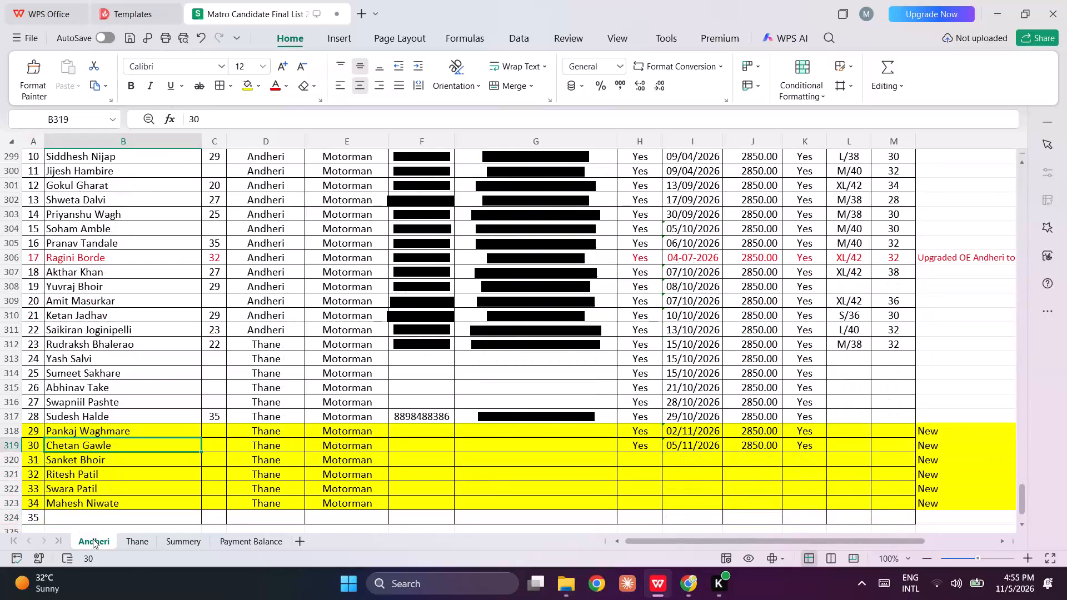
{"action": "key", "text": "Left"}
{"action": "key", "text": "Left"}
{"action": "key", "text": "Left"}
{"action": "key", "text": "Left"}
{"action": "key", "text": "Left"}
{"action": "key", "text": "Left"}
{"action": "key", "text": "Right"}
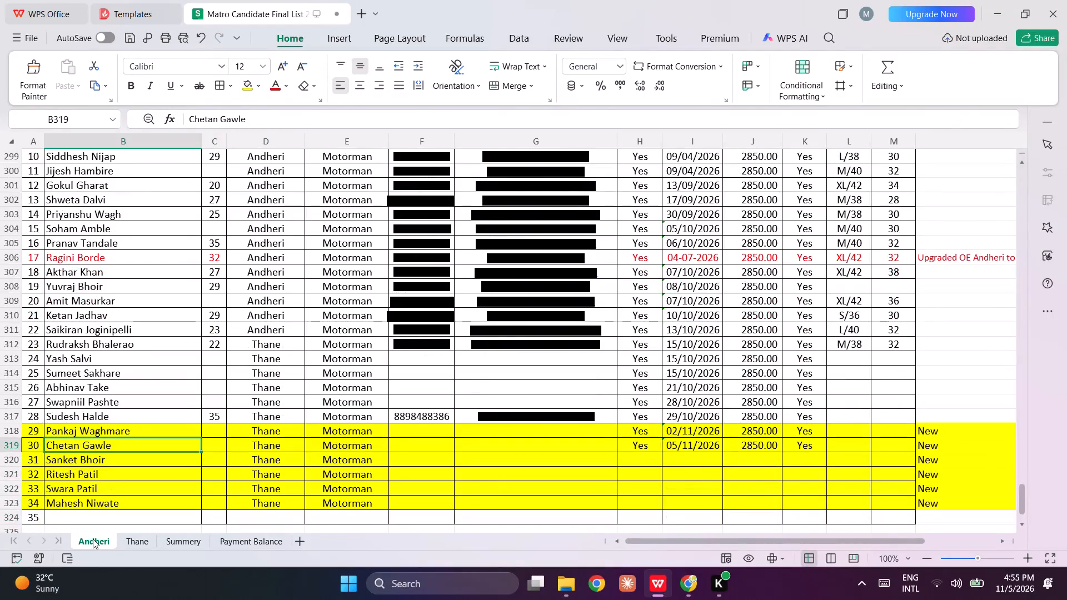
{"action": "key", "text": "Left"}
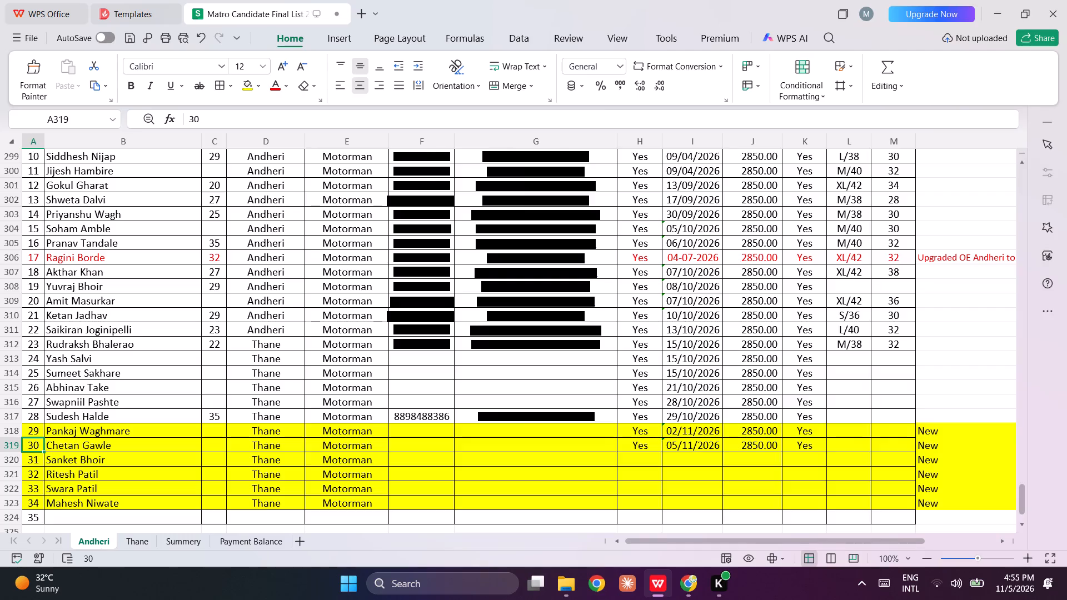
On the Summery sheet, set the Motorman, Mix row to 28 for No.of Candidate and 6 for Non Payment Candidate.
{"action": "left_click", "coordinate": [190, 535]}
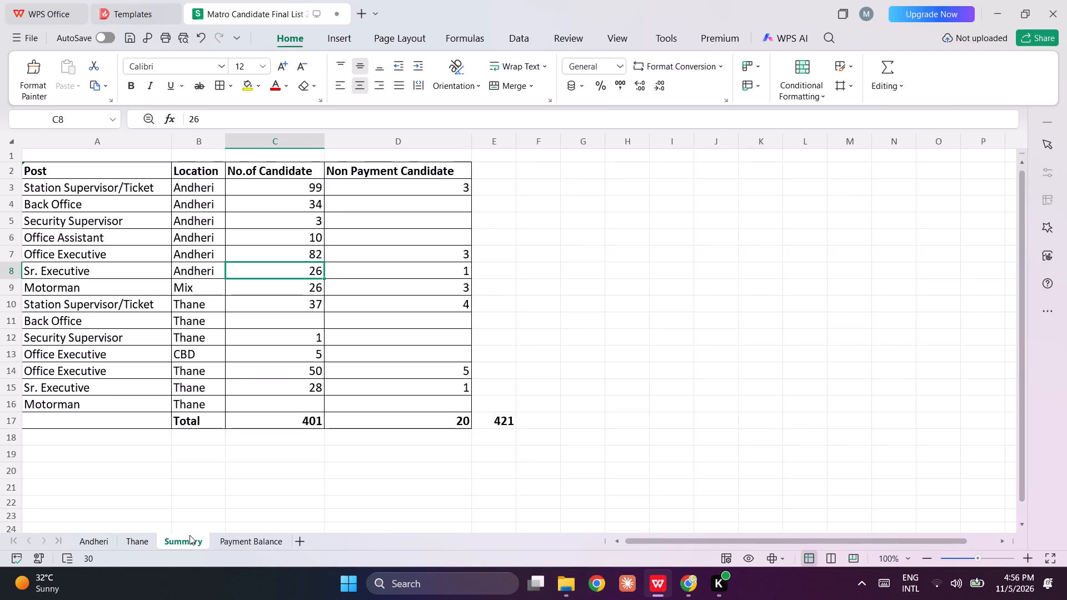
{"action": "key", "text": "Down"}
{"action": "type", "text": "28"}
{"action": "key", "text": "Right"}
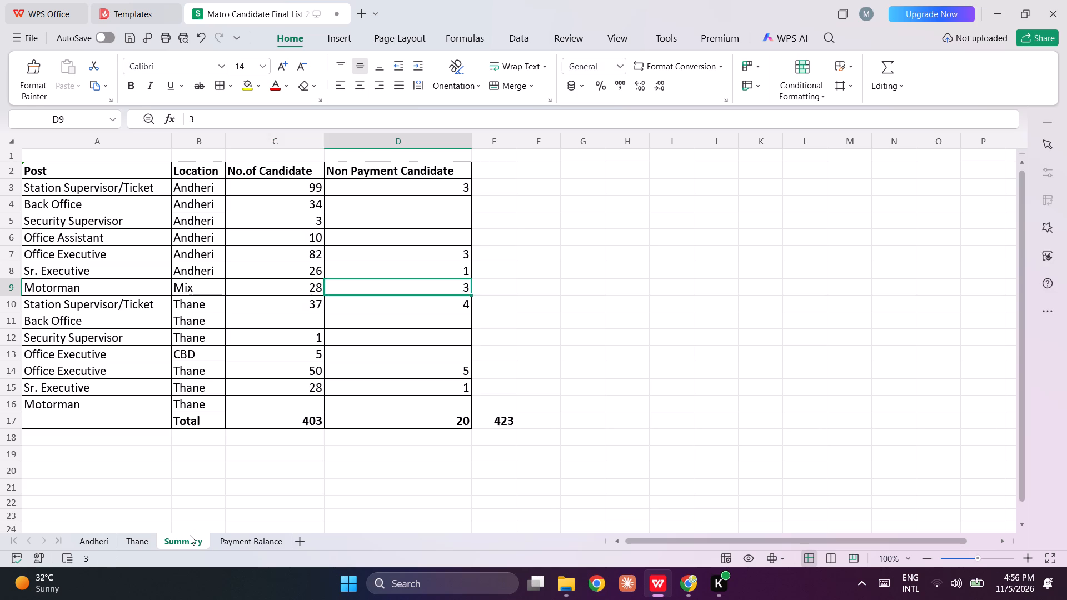
{"action": "key", "text": "6"}
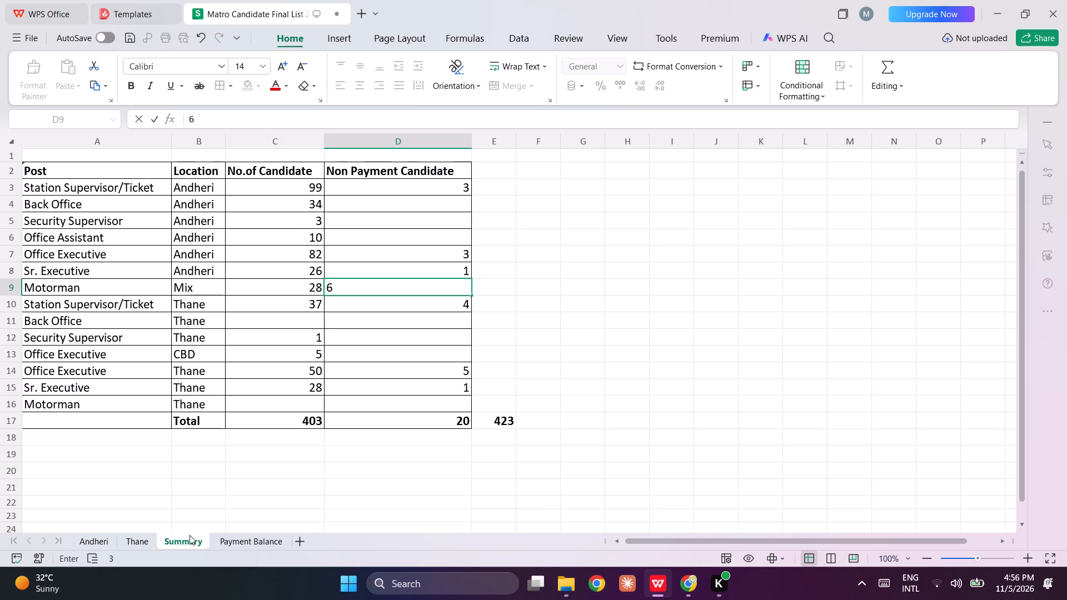
{"action": "key", "text": "Left"}
{"action": "key", "text": "Down"}
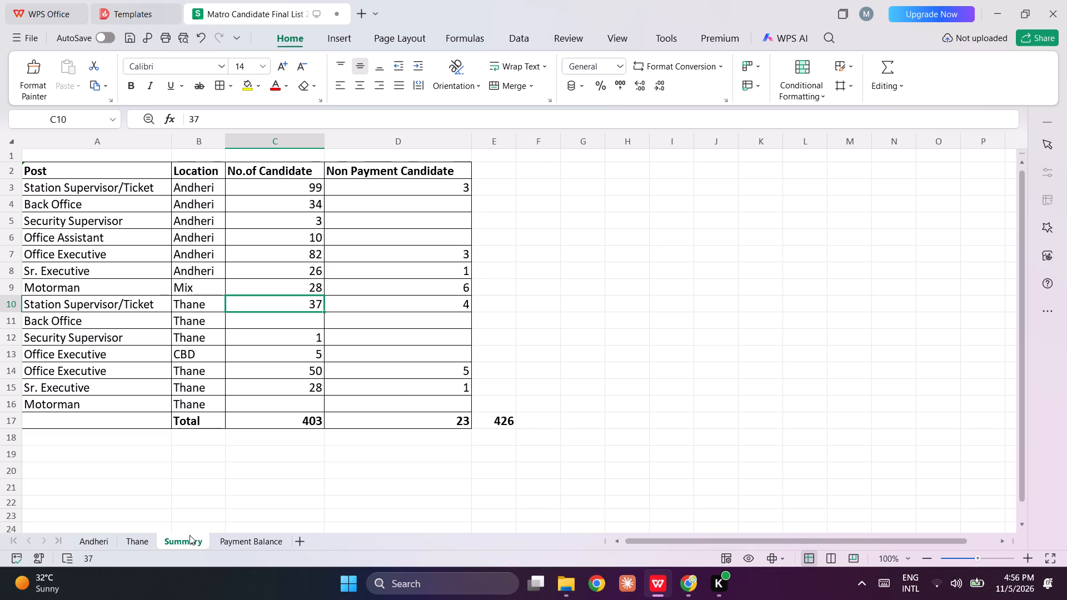
Save the workbook.
{"action": "key", "text": "ctrl+s"}
Examine the Thane sheet's St.Sup. / Ticket serial numbers from the start of the list down to its last filled entry.
{"action": "left_click", "coordinate": [135, 539]}
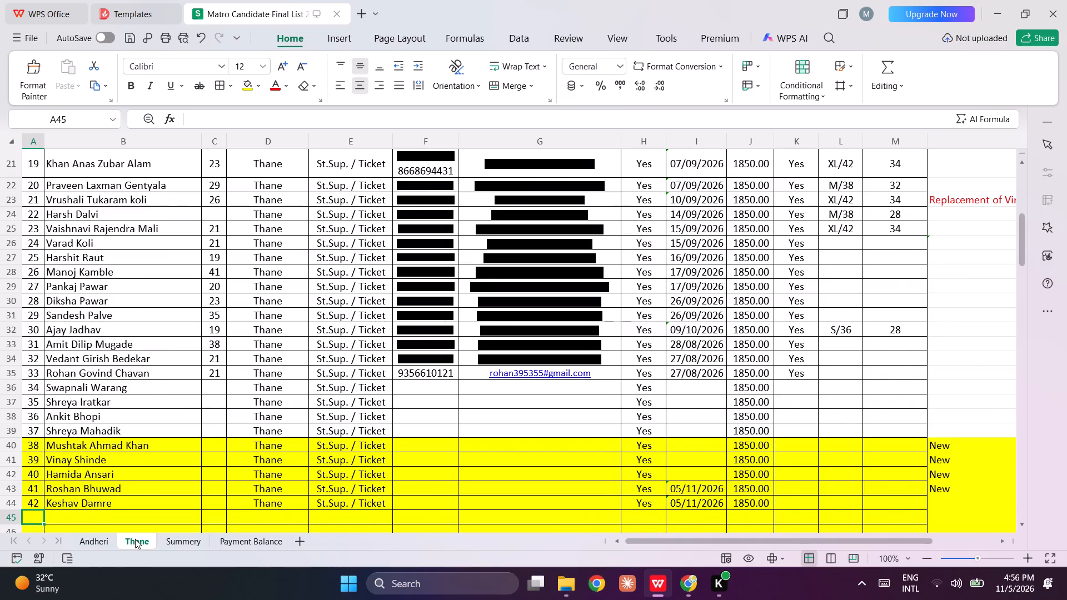
{"action": "key", "text": "Page_Up"}
{"action": "key", "text": "Page_Up"}
{"action": "key", "text": "Page_Up"}
{"action": "key", "text": "Page_Up"}
{"action": "key", "text": "Page_Up"}
{"action": "key", "text": "Page_Up"}
{"action": "key", "text": "Page_Up"}
{"action": "key", "text": "Page_Up"}
{"action": "key", "text": "Page_Up"}
{"action": "key", "text": "Page_Up"}
{"action": "key", "text": "Page_Up"}
{"action": "key", "text": "Page_Up"}
{"action": "key", "text": "Page_Up"}
{"action": "key", "text": "Page_Up"}
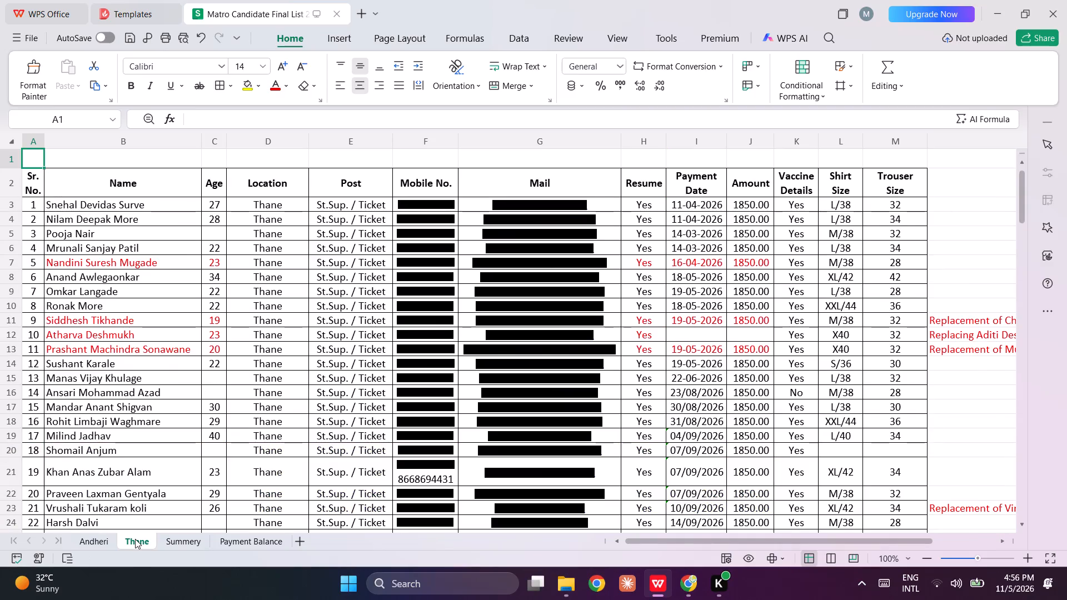
{"action": "key", "text": "Page_Down"}
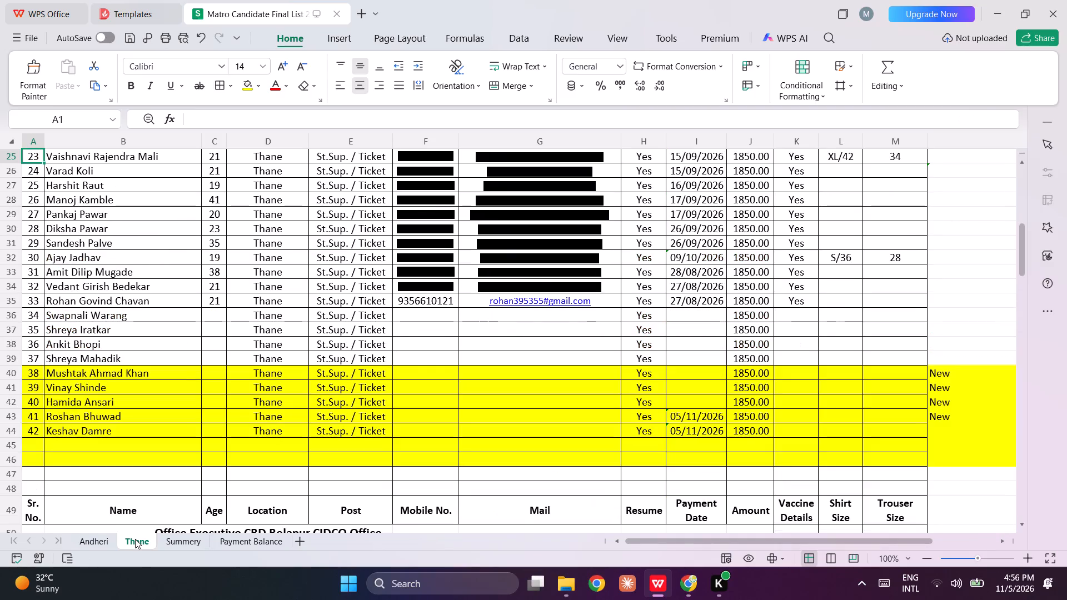
Set the No.of Candidate count for Station Supervisor/Ticket, Thane, on the Summery sheet to 42.
{"action": "left_click", "coordinate": [178, 544]}
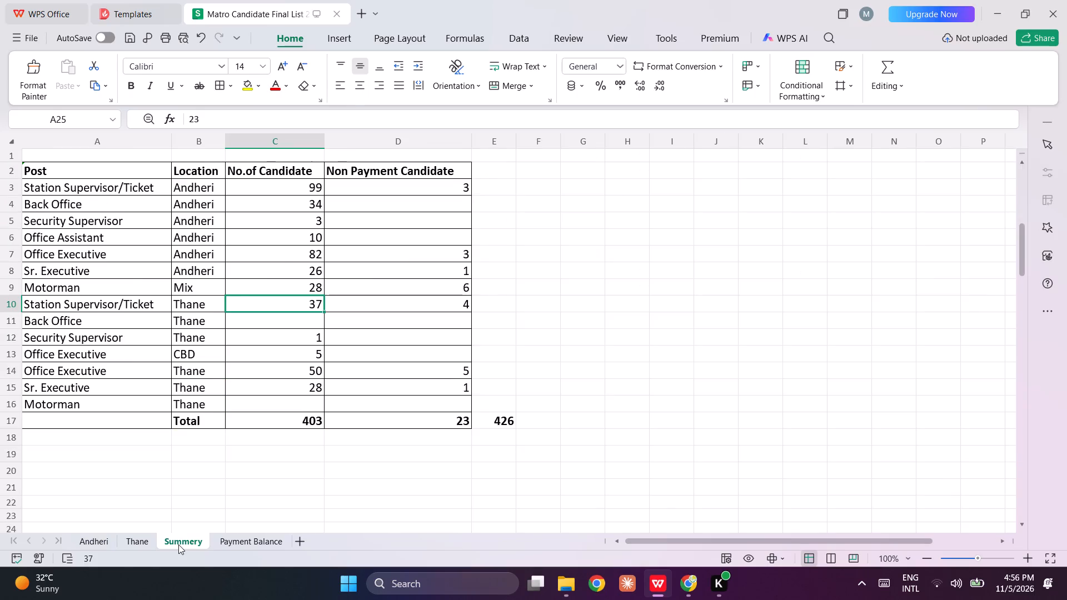
{"action": "type", "text": "42"}
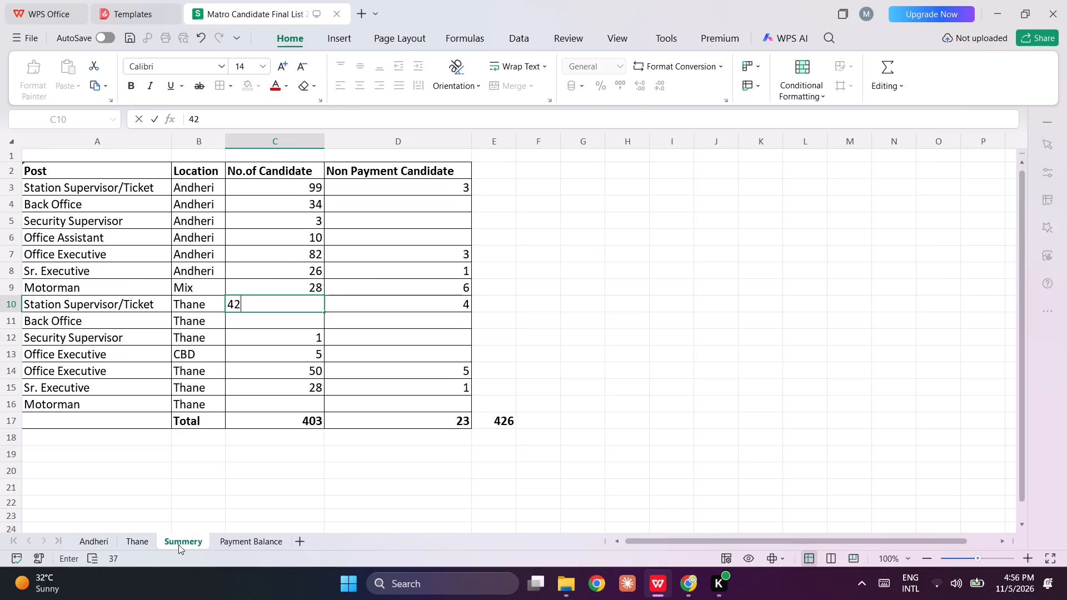
{"action": "key", "text": "Down"}
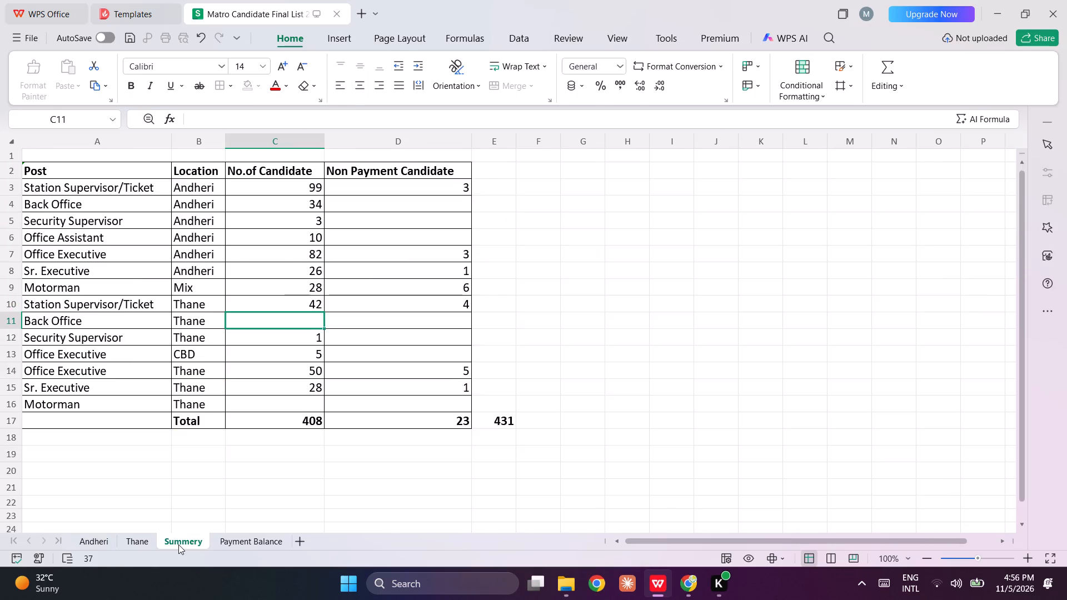
Examine the Thane sheet from the St.Sup. / Ticket list through the CBD Belapur Office Executive list to the first Thane Office Executive entries.
{"action": "key", "text": "Down"}
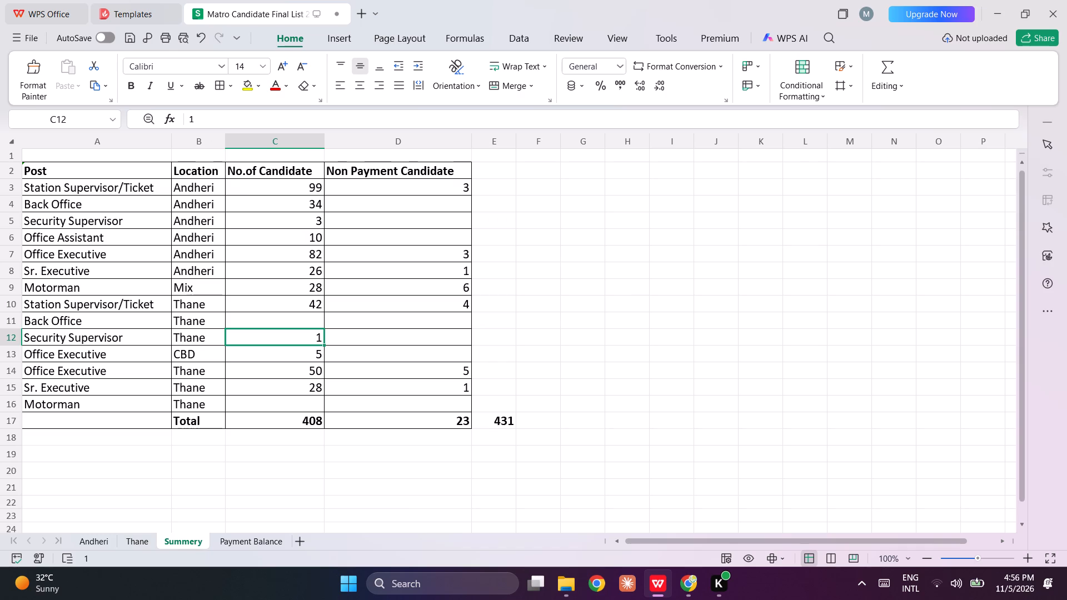
{"action": "left_click", "coordinate": [137, 542]}
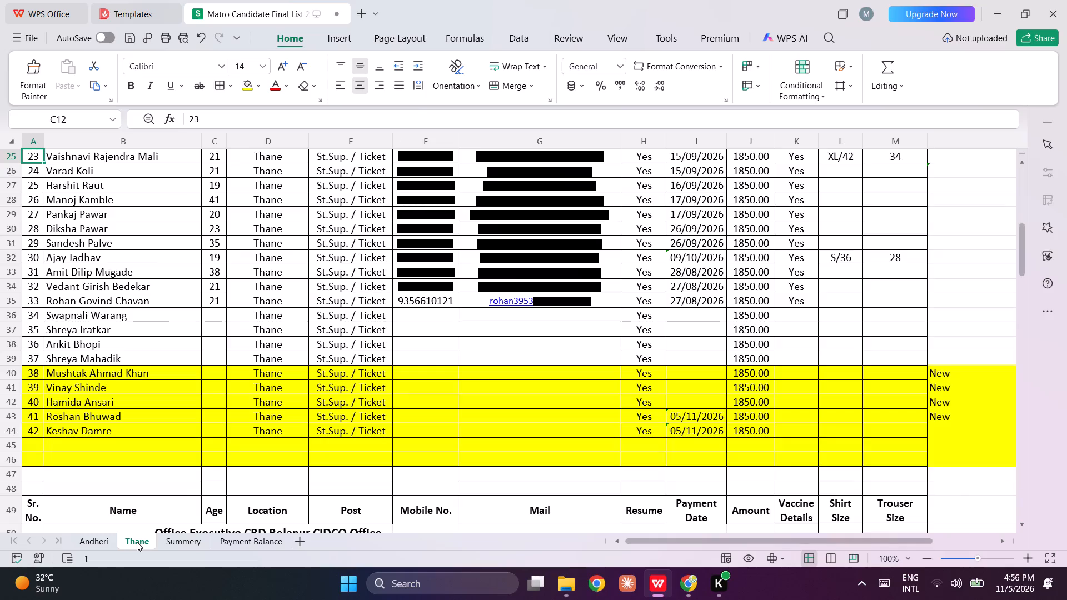
{"action": "key", "text": "Down"}
{"action": "key", "text": "Down"}
{"action": "key", "text": "Down"}
{"action": "key", "text": "Down"}
{"action": "key", "text": "Down"}
{"action": "key", "text": "Down"}
{"action": "key", "text": "Down"}
{"action": "key", "text": "Down"}
{"action": "key", "text": "Down"}
{"action": "key", "text": "Down"}
{"action": "key", "text": "Down"}
{"action": "key", "text": "Down"}
{"action": "key", "text": "Down"}
{"action": "key", "text": "Down"}
{"action": "key", "text": "Down"}
{"action": "key", "text": "Down"}
{"action": "key", "text": "Down"}
{"action": "key", "text": "Down"}
{"action": "key", "text": "Down"}
{"action": "key", "text": "Down"}
{"action": "key", "text": "Down"}
{"action": "key", "text": "Down"}
{"action": "key", "text": "Down"}
{"action": "key", "text": "Down"}
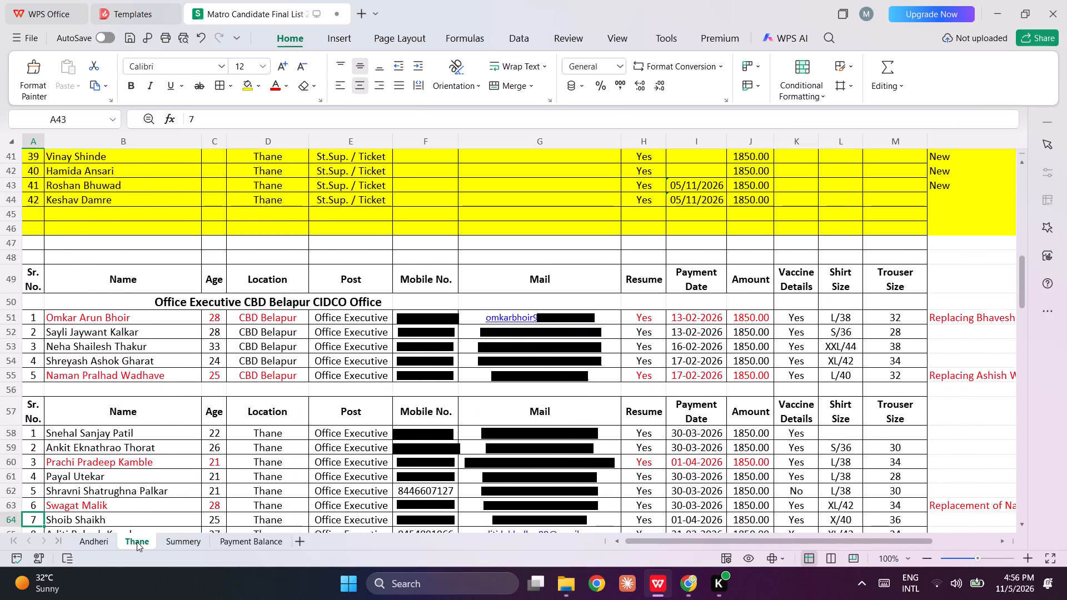
Delete the "Office Executive CBD Belapur CIDCO Office" heading text from row 50 of the Thane sheet.
{"action": "key", "text": "Up"}
{"action": "key", "text": "Up"}
{"action": "key", "text": "Up"}
{"action": "key", "text": "Up"}
{"action": "key", "text": "Up"}
{"action": "key", "text": "Up"}
{"action": "key", "text": "Up"}
{"action": "key", "text": "Up"}
{"action": "key", "text": "Up"}
{"action": "key", "text": "Up"}
{"action": "key", "text": "Up"}
{"action": "key", "text": "Up"}
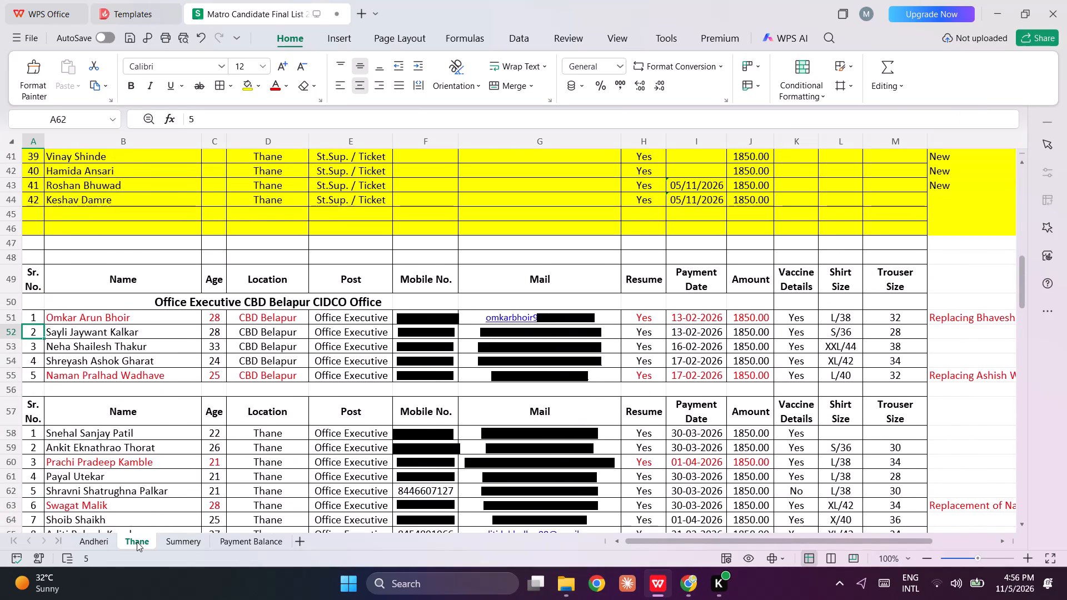
{"action": "key", "text": "Up"}
{"action": "key", "text": "Up"}
{"action": "key", "text": "Right"}
{"action": "key", "text": "Right"}
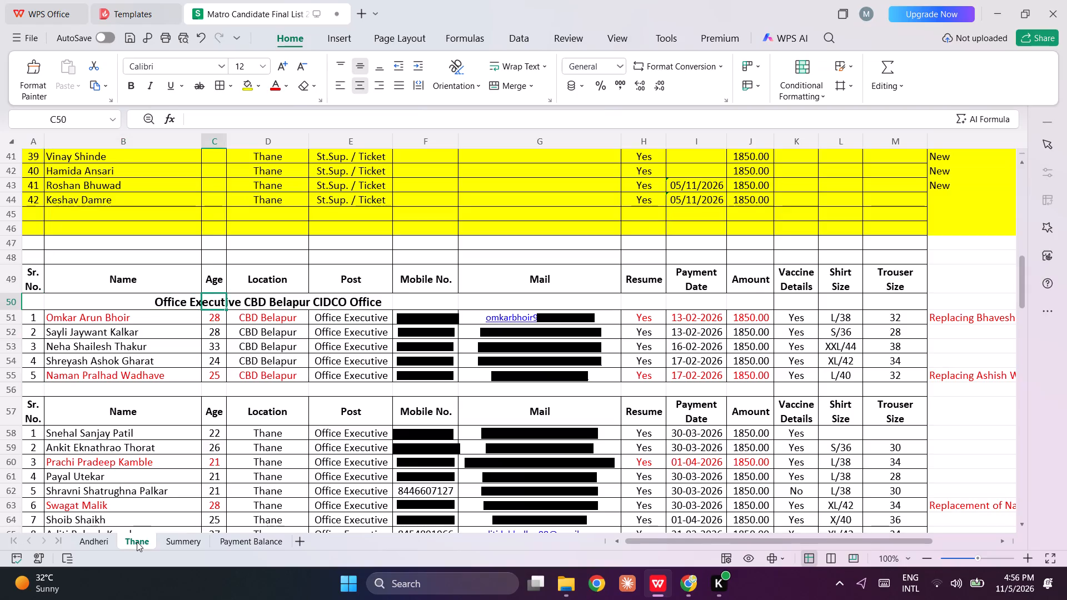
{"action": "key", "text": "Left"}
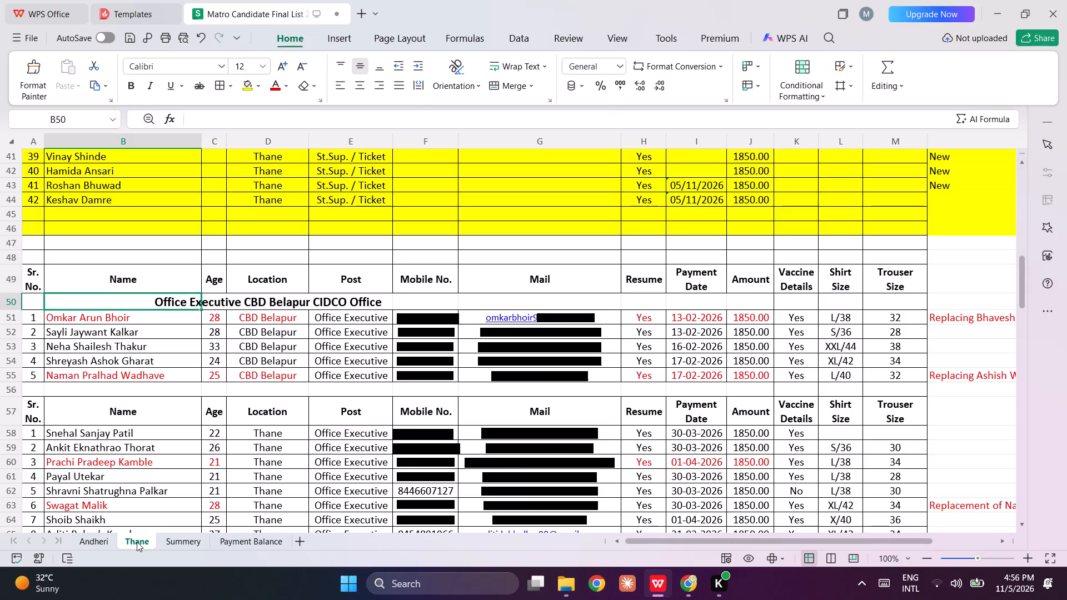
{"action": "key", "text": "Down"}
{"action": "key", "text": "Up"}
{"action": "key", "text": "Delete"}
{"action": "key", "text": "Right"}
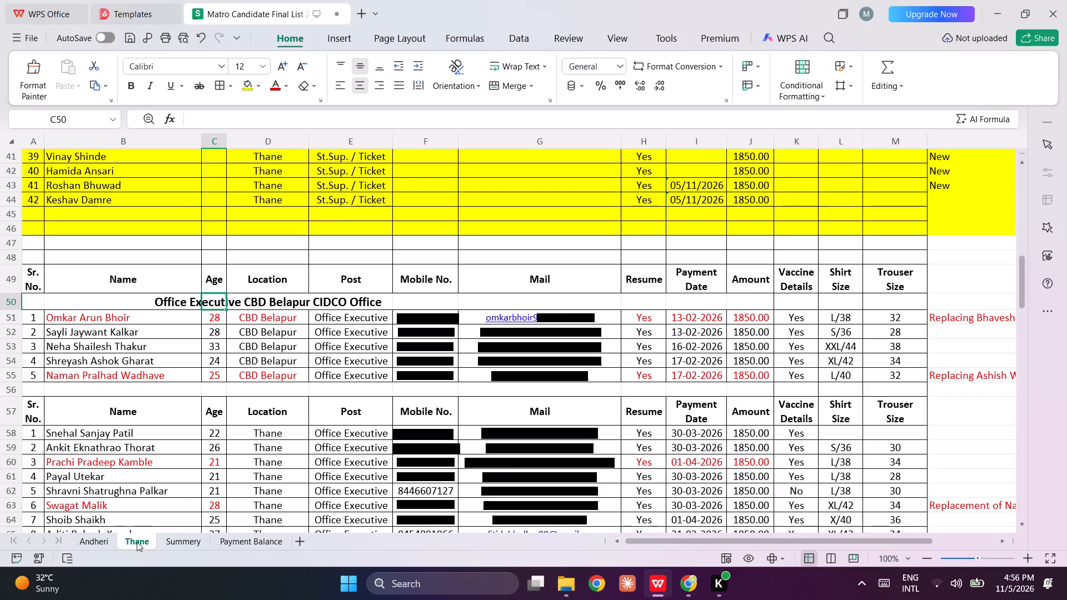
{"action": "key", "text": "Delete"}
{"action": "key", "text": "Right"}
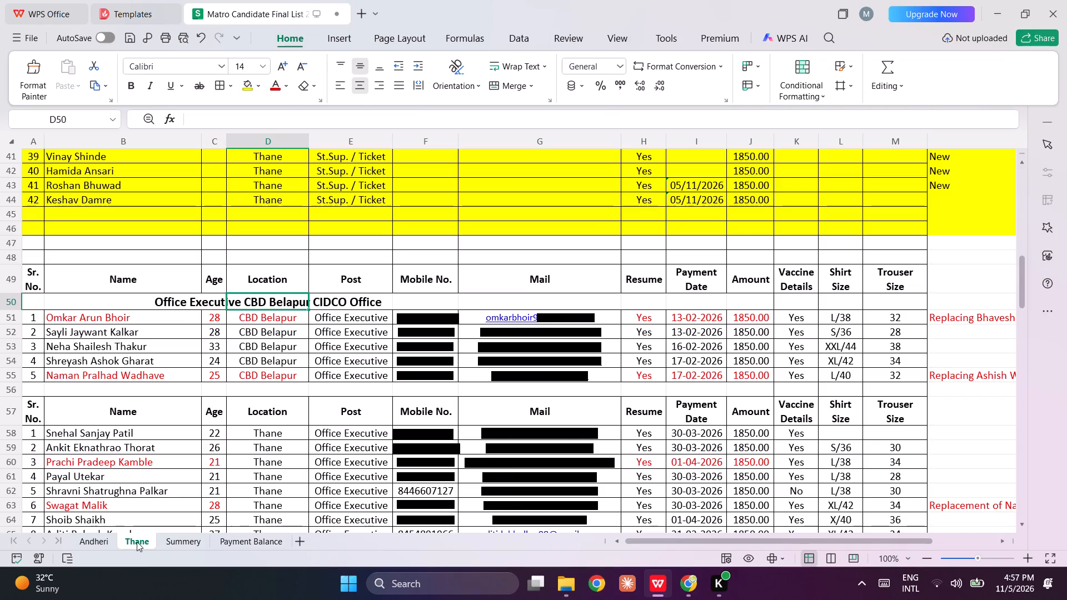
{"action": "key", "text": "Delete"}
{"action": "key", "text": "Down"}
{"action": "key", "text": "Down"}
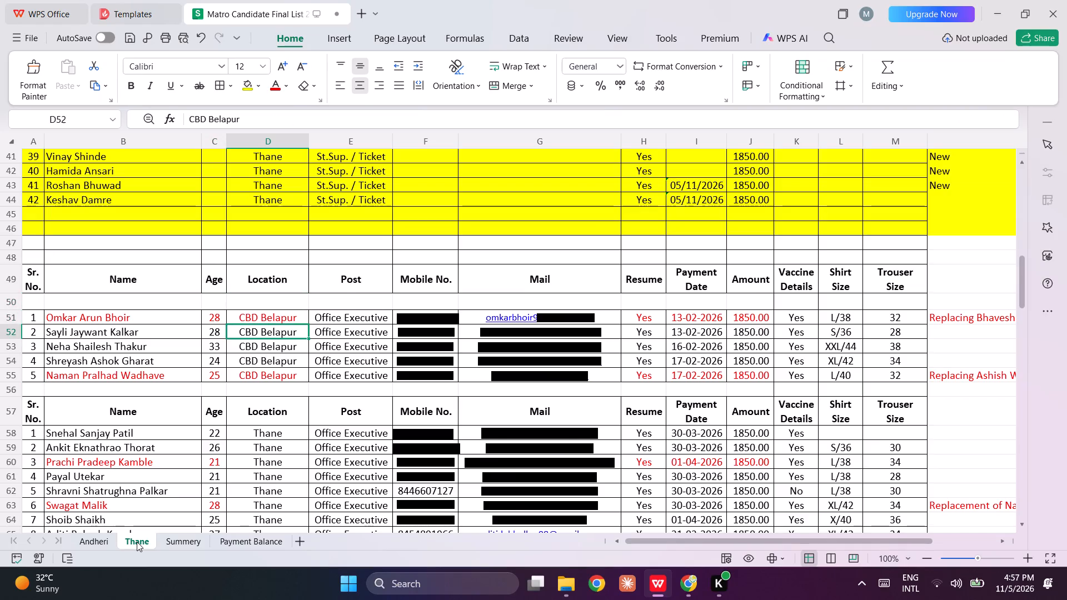
Save the workbook.
{"action": "key", "text": "ctrl+s"}
Examine the Thane sheet's Thane Office Executive serial numbers from the start of the list down to its last filled entry.
{"action": "key", "text": "Left"}
{"action": "key", "text": "Left"}
{"action": "key", "text": "Left"}
{"action": "key", "text": "Left"}
{"action": "key", "text": "Left"}
{"action": "key", "text": "Left"}
{"action": "key", "text": "Left"}
{"action": "key", "text": "Left"}
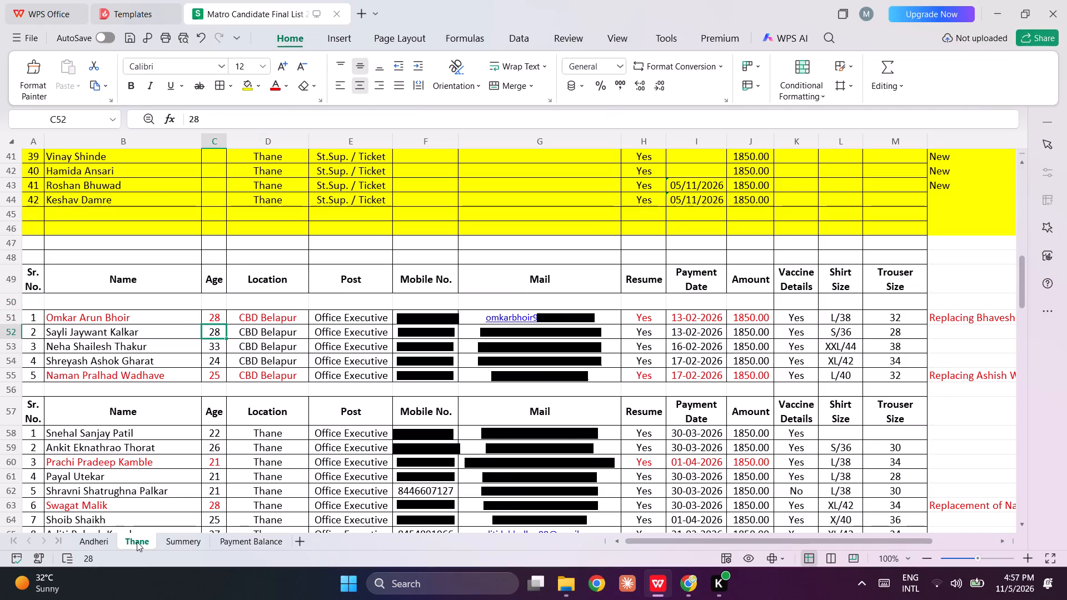
{"action": "key", "text": "Down"}
{"action": "key", "text": "Down"}
{"action": "key", "text": "Down"}
{"action": "key", "text": "Down"}
{"action": "key", "text": "Down"}
{"action": "key", "text": "Down"}
{"action": "key", "text": "Down"}
{"action": "key", "text": "Down"}
{"action": "key", "text": "Down"}
{"action": "key", "text": "Down"}
{"action": "key", "text": "Down"}
{"action": "key", "text": "Down"}
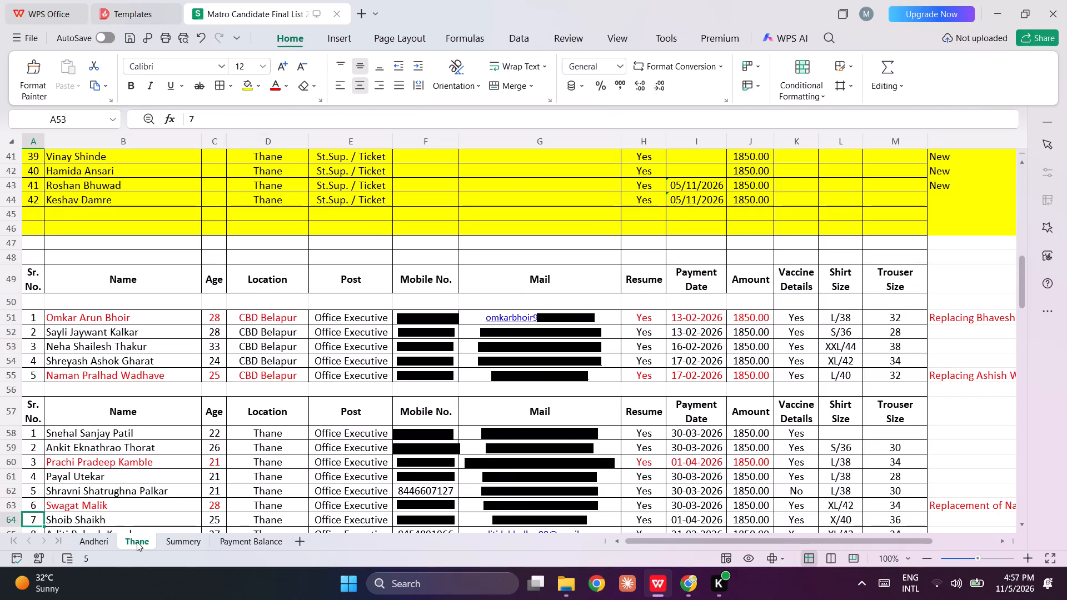
{"action": "key", "text": "Down"}
{"action": "key", "text": "Down"}
{"action": "key", "text": "Down"}
{"action": "key", "text": "Down"}
{"action": "key", "text": "Down"}
{"action": "key", "text": "Down"}
{"action": "key", "text": "Down"}
{"action": "key", "text": "Down"}
{"action": "key", "text": "Down"}
{"action": "key", "text": "Down"}
{"action": "key", "text": "Down"}
{"action": "key", "text": "Down"}
{"action": "key", "text": "Down"}
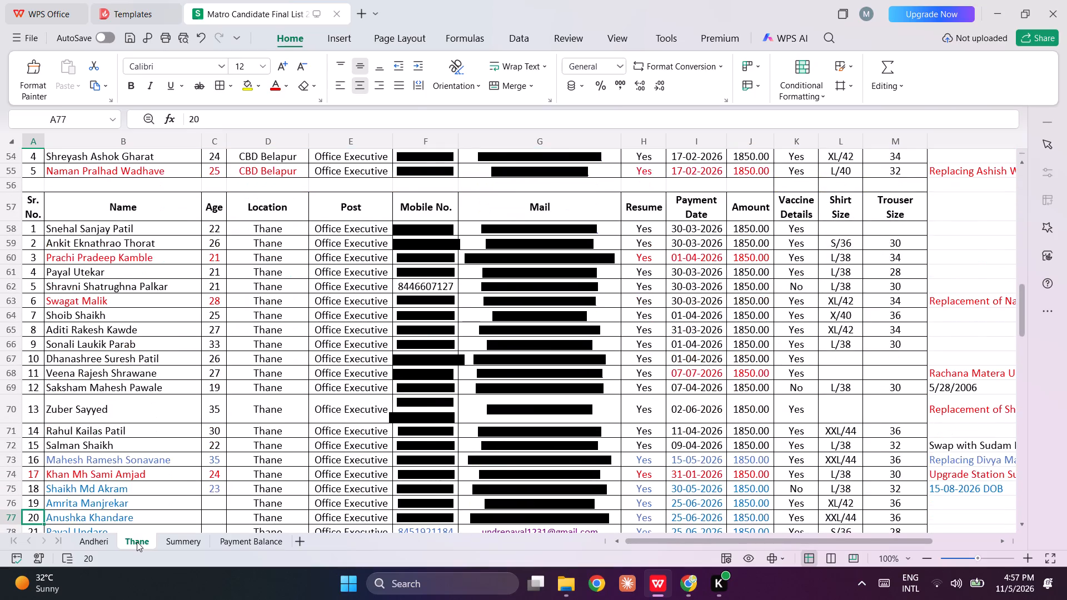
{"action": "key", "text": "Down"}
{"action": "key", "text": "Down"}
{"action": "key", "text": "Down"}
{"action": "key", "text": "Down"}
{"action": "key", "text": "Down"}
{"action": "key", "text": "Down"}
{"action": "key", "text": "Down"}
{"action": "key", "text": "Down"}
{"action": "key", "text": "Down"}
{"action": "key", "text": "Down"}
{"action": "key", "text": "Down"}
{"action": "key", "text": "Down"}
{"action": "key", "text": "Down"}
{"action": "key", "text": "Down"}
{"action": "key", "text": "Down"}
{"action": "key", "text": "Down"}
{"action": "key", "text": "Down"}
{"action": "key", "text": "Down"}
{"action": "key", "text": "Down"}
{"action": "key", "text": "Down"}
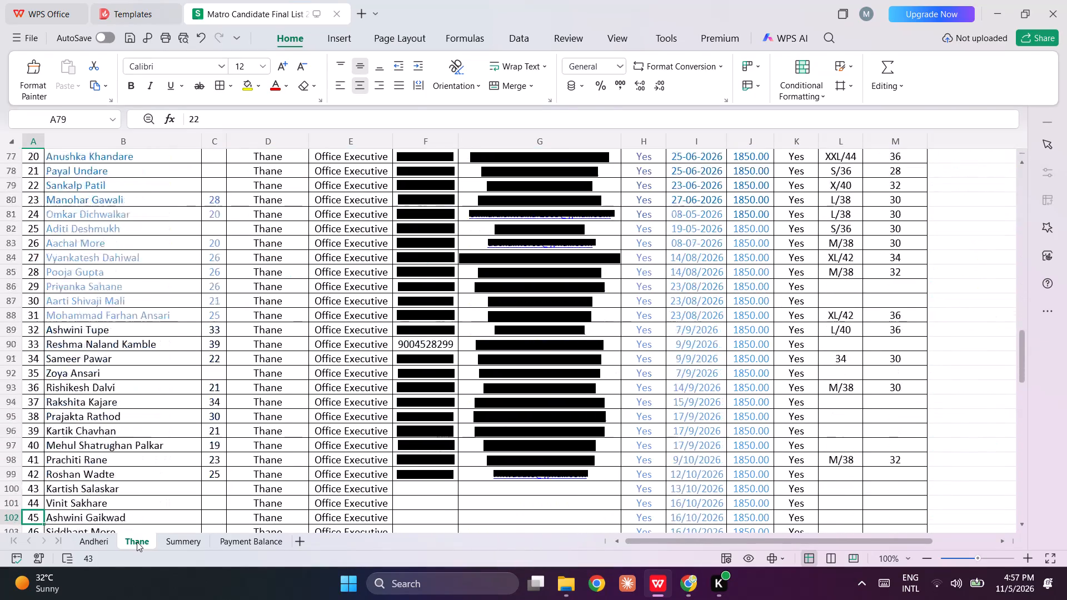
{"action": "key", "text": "Down"}
{"action": "key", "text": "Down"}
{"action": "key", "text": "Down"}
{"action": "key", "text": "Down"}
{"action": "key", "text": "Down"}
{"action": "key", "text": "Down"}
{"action": "key", "text": "Down"}
{"action": "key", "text": "Down"}
{"action": "key", "text": "Down"}
{"action": "key", "text": "Down"}
{"action": "key", "text": "Down"}
{"action": "key", "text": "Down"}
{"action": "key", "text": "Down"}
{"action": "key", "text": "Down"}
{"action": "key", "text": "Down"}
{"action": "key", "text": "Down"}
{"action": "key", "text": "Up"}
{"action": "key", "text": "Up"}
{"action": "key", "text": "Up"}
{"action": "key", "text": "Up"}
{"action": "key", "text": "Up"}
{"action": "key", "text": "Up"}
{"action": "key", "text": "Up"}
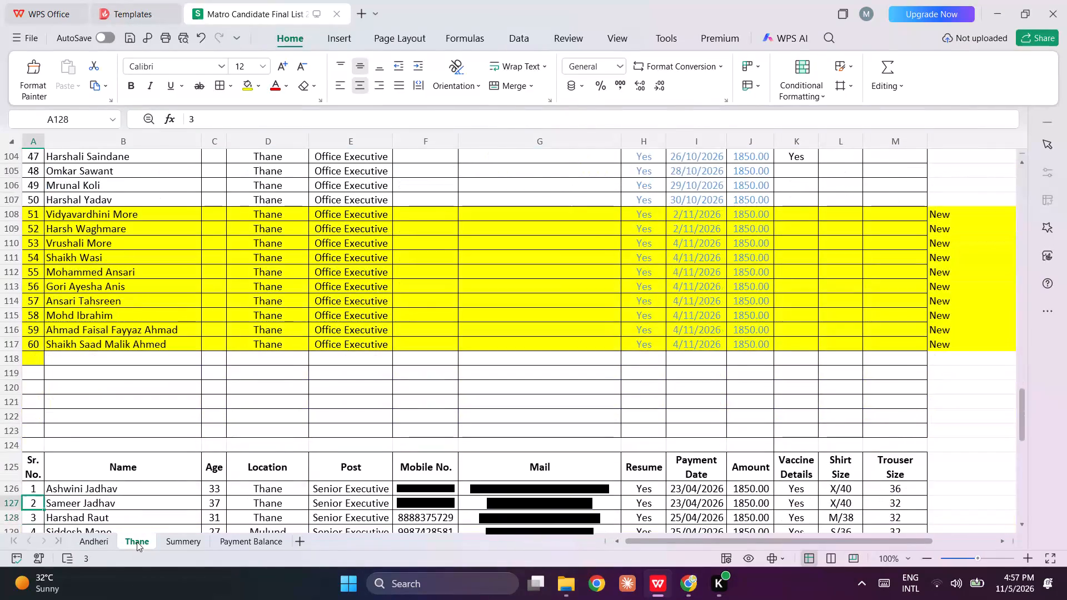
{"action": "key", "text": "Up"}
{"action": "key", "text": "Up"}
{"action": "key", "text": "Up"}
{"action": "key", "text": "Up"}
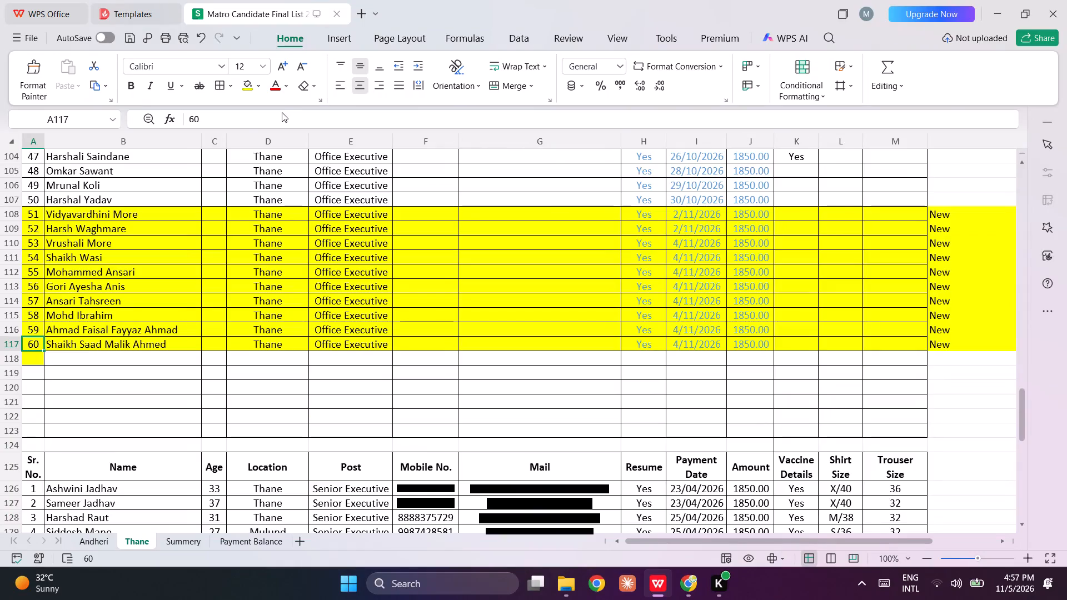
Set the No.of Candidate count for Office Executive, Thane, on the Summery sheet to 60.
{"action": "left_click", "coordinate": [192, 538]}
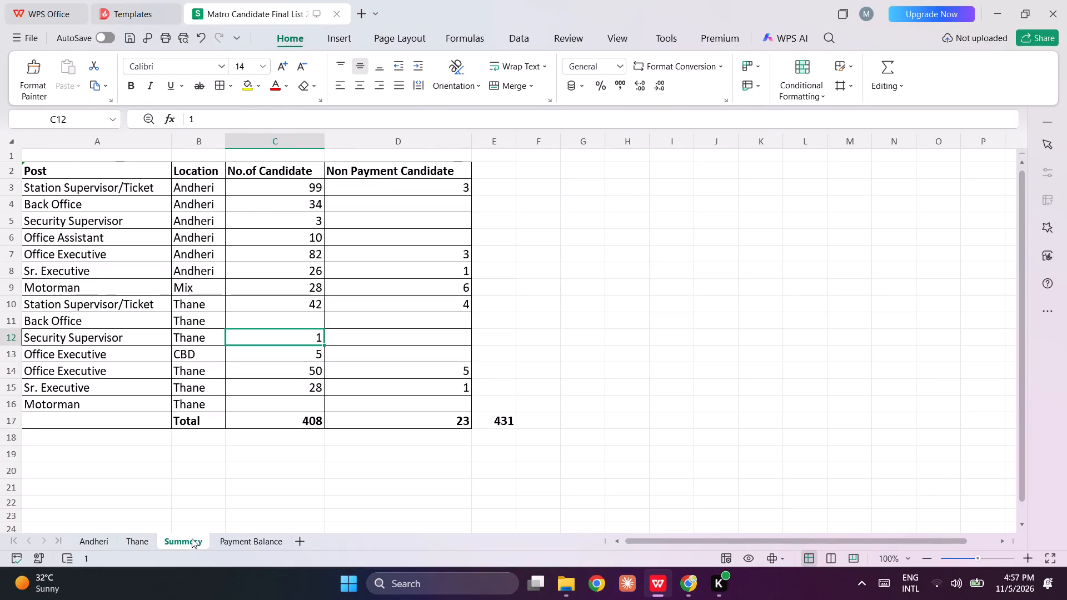
{"action": "key", "text": "Down"}
{"action": "key", "text": "Down"}
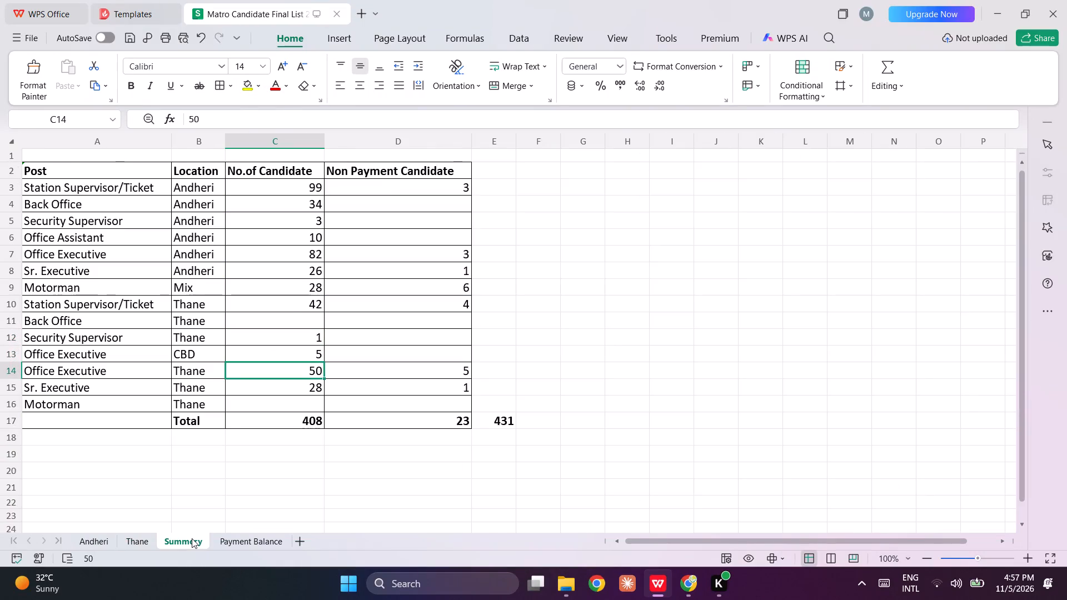
{"action": "type", "text": "60"}
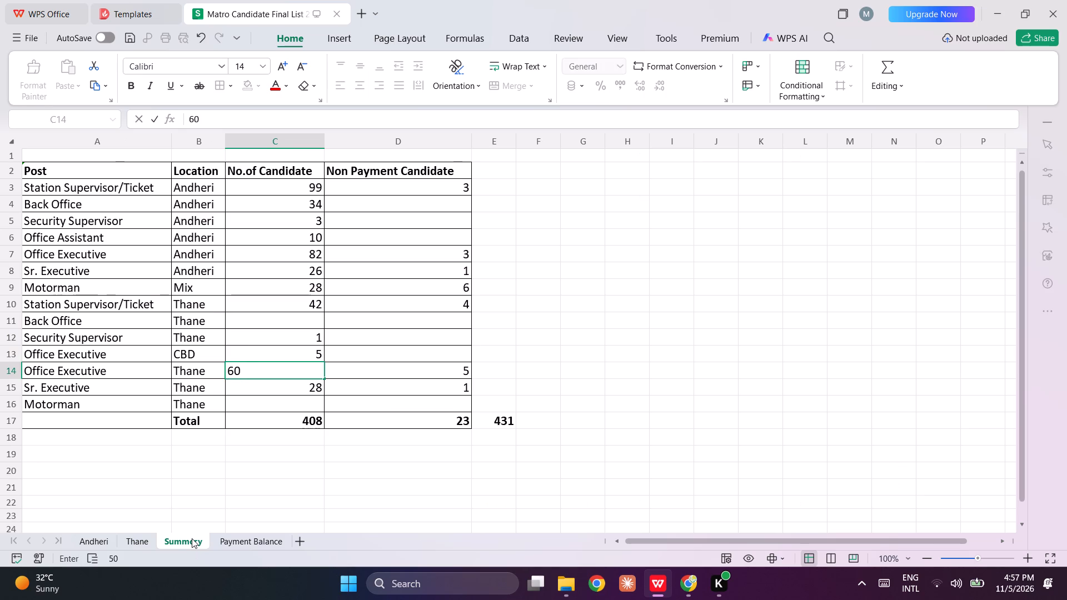
{"action": "key", "text": "Down"}
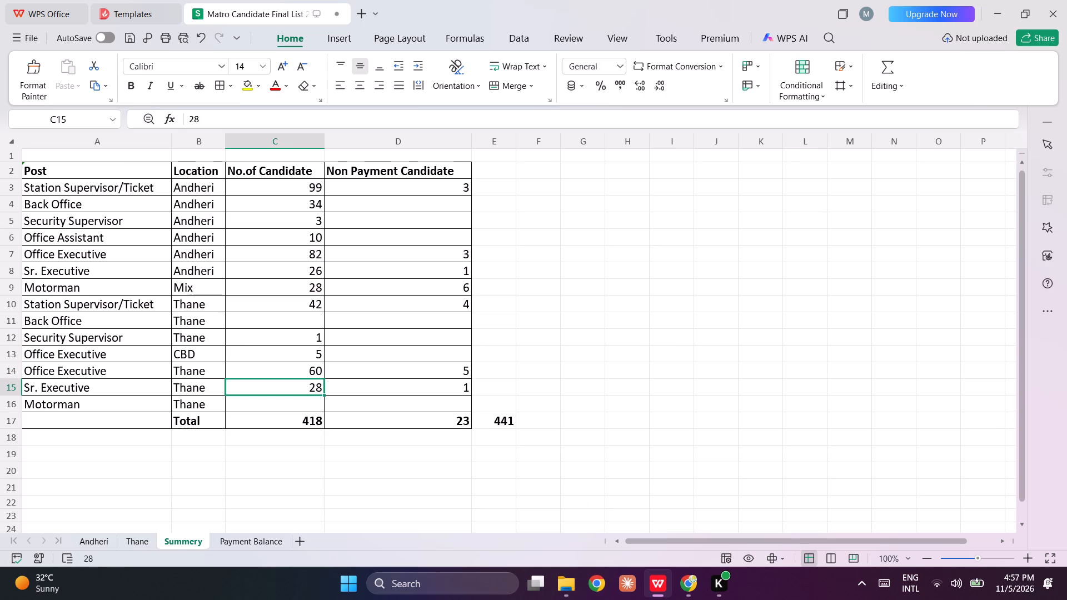
{"action": "left_click", "coordinate": [104, 445]}
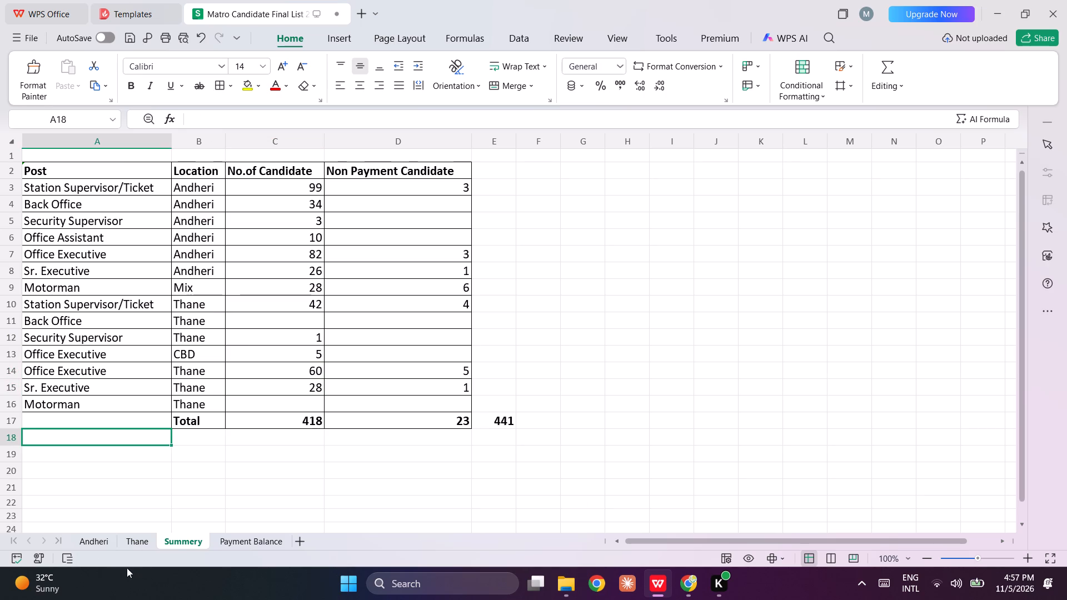
Examine the Thane sheet's Senior Executive and Security Supervisor serial numbers and compare them with the Summery counts.
{"action": "left_click", "coordinate": [135, 541]}
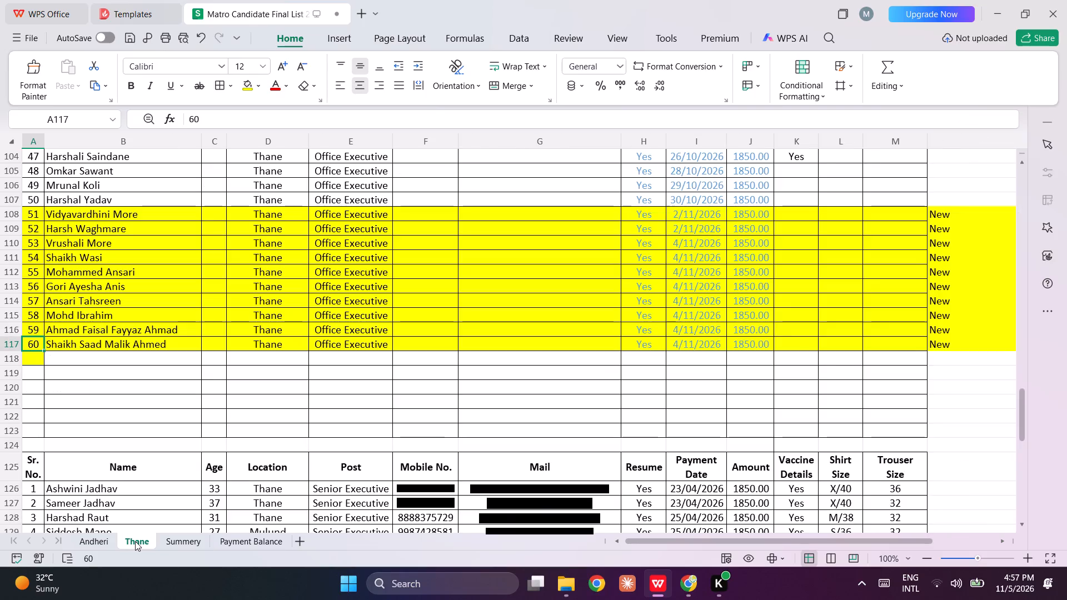
{"action": "key", "text": "Down"}
{"action": "key", "text": "Down"}
{"action": "key", "text": "Down"}
{"action": "key", "text": "Down"}
{"action": "key", "text": "Down"}
{"action": "key", "text": "Down"}
{"action": "key", "text": "Down"}
{"action": "key", "text": "Down"}
{"action": "key", "text": "Down"}
{"action": "key", "text": "Down"}
{"action": "key", "text": "Down"}
{"action": "key", "text": "Down"}
{"action": "key", "text": "Down"}
{"action": "key", "text": "Down"}
{"action": "key", "text": "Down"}
{"action": "key", "text": "Down"}
{"action": "key", "text": "Down"}
{"action": "key", "text": "Down"}
{"action": "key", "text": "Down"}
{"action": "key", "text": "Down"}
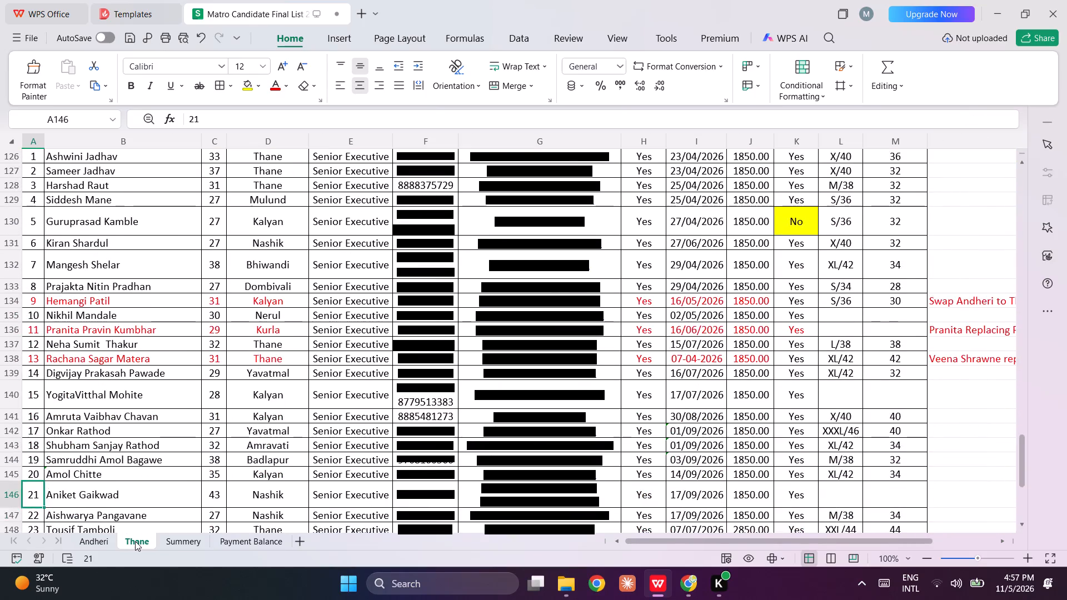
{"action": "key", "text": "Down"}
{"action": "key", "text": "Down"}
{"action": "key", "text": "Down"}
{"action": "key", "text": "Down"}
{"action": "key", "text": "Down"}
{"action": "key", "text": "Down"}
{"action": "key", "text": "Down"}
{"action": "key", "text": "Down"}
{"action": "key", "text": "Down"}
{"action": "key", "text": "Down"}
{"action": "key", "text": "Down"}
{"action": "key", "text": "Down"}
{"action": "key", "text": "Down"}
{"action": "key", "text": "Down"}
{"action": "key", "text": "Down"}
{"action": "key", "text": "Down"}
{"action": "key", "text": "Down"}
{"action": "key", "text": "Up"}
{"action": "key", "text": "Up"}
{"action": "key", "text": "Up"}
{"action": "key", "text": "Up"}
{"action": "key", "text": "Up"}
{"action": "key", "text": "Up"}
{"action": "key", "text": "Up"}
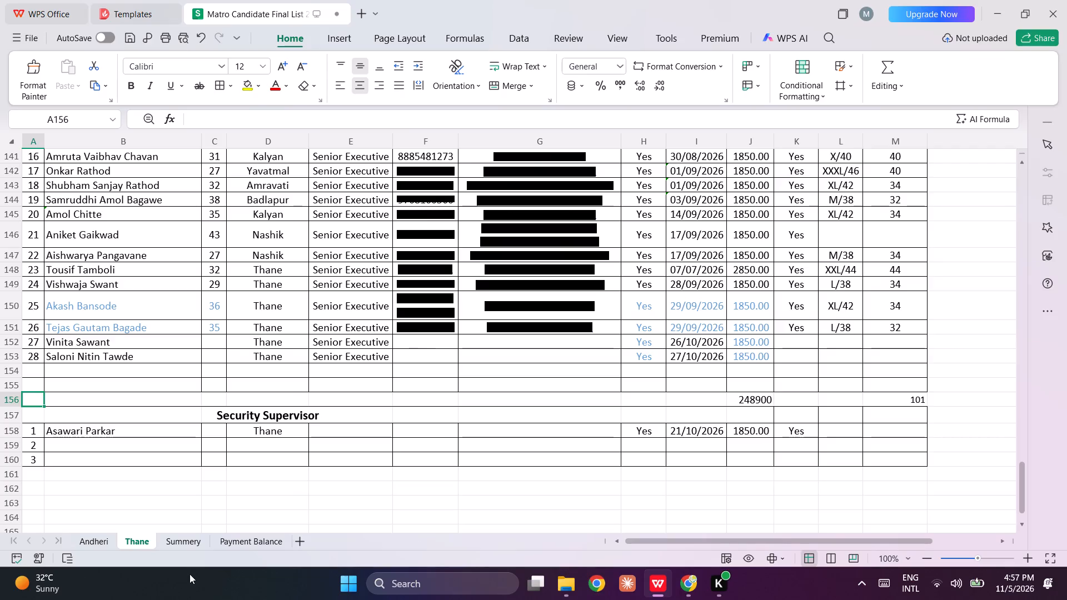
{"action": "left_click", "coordinate": [182, 544]}
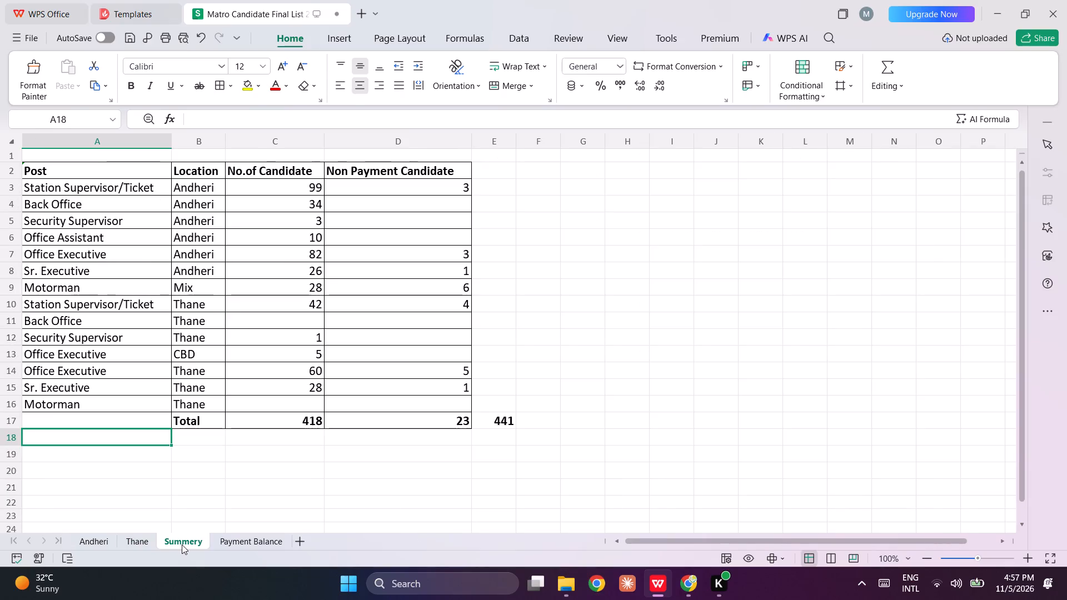
Clear the Motorman post and its Thane location from the row above the Total on the Summery sheet.
{"action": "key", "text": "Up"}
{"action": "key", "text": "Up"}
{"action": "key", "text": "Up"}
{"action": "key", "text": "Down"}
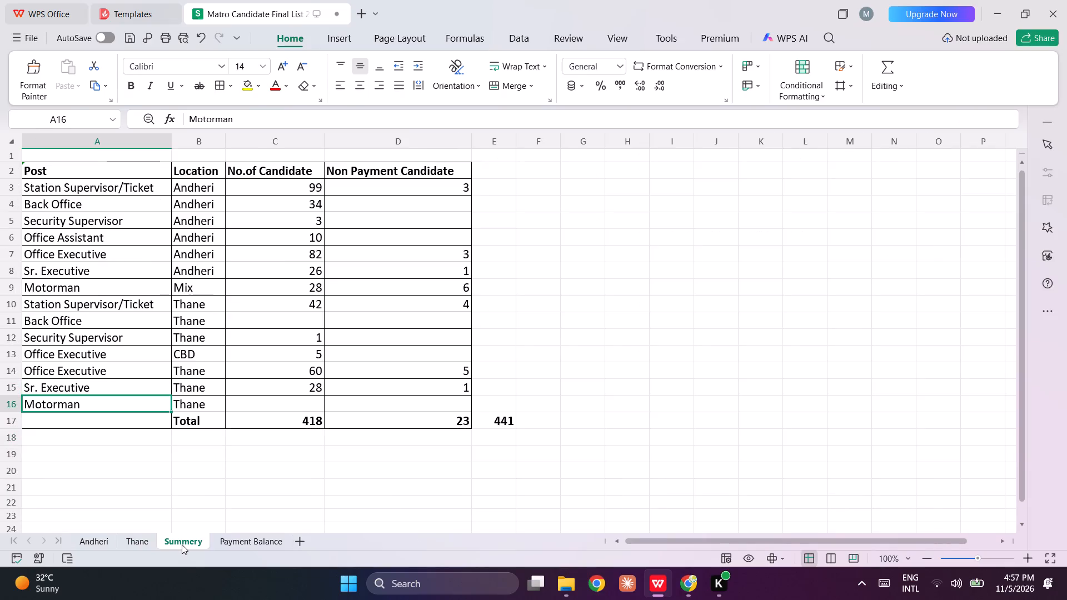
{"action": "key", "text": "shift+Right"}
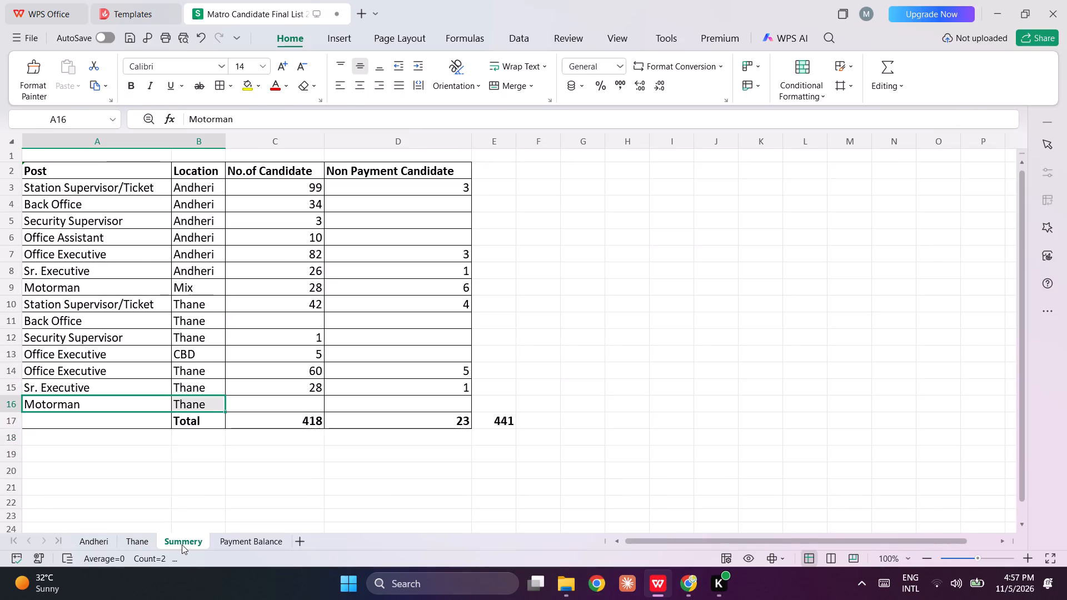
{"action": "key", "text": "Delete"}
Go to the first Non Payment Candidate count on the Summery sheet and save the workbook.
{"action": "key", "text": "Right"}
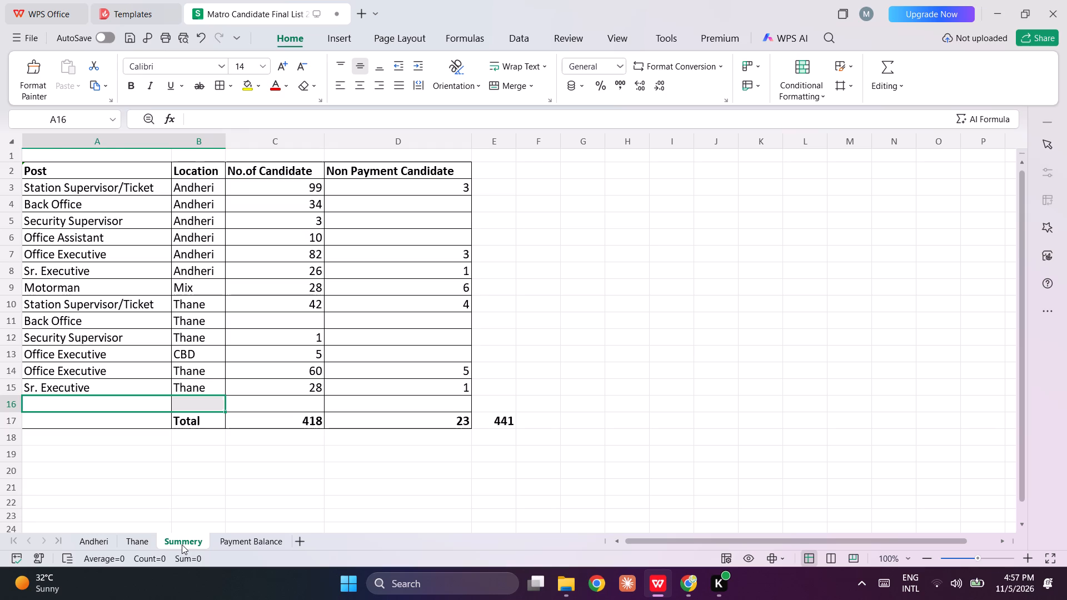
{"action": "key", "text": "Right"}
{"action": "key", "text": "Right"}
{"action": "key", "text": "Up"}
{"action": "key", "text": "Up"}
{"action": "key", "text": "Up"}
{"action": "key", "text": "Up"}
{"action": "key", "text": "Up"}
{"action": "key", "text": "Up"}
{"action": "key", "text": "Up"}
{"action": "key", "text": "Up"}
{"action": "key", "text": "Up"}
{"action": "key", "text": "Up"}
{"action": "key", "text": "Up"}
{"action": "key", "text": "Up"}
{"action": "key", "text": "Up"}
{"action": "key", "text": "Up"}
{"action": "key", "text": "Up"}
{"action": "key", "text": "Up"}
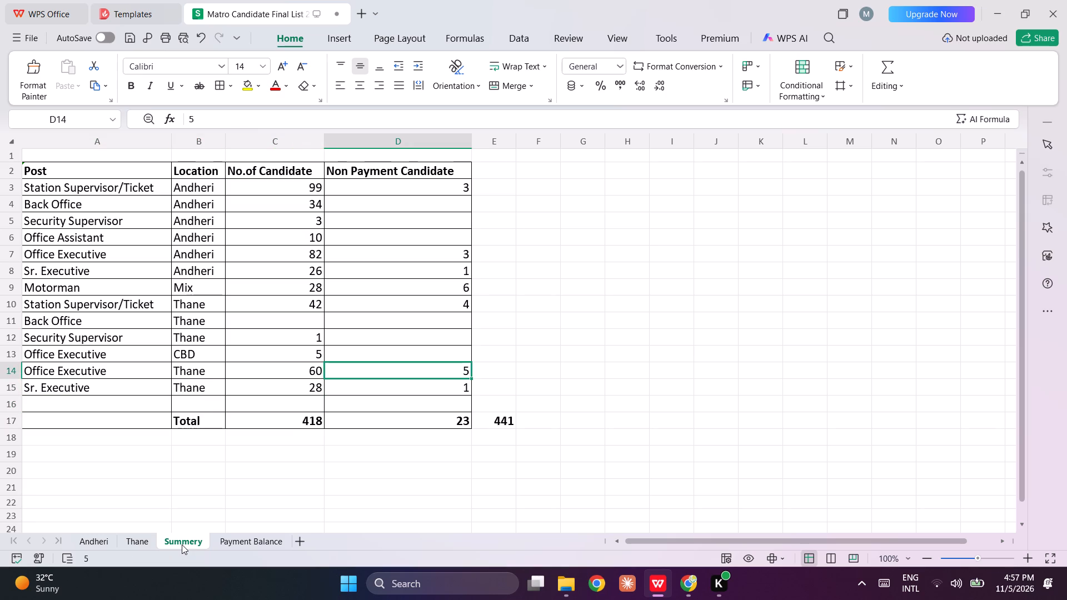
{"action": "key", "text": "Down"}
{"action": "key", "text": "Down"}
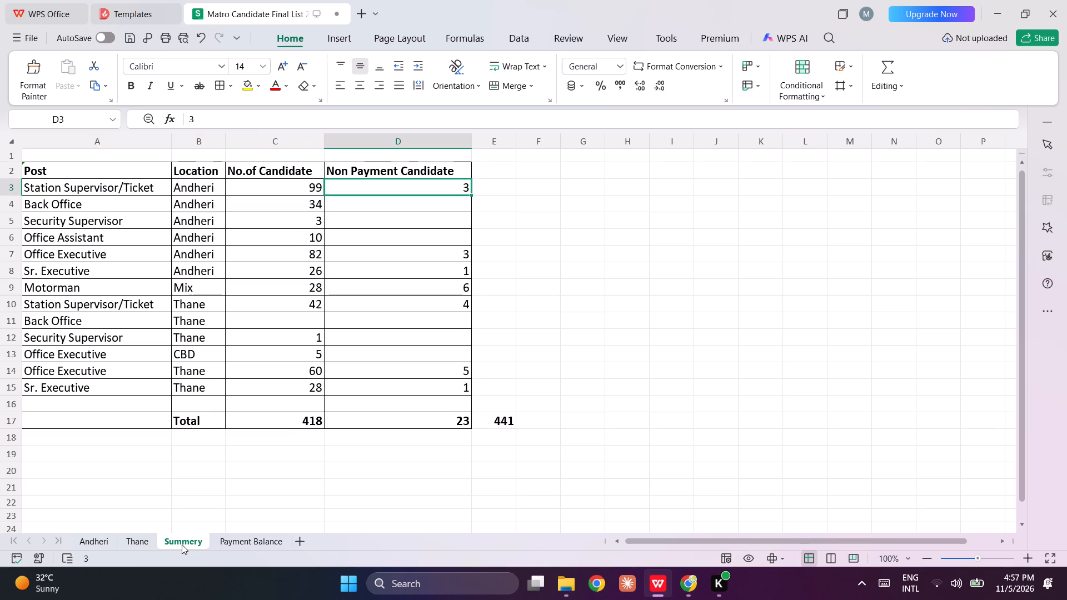
{"action": "key", "text": "ctrl+s"}
Examine the locations and posts on the Payment Balance sheet, from the Motorman entries down to the Thane Office Executive entry.
{"action": "left_click", "coordinate": [250, 547]}
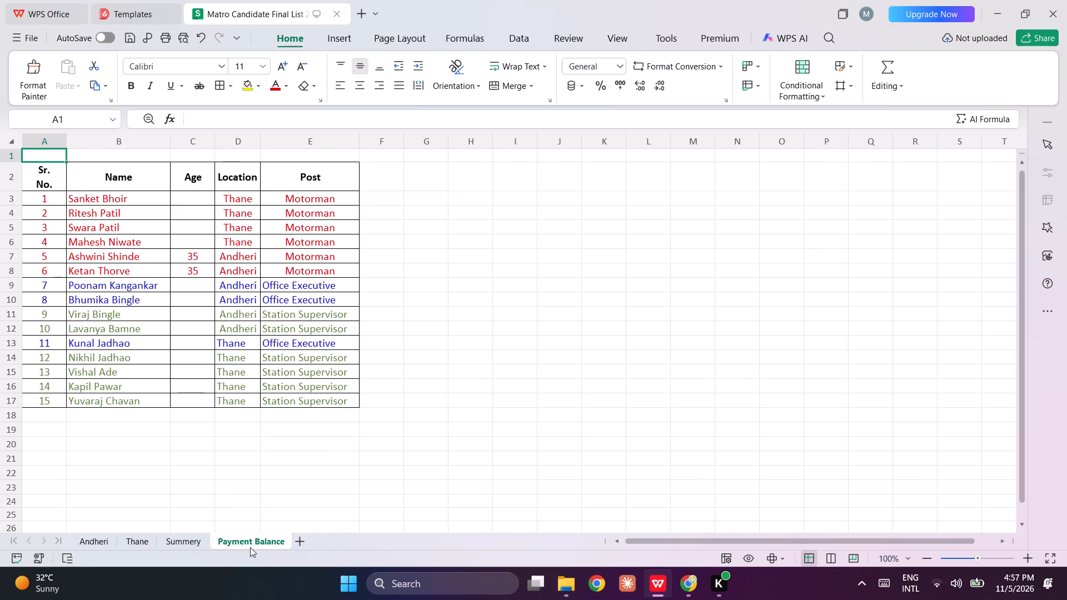
{"action": "key", "text": "Down"}
{"action": "key", "text": "Down"}
{"action": "key", "text": "Down"}
{"action": "key", "text": "Down"}
{"action": "key", "text": "Down"}
{"action": "key", "text": "Down"}
{"action": "key", "text": "Down"}
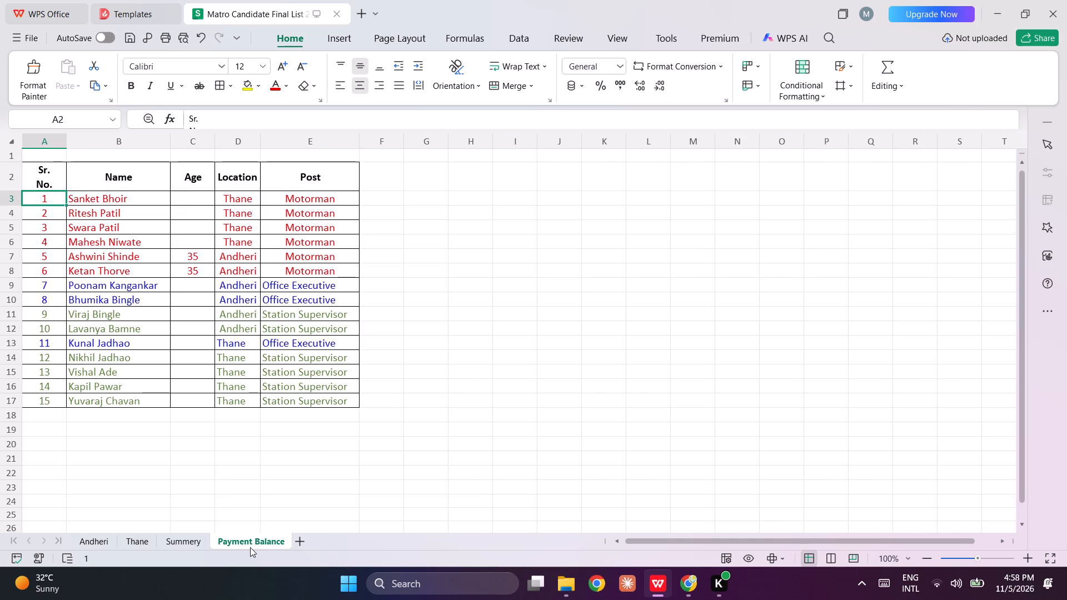
{"action": "key", "text": "Down"}
{"action": "key", "text": "Right"}
{"action": "key", "text": "Right"}
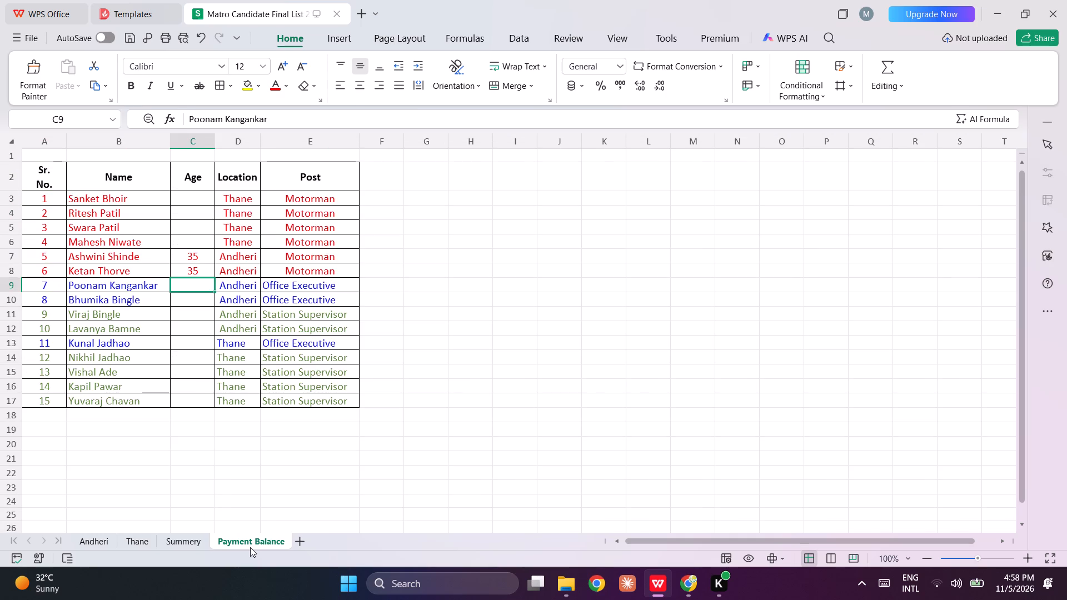
{"action": "key", "text": "Right"}
{"action": "key", "text": "Right"}
{"action": "key", "text": "Down"}
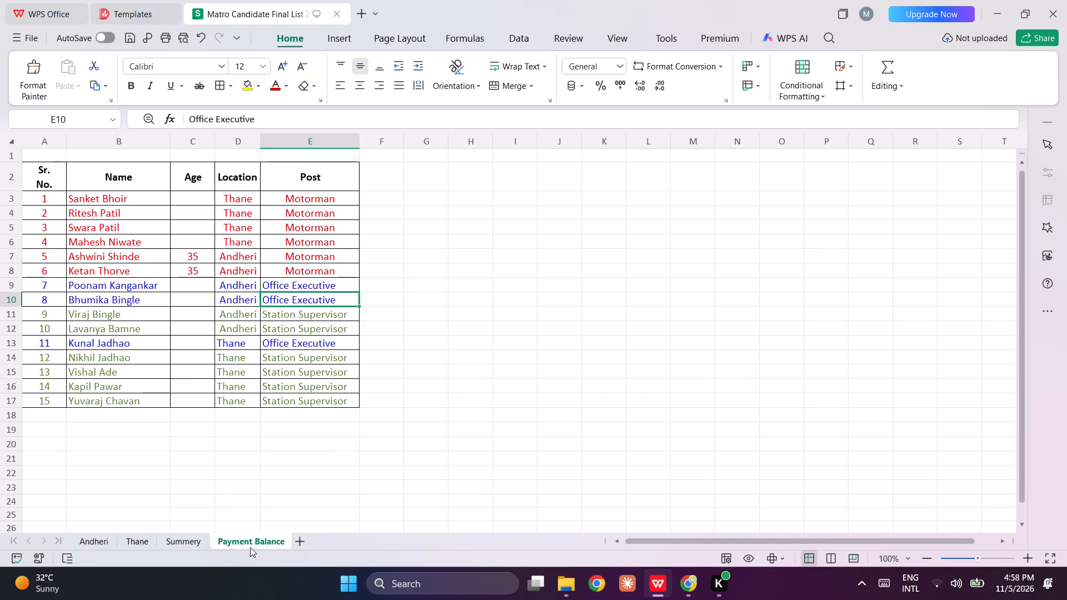
{"action": "key", "text": "Down"}
{"action": "key", "text": "Down"}
{"action": "key", "text": "Down"}
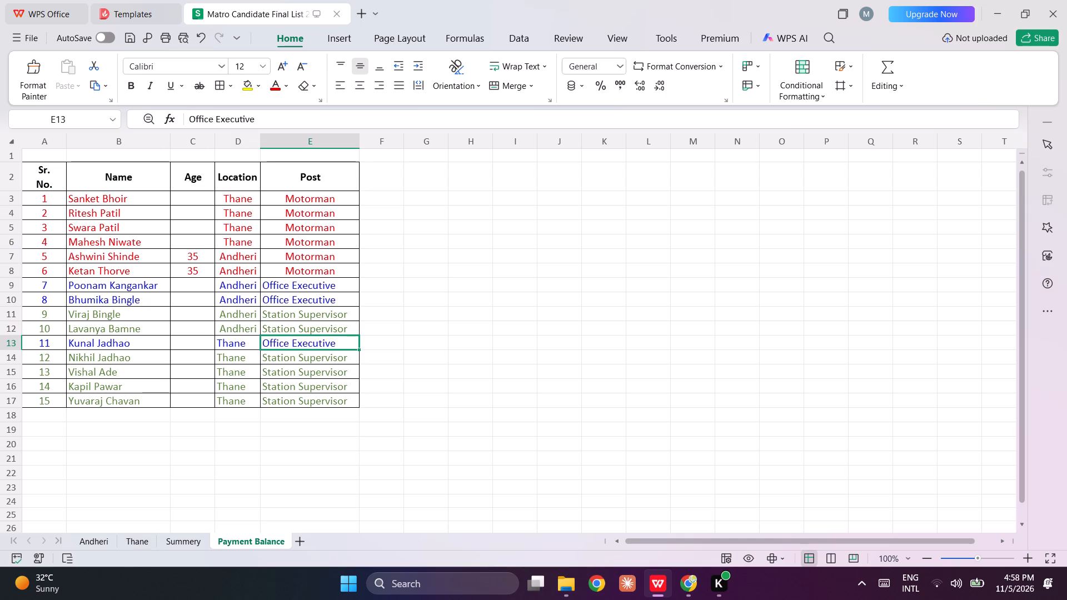
Clear the Non Payment Candidate count for Sr. Executive, Andheri, on the Summery sheet.
{"action": "left_click", "coordinate": [190, 537]}
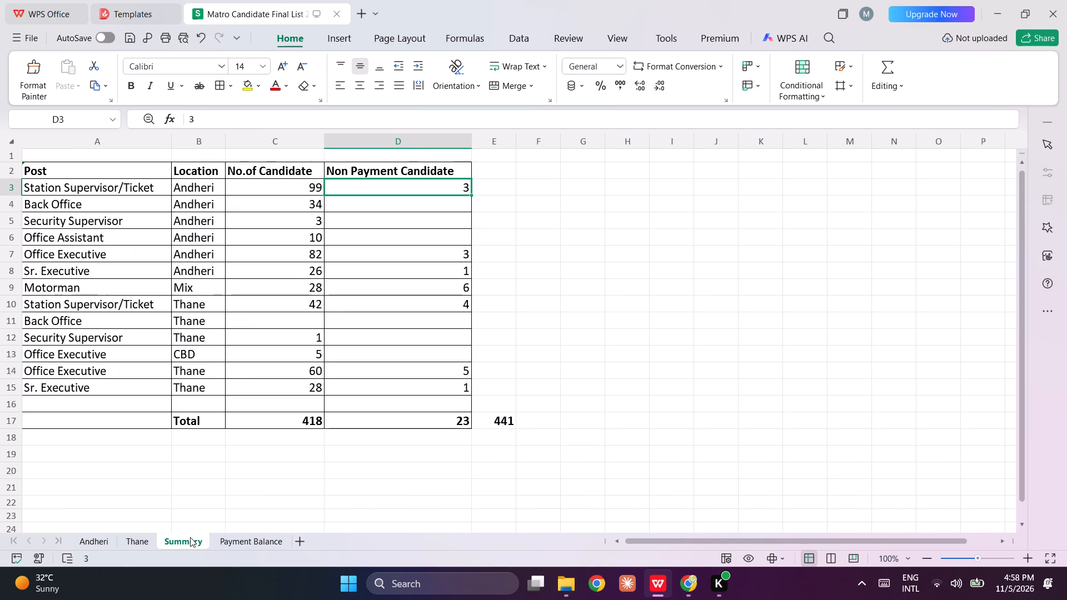
{"action": "key", "text": "Down"}
{"action": "key", "text": "Down"}
{"action": "key", "text": "Down"}
{"action": "key", "text": "Down"}
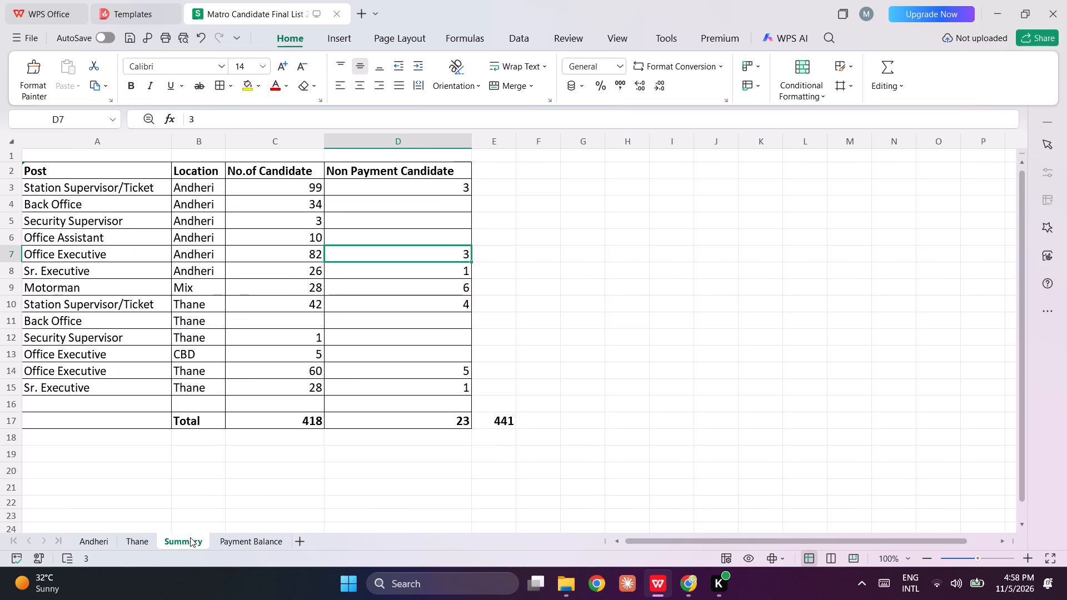
{"action": "key", "text": "Up"}
{"action": "key", "text": "Up"}
{"action": "key", "text": "Up"}
{"action": "key", "text": "Down"}
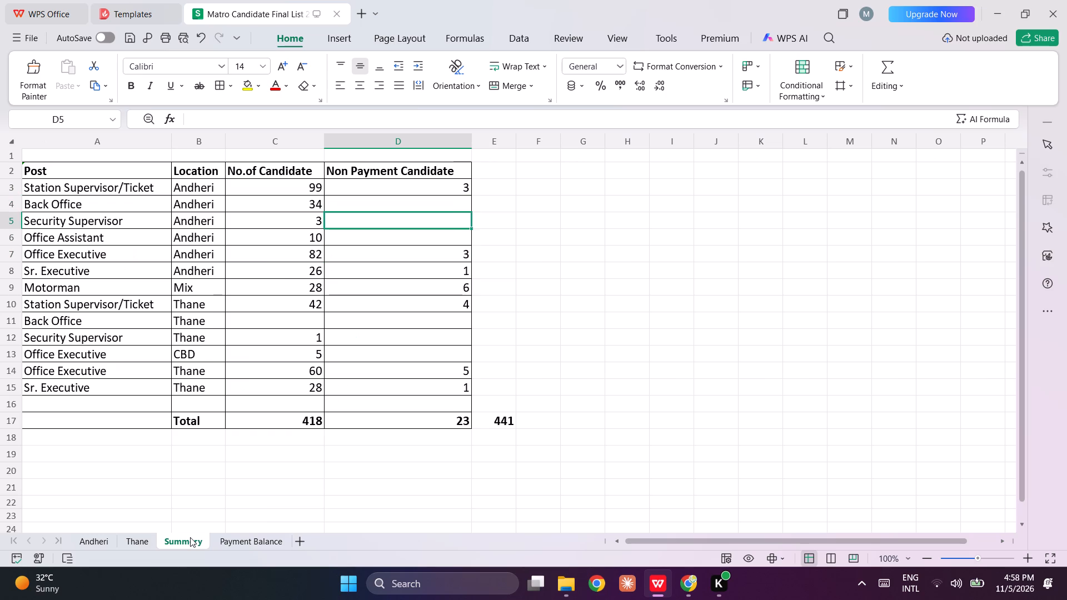
{"action": "key", "text": "Down"}
{"action": "key", "text": "Down"}
{"action": "key", "text": "Down"}
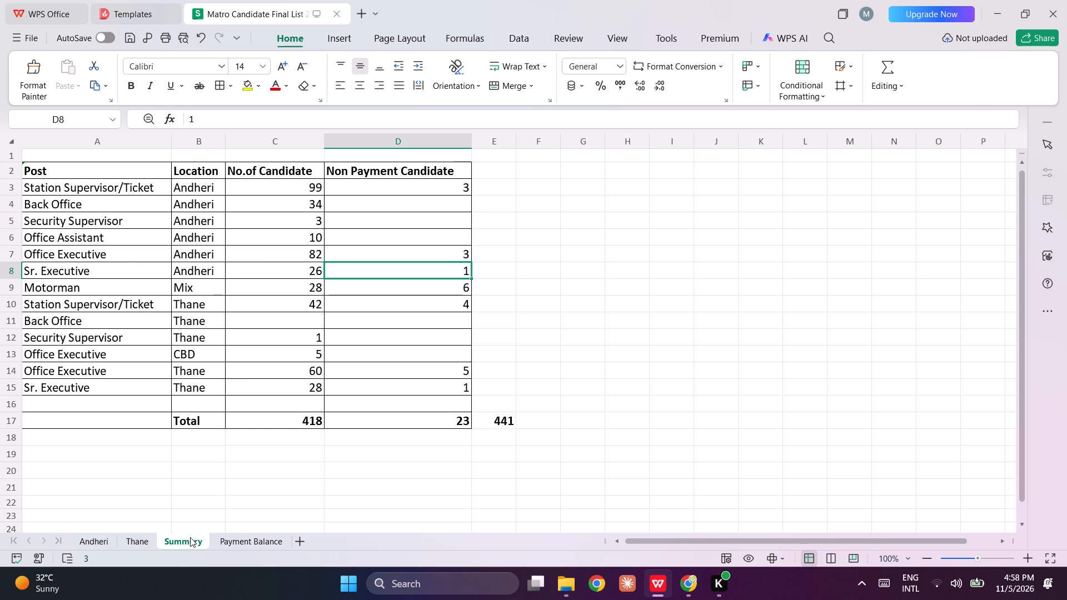
{"action": "key", "text": "Delete"}
Compare the Summery non-payment counts with the Andheri Office Executive and Station Supervisor entries on the Payment Balance sheet.
{"action": "key", "text": "Down"}
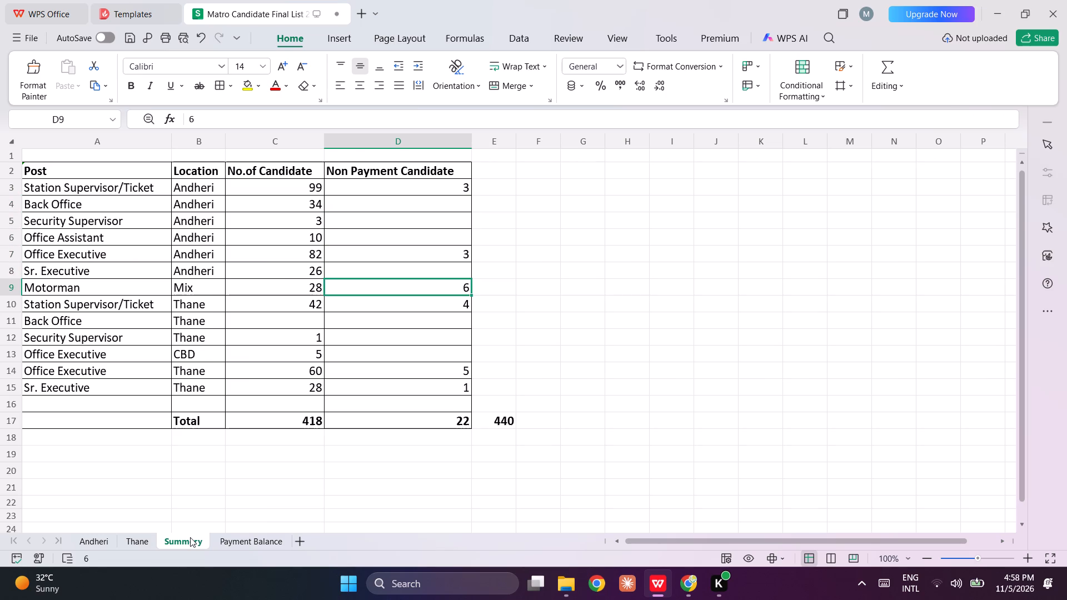
{"action": "key", "text": "Down"}
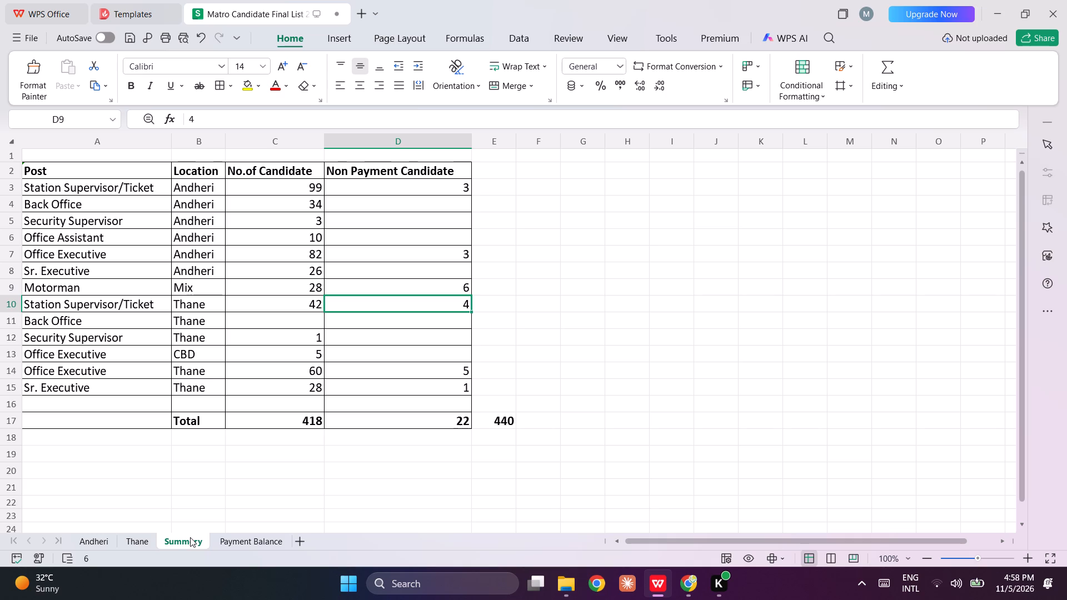
{"action": "key", "text": "Up"}
{"action": "key", "text": "Up"}
{"action": "key", "text": "Up"}
{"action": "key", "text": "Up"}
{"action": "key", "text": "Up"}
{"action": "key", "text": "Up"}
{"action": "key", "text": "Up"}
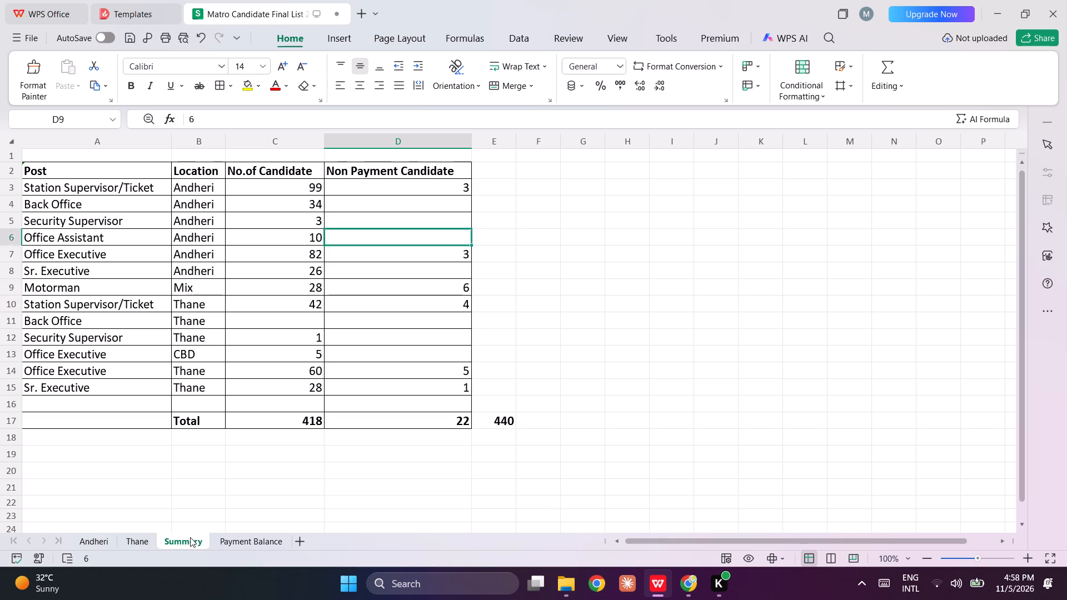
{"action": "key", "text": "Up"}
{"action": "key", "text": "Down"}
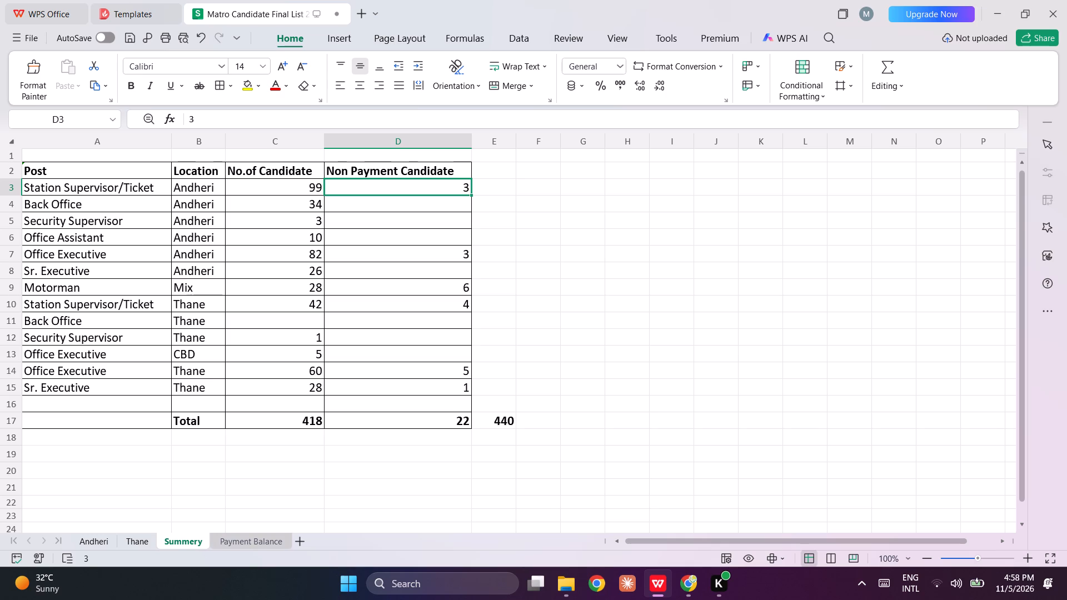
{"action": "left_click", "coordinate": [240, 543]}
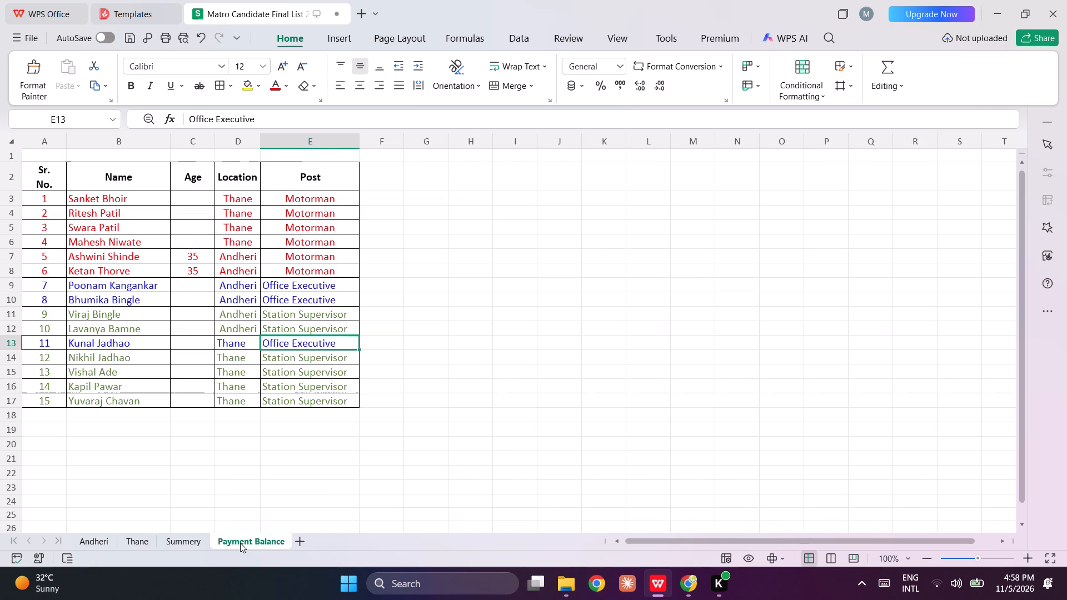
{"action": "key", "text": "Up"}
{"action": "key", "text": "Up"}
{"action": "key", "text": "Up"}
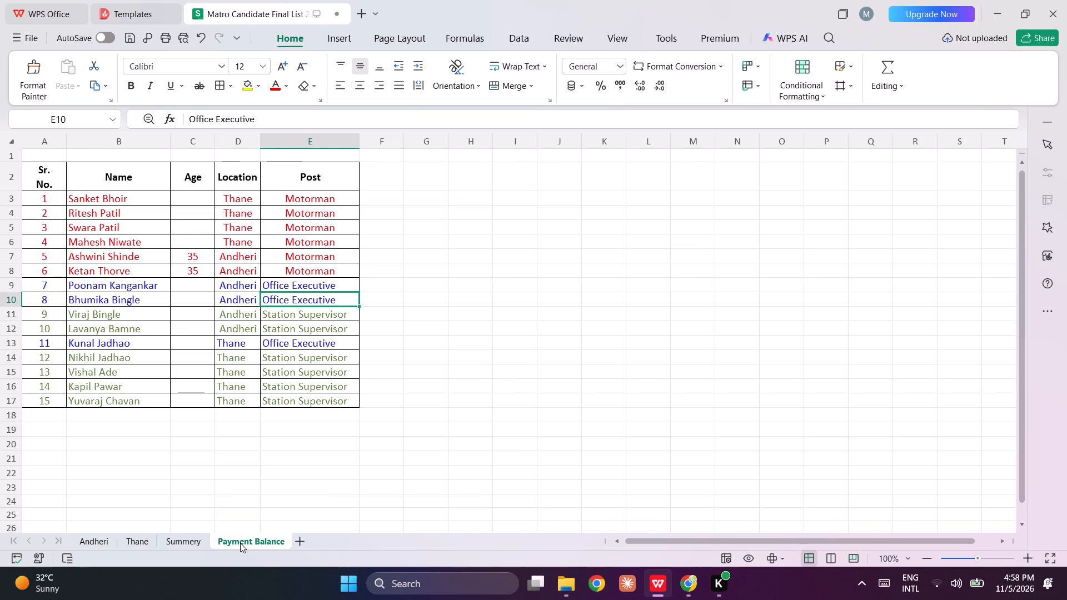
{"action": "key", "text": "Down"}
{"action": "key", "text": "Down"}
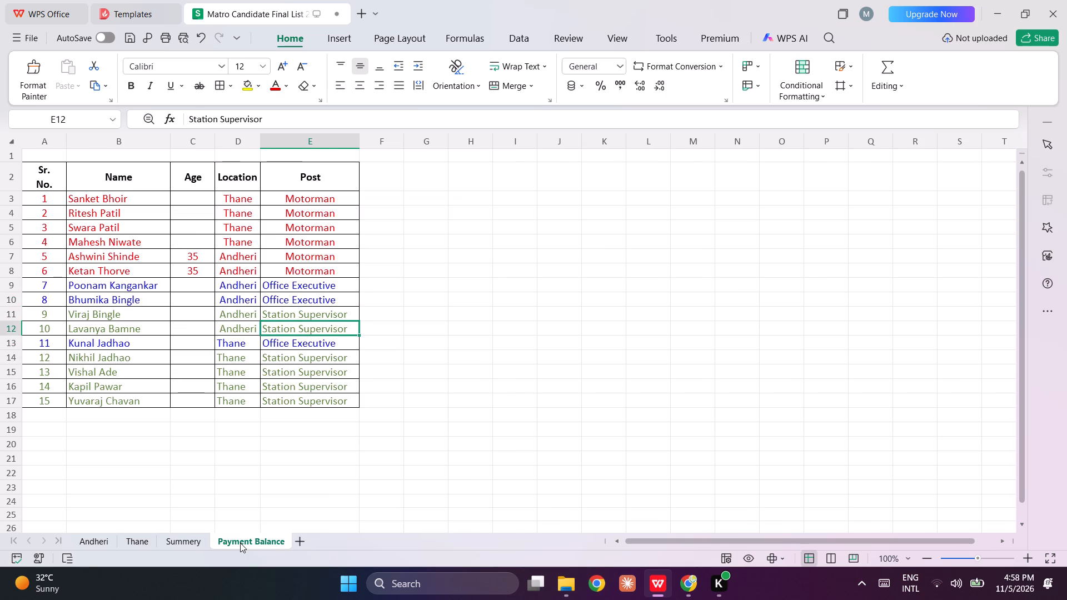
{"action": "key", "text": "Up"}
{"action": "key", "text": "Up"}
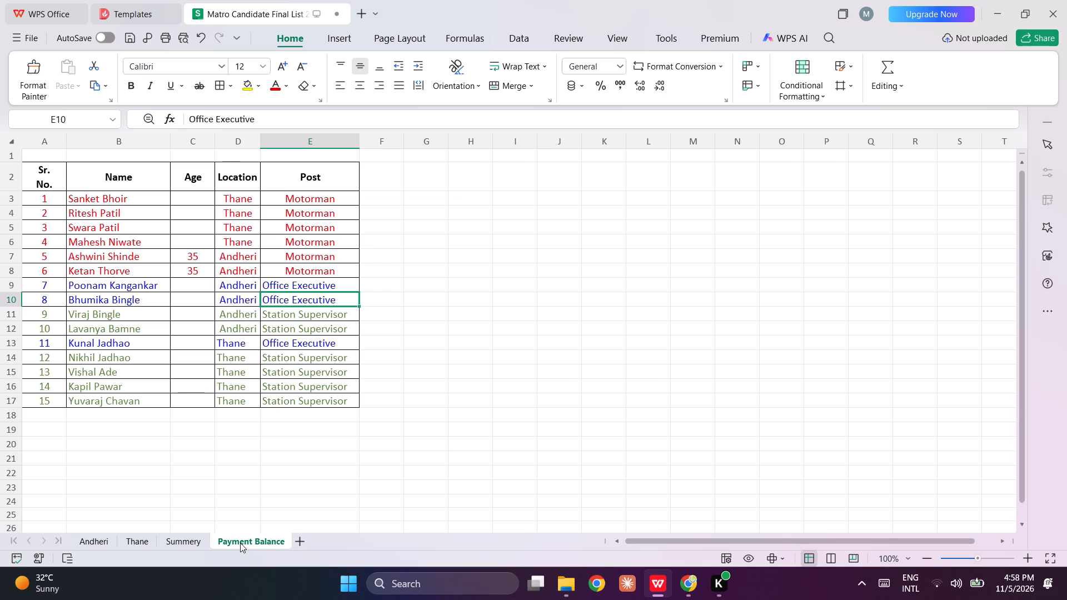
{"action": "key", "text": "Up"}
{"action": "key", "text": "Down"}
{"action": "key", "text": "Down"}
{"action": "key", "text": "Right"}
{"action": "key", "text": "Left"}
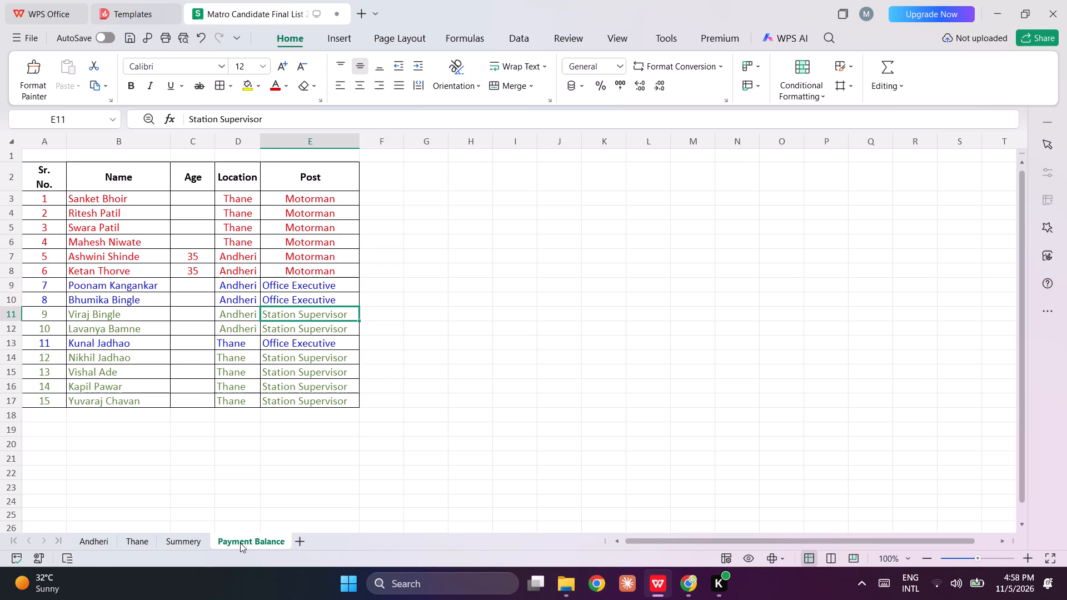
{"action": "key", "text": "Down"}
{"action": "key", "text": "Up"}
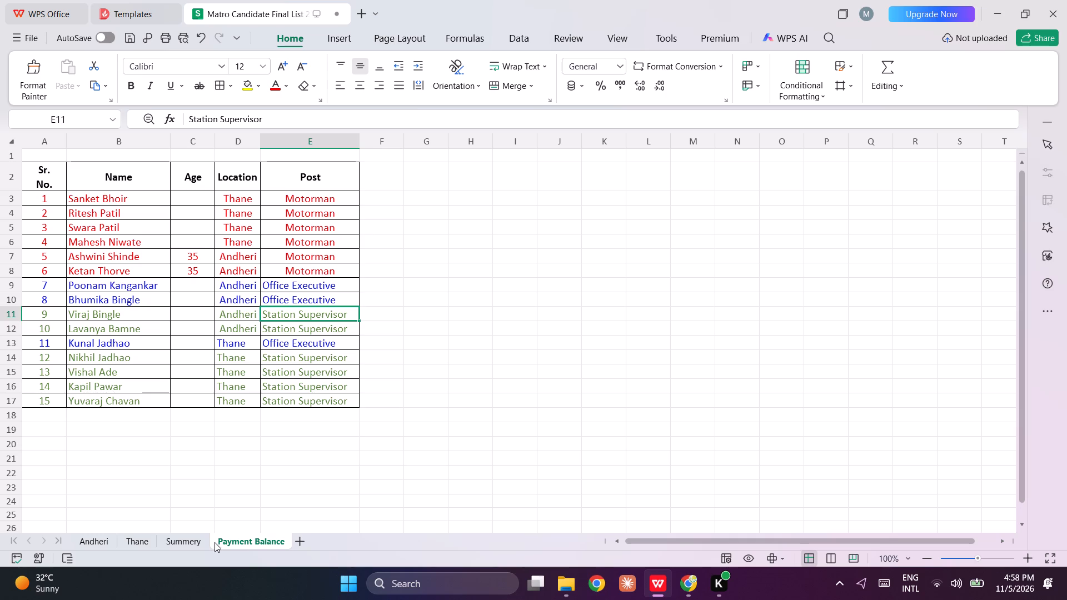
Set the Non Payment Candidate count for Station Supervisor/Ticket, Andheri, on the Summery sheet to 2.
{"action": "left_click", "coordinate": [186, 544]}
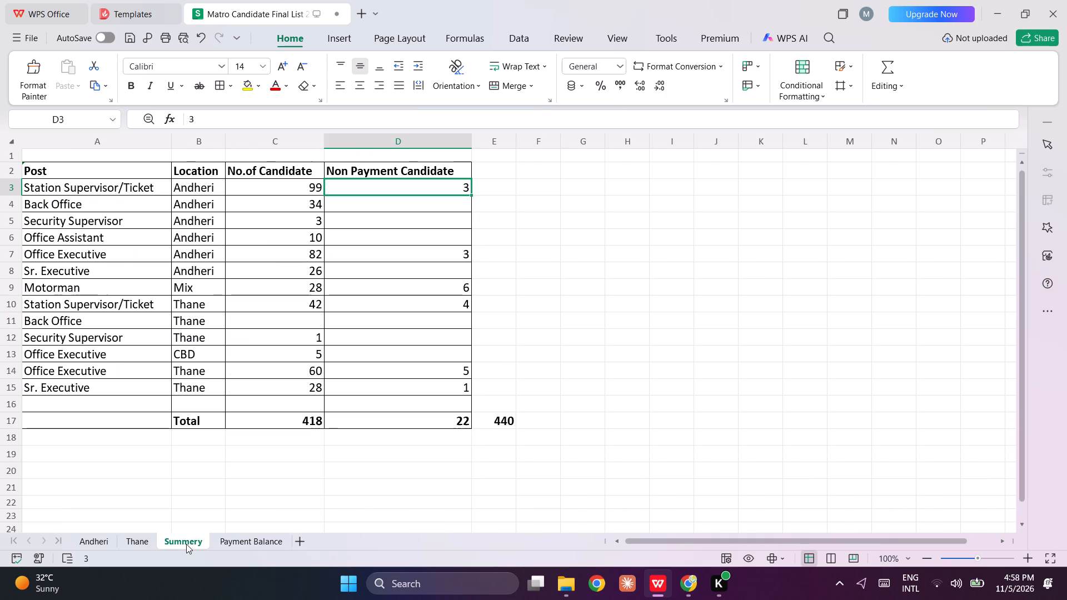
{"action": "key", "text": "2"}
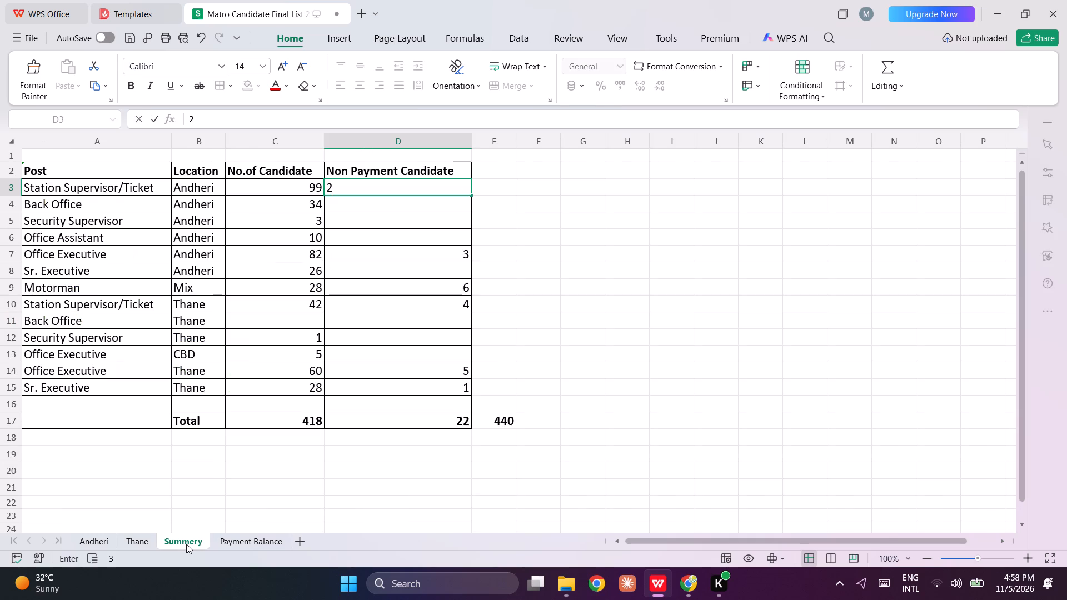
{"action": "key", "text": "Down"}
Check the Station Supervisor/Ticket, Thane, and Office Executive, Andheri, non-payment counts on the Summery sheet against the Payment Balance list.
{"action": "key", "text": "Down"}
{"action": "key", "text": "Down"}
{"action": "key", "text": "Down"}
{"action": "key", "text": "Down"}
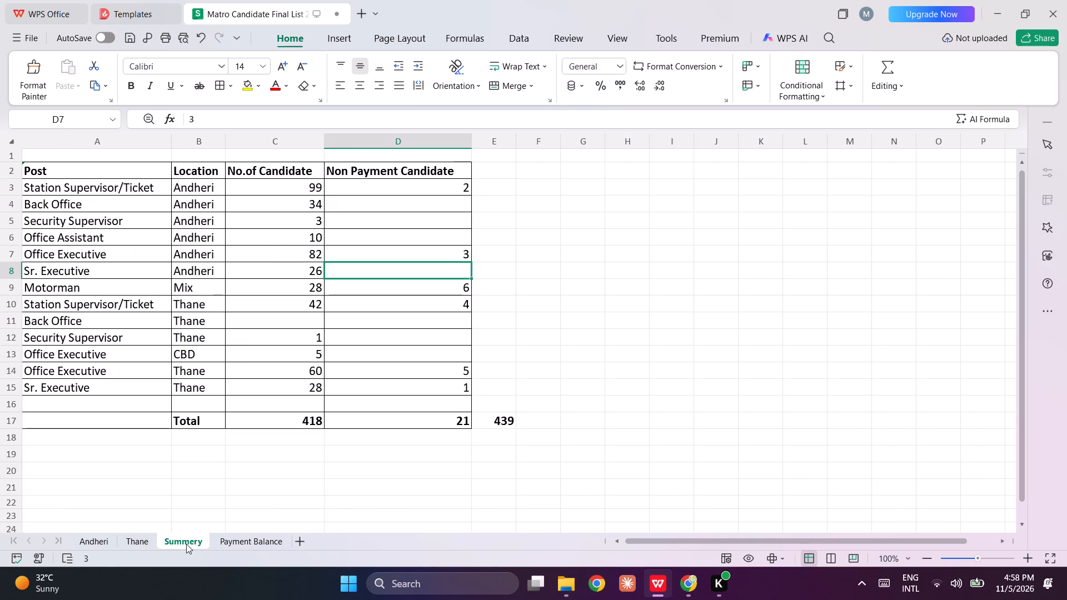
{"action": "key", "text": "Down"}
{"action": "key", "text": "Down"}
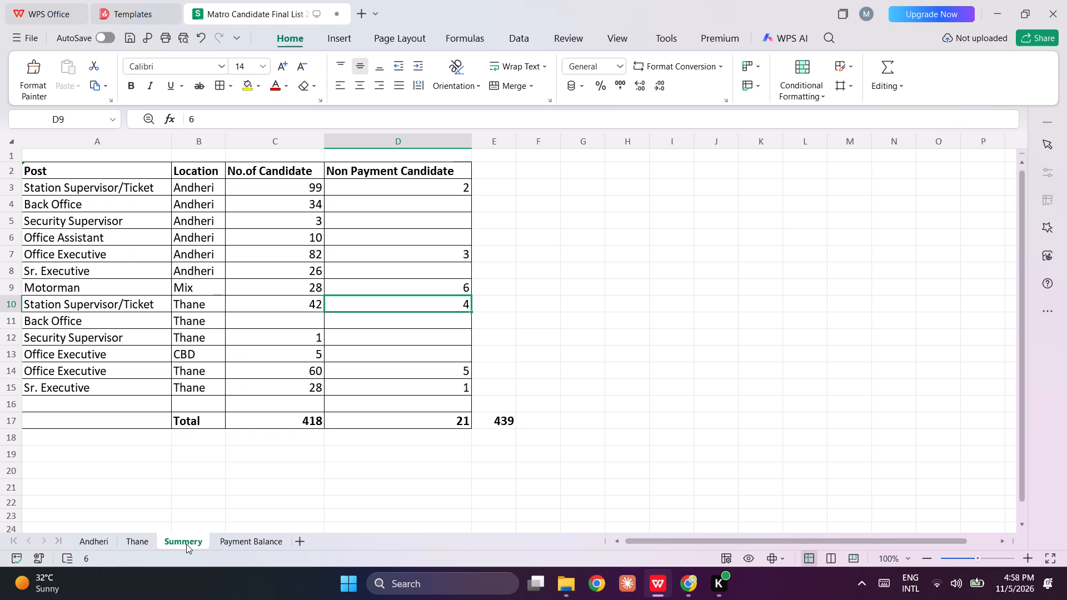
{"action": "key", "text": "Left"}
{"action": "key", "text": "Left"}
{"action": "key", "text": "Left"}
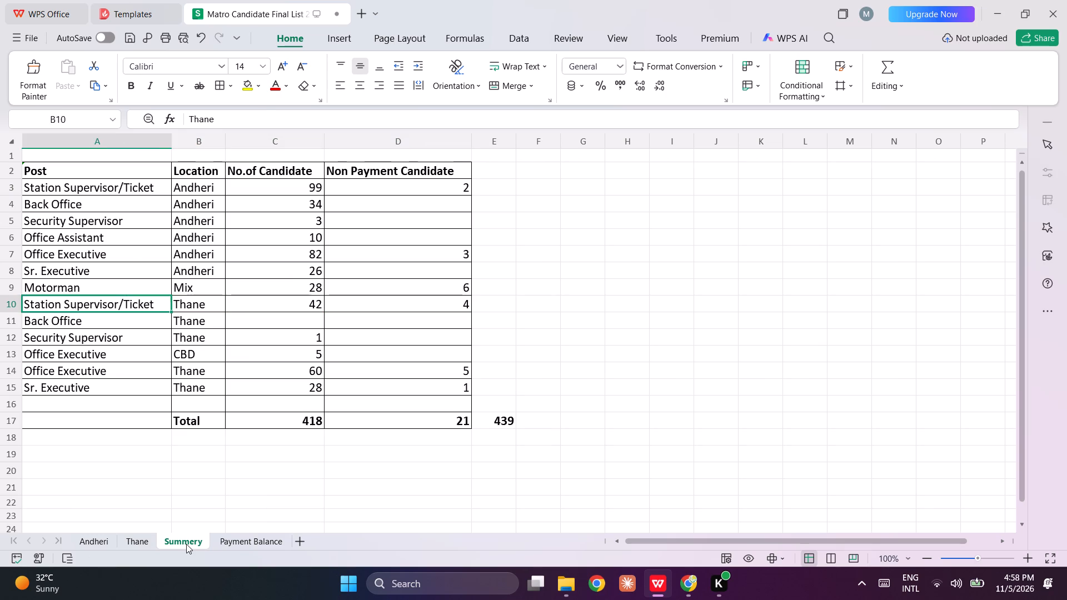
{"action": "key", "text": "Left"}
{"action": "key", "text": "Right"}
{"action": "key", "text": "Right"}
{"action": "key", "text": "Right"}
{"action": "key", "text": "Right"}
{"action": "key", "text": "Left"}
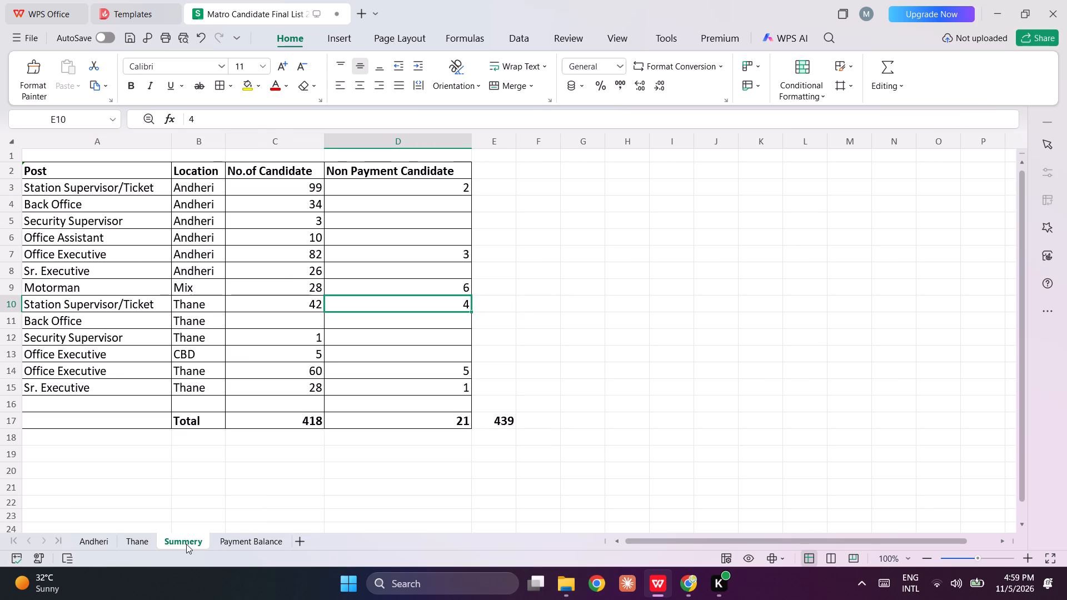
{"action": "key", "text": "Up"}
{"action": "key", "text": "Up"}
{"action": "key", "text": "Up"}
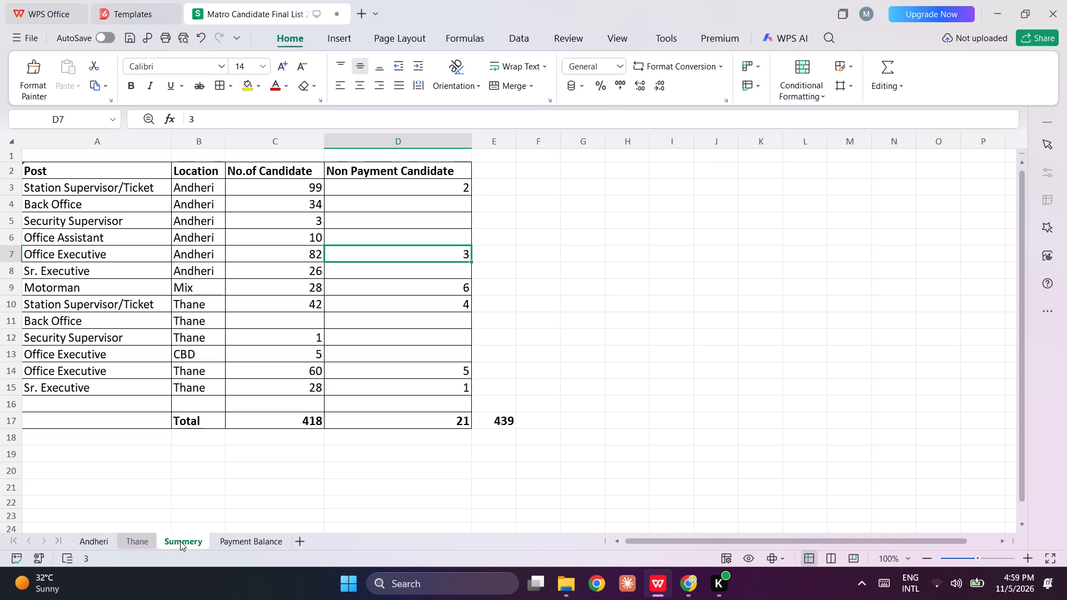
{"action": "left_click", "coordinate": [230, 543]}
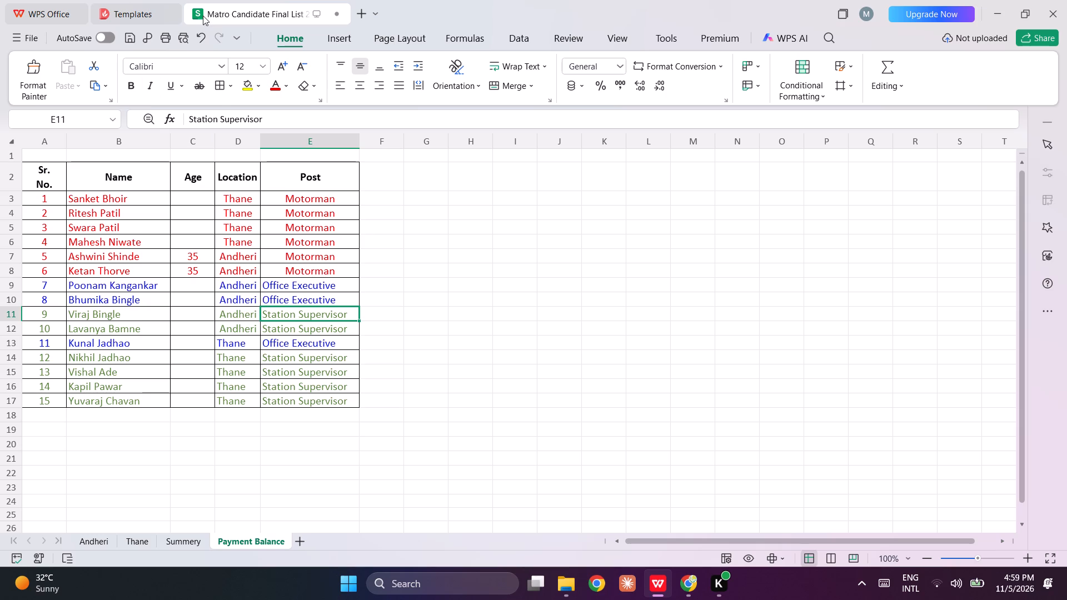
{"action": "left_click", "coordinate": [186, 544]}
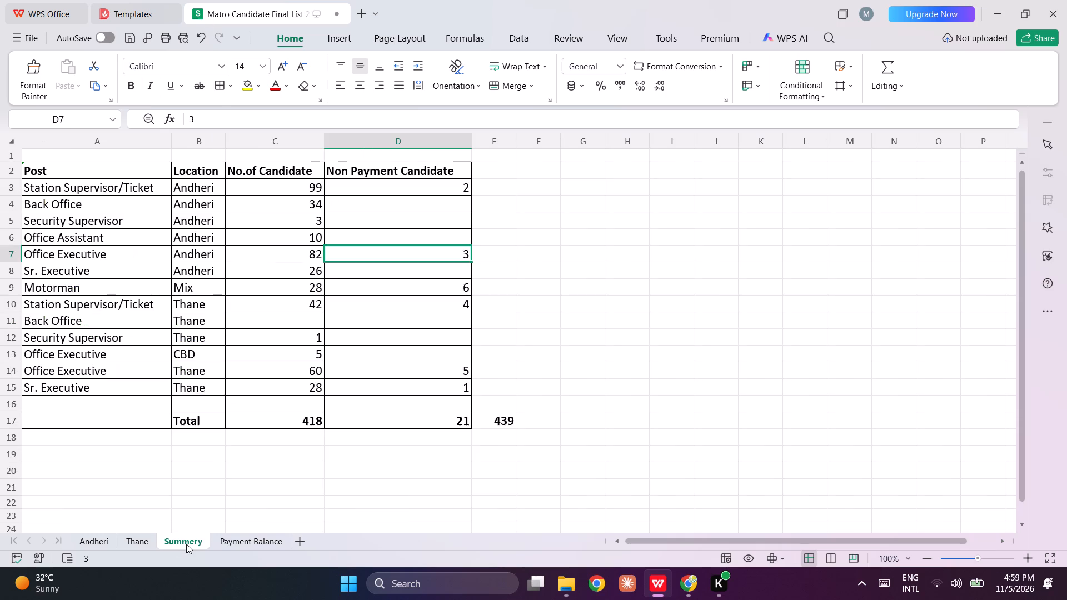
Set the Non Payment Candidate count for Office Executive, Andheri, on the Summery sheet to 2.
{"action": "key", "text": "2"}
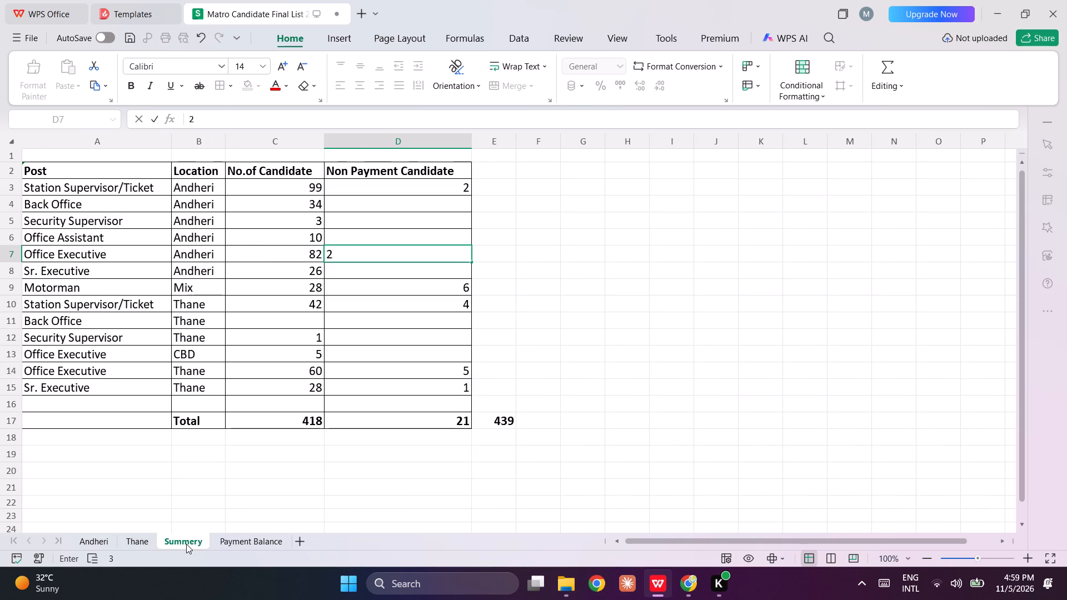
{"action": "key", "text": "Down"}
Set the Non Payment Candidate count for Office Executive, Thane, on the Summery sheet to 1.
{"action": "key", "text": "Down"}
{"action": "key", "text": "Down"}
{"action": "key", "text": "Down"}
{"action": "key", "text": "Down"}
{"action": "key", "text": "Down"}
{"action": "key", "text": "Down"}
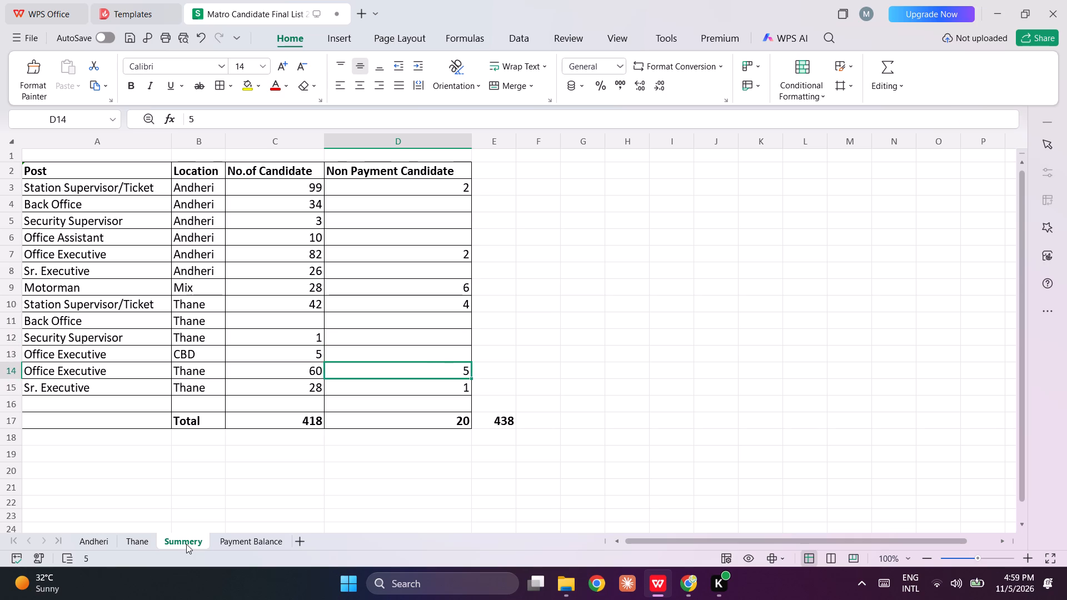
{"action": "key", "text": "1"}
{"action": "key", "text": "Right"}
{"action": "key", "text": "Left"}
Check the Thane entries and their posts on the Payment Balance sheet for any Senior Executive candidates.
{"action": "left_click", "coordinate": [131, 543]}
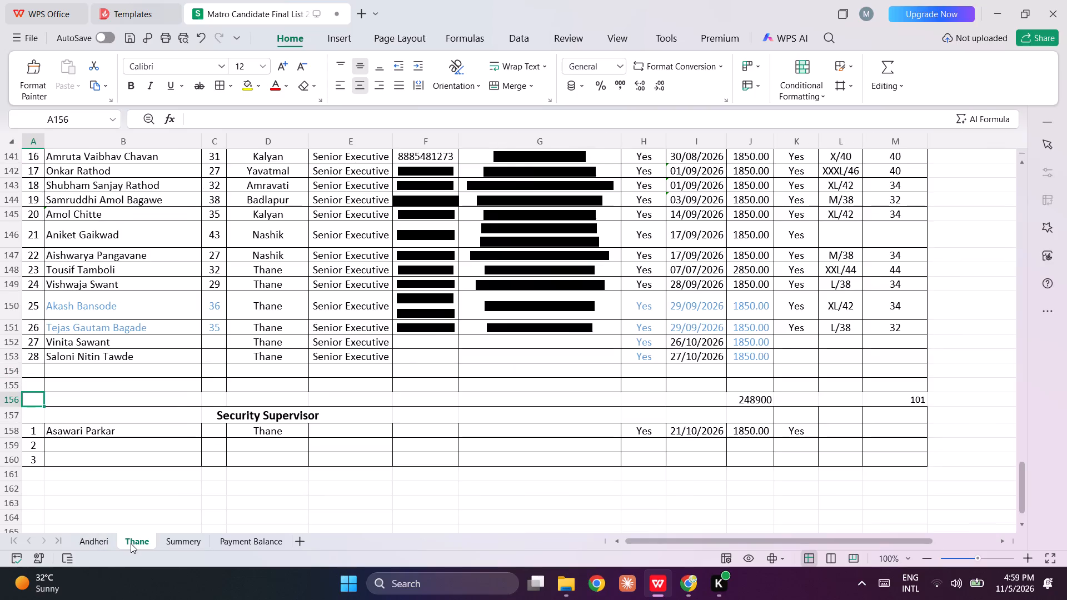
{"action": "left_click", "coordinate": [223, 543]}
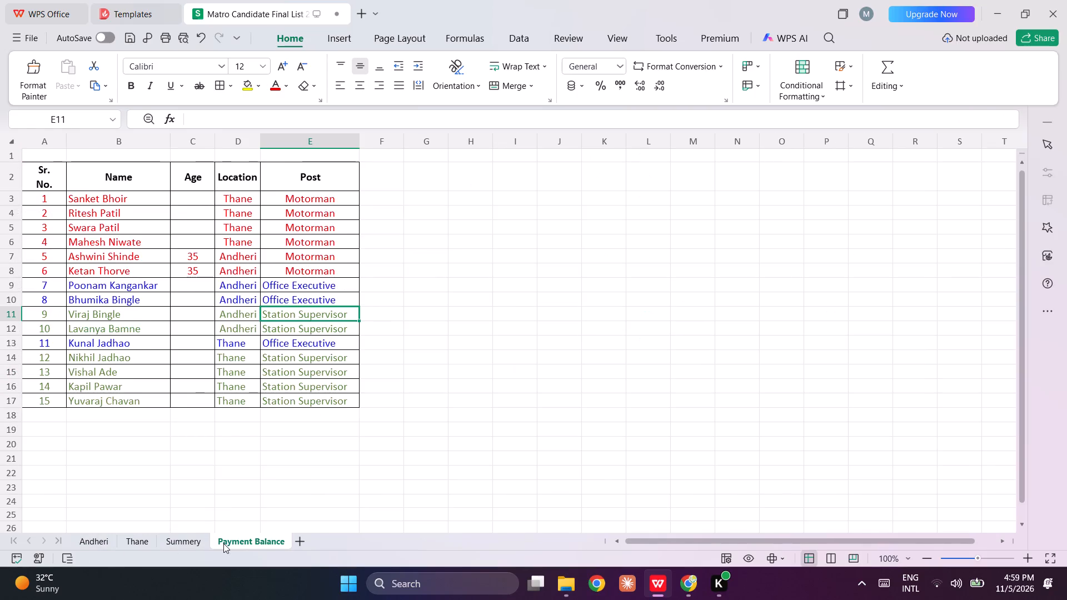
{"action": "key", "text": "Down"}
{"action": "key", "text": "Down"}
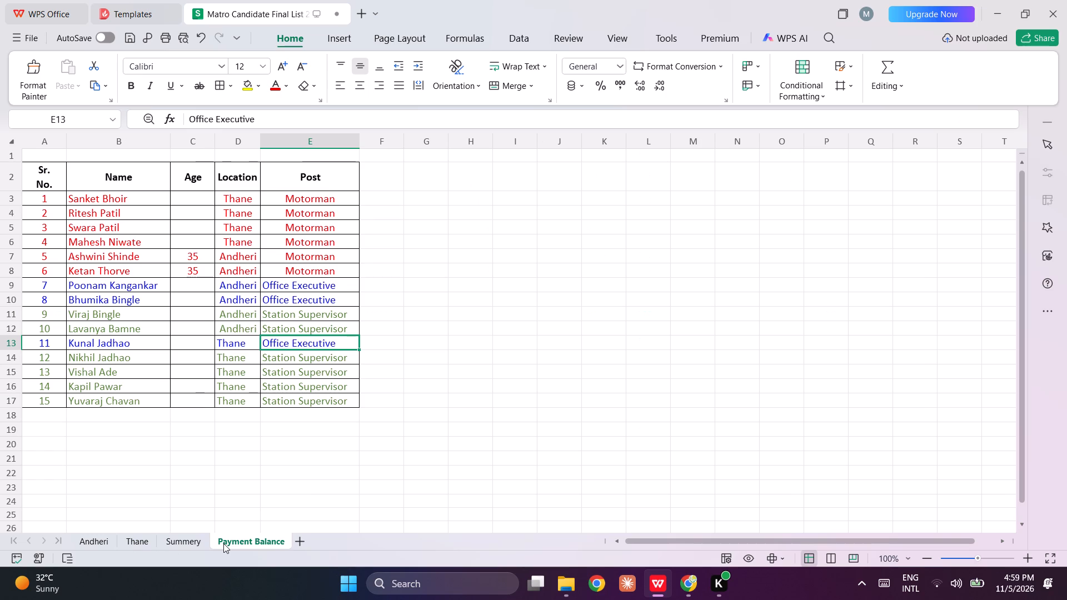
{"action": "key", "text": "Left"}
{"action": "key", "text": "Left"}
{"action": "key", "text": "Left"}
{"action": "key", "text": "Left"}
{"action": "key", "text": "Left"}
{"action": "key", "text": "Left"}
{"action": "key", "text": "Left"}
{"action": "key", "text": "Left"}
{"action": "key", "text": "Left"}
{"action": "key", "text": "Left"}
{"action": "key", "text": "Down"}
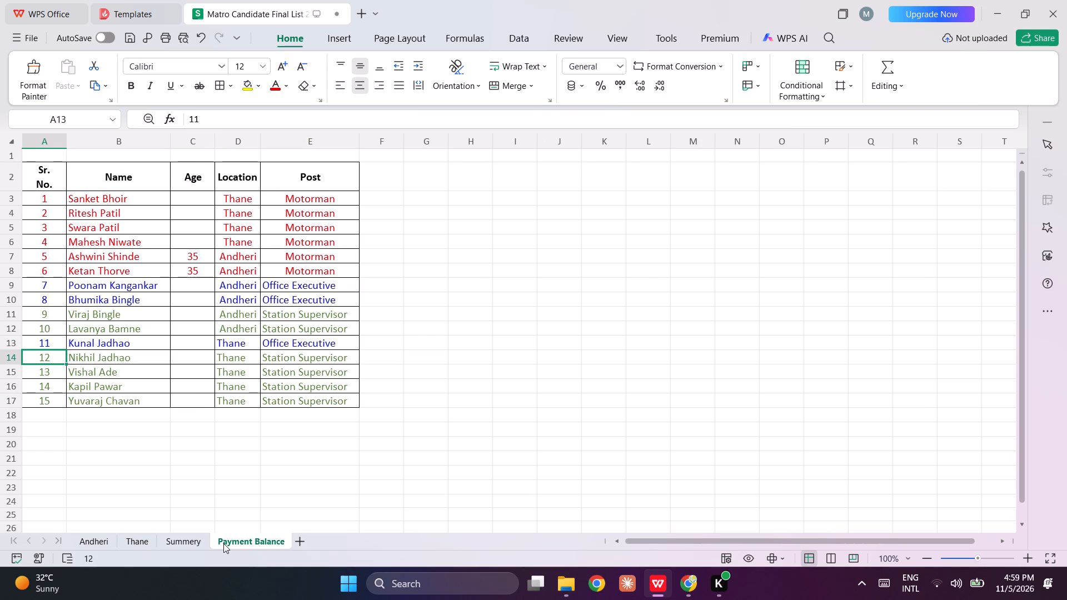
{"action": "key", "text": "Right"}
{"action": "key", "text": "Right"}
{"action": "key", "text": "Right"}
{"action": "key", "text": "Right"}
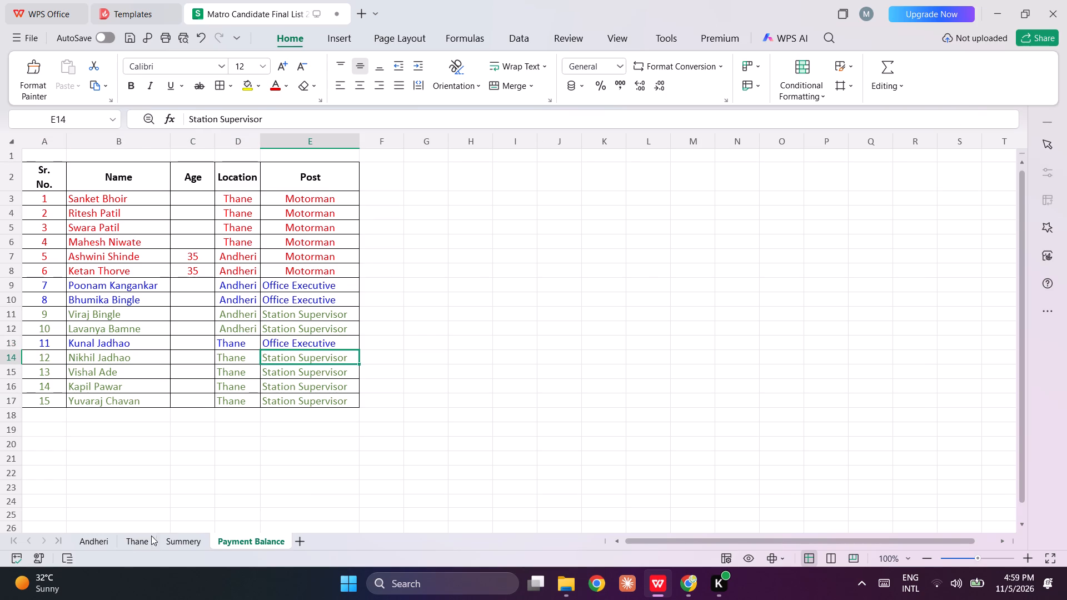
Clear the Non Payment Candidate count for Sr. Executive, Thane, on the Summery sheet.
{"action": "left_click", "coordinate": [177, 544]}
{"action": "key", "text": "Down"}
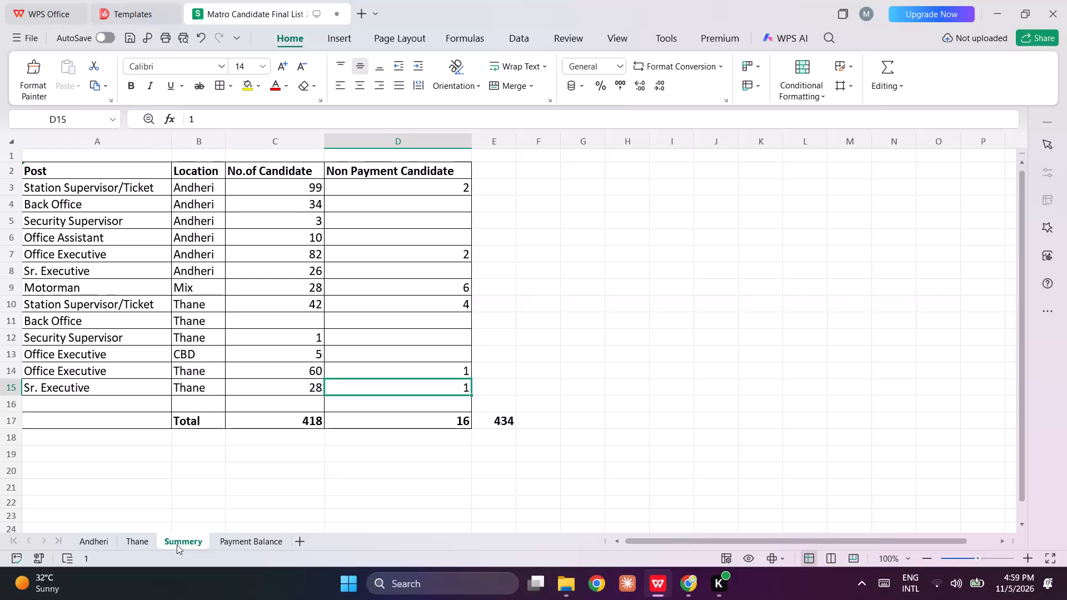
{"action": "key", "text": "Delete"}
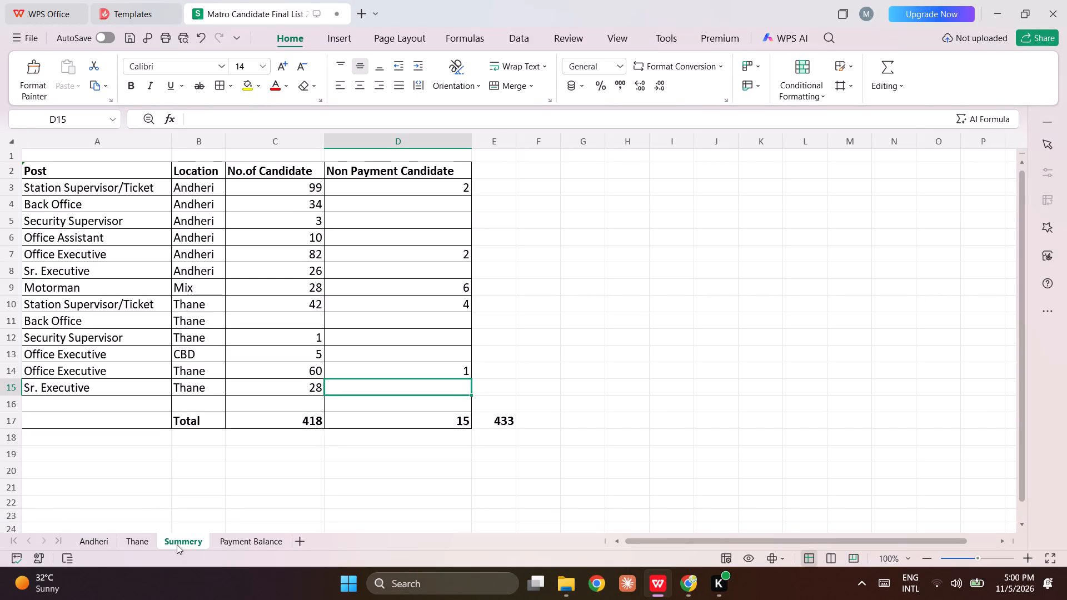
{"action": "key", "text": "Down"}
{"action": "key", "text": "Up"}
Review the Senior Executive list on the Thane sheet, from its last entries up to its first.
{"action": "left_click", "coordinate": [152, 541]}
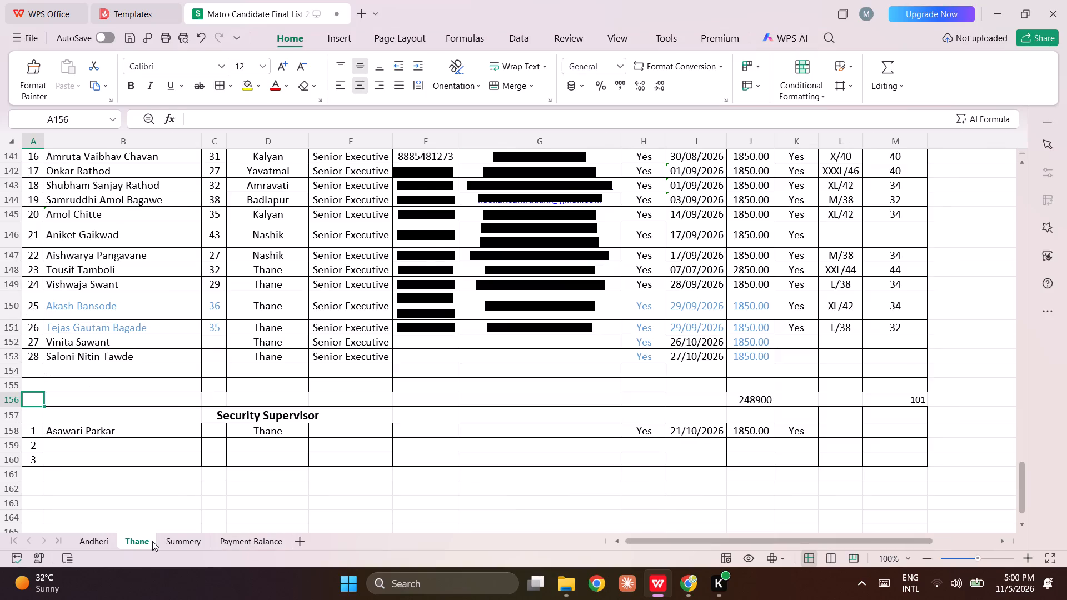
{"action": "key", "text": "Up"}
{"action": "key", "text": "Up"}
{"action": "key", "text": "Up"}
{"action": "key", "text": "Up"}
{"action": "key", "text": "Up"}
{"action": "key", "text": "Up"}
{"action": "key", "text": "Up"}
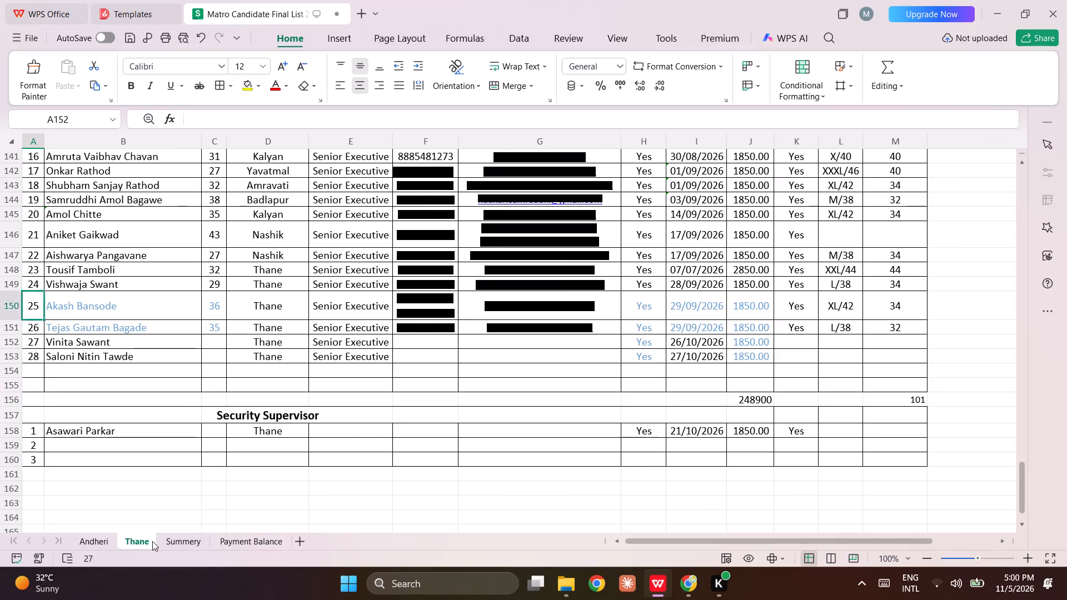
{"action": "key", "text": "Left"}
{"action": "key", "text": "Left"}
{"action": "key", "text": "Left"}
{"action": "key", "text": "Left"}
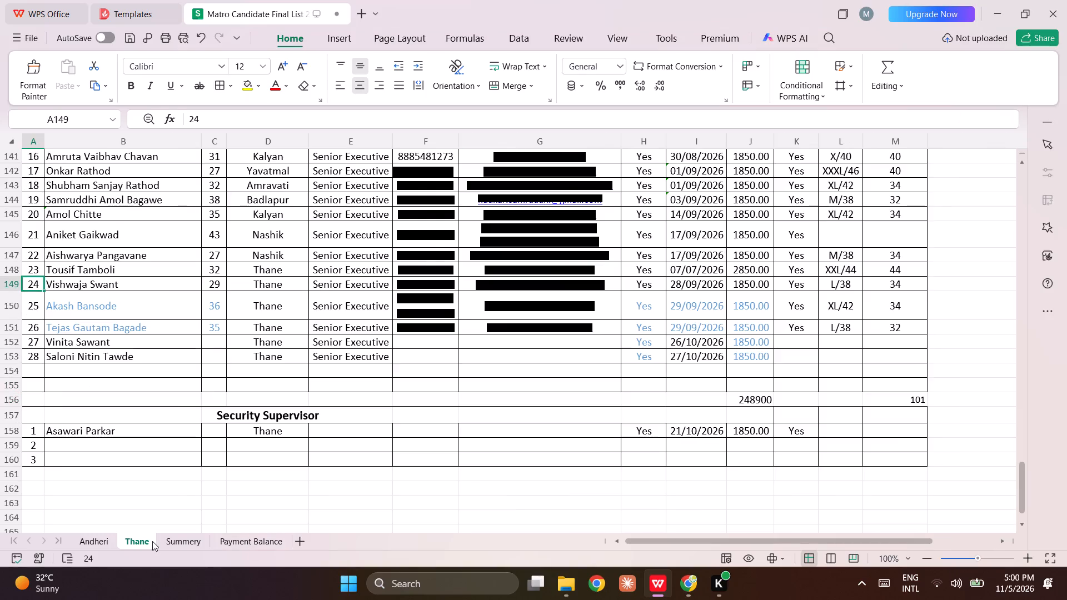
{"action": "key", "text": "Up"}
{"action": "key", "text": "Up"}
{"action": "key", "text": "Up"}
{"action": "key", "text": "Up"}
{"action": "key", "text": "Up"}
{"action": "key", "text": "Up"}
{"action": "key", "text": "Up"}
{"action": "key", "text": "Up"}
{"action": "key", "text": "Up"}
{"action": "key", "text": "Up"}
{"action": "key", "text": "Up"}
{"action": "key", "text": "Up"}
{"action": "key", "text": "Up"}
{"action": "key", "text": "Up"}
{"action": "key", "text": "Up"}
{"action": "key", "text": "Up"}
{"action": "key", "text": "Up"}
{"action": "key", "text": "Up"}
{"action": "key", "text": "Up"}
{"action": "key", "text": "Up"}
{"action": "key", "text": "Up"}
{"action": "key", "text": "Up"}
{"action": "key", "text": "Up"}
{"action": "key", "text": "Up"}
{"action": "key", "text": "Up"}
{"action": "key", "text": "Up"}
{"action": "key", "text": "Up"}
{"action": "key", "text": "Up"}
{"action": "key", "text": "Up"}
{"action": "key", "text": "Up"}
{"action": "key", "text": "Up"}
{"action": "key", "text": "Up"}
{"action": "key", "text": "Up"}
{"action": "key", "text": "Up"}
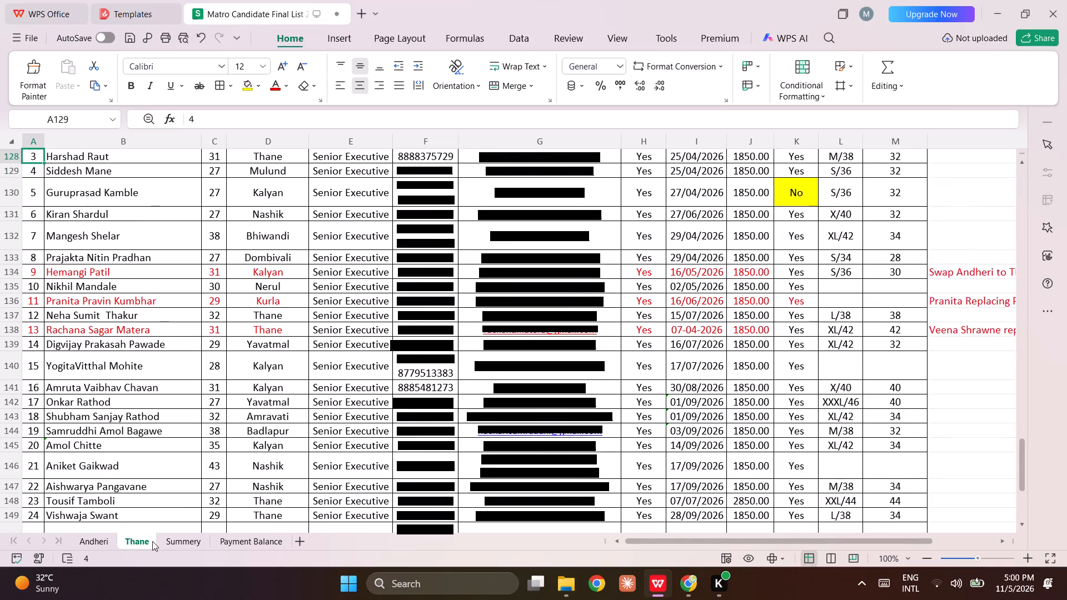
{"action": "key", "text": "Down"}
{"action": "key", "text": "Down"}
{"action": "key", "text": "Down"}
{"action": "key", "text": "Down"}
{"action": "key", "text": "Down"}
{"action": "key", "text": "Down"}
{"action": "key", "text": "Down"}
{"action": "key", "text": "Down"}
{"action": "key", "text": "Down"}
{"action": "key", "text": "Down"}
{"action": "key", "text": "Down"}
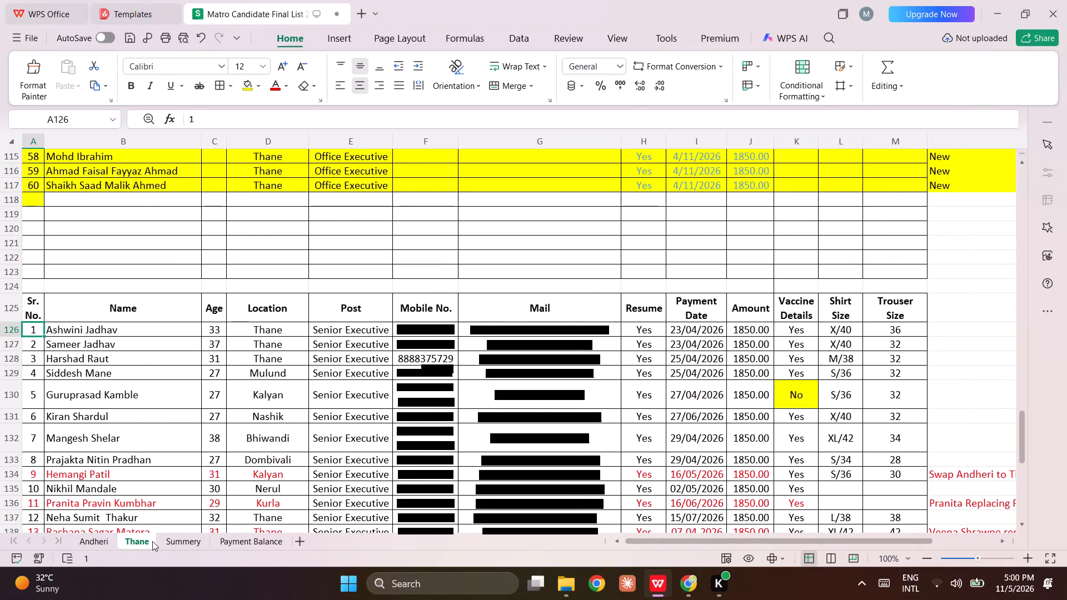
Check the Sr. Executive, Thane, row and the Total row on the Summery sheet.
{"action": "left_click", "coordinate": [183, 548]}
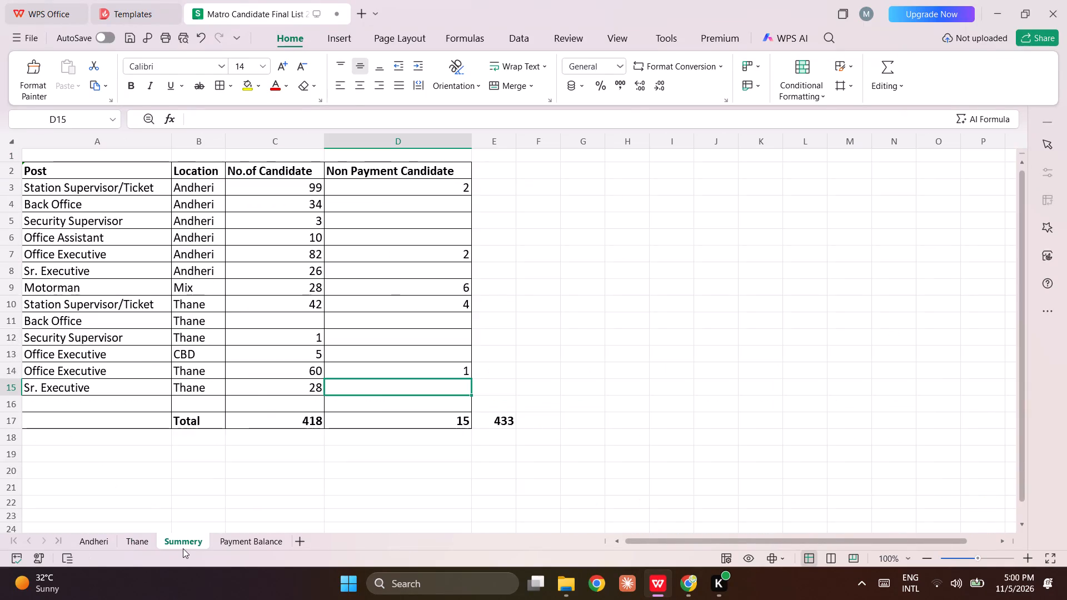
{"action": "key", "text": "Left"}
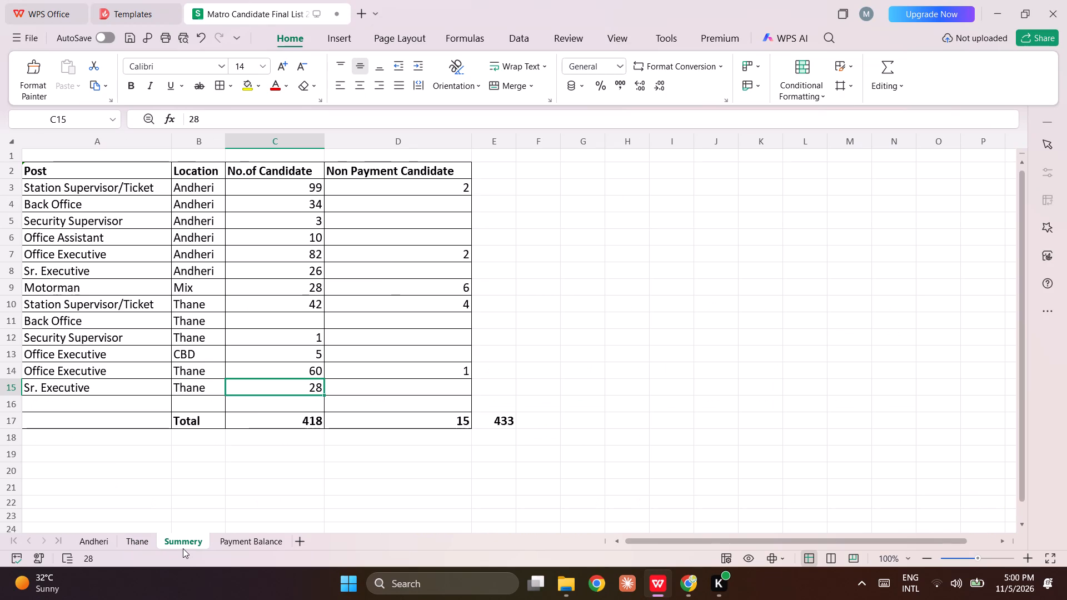
{"action": "key", "text": "Left"}
{"action": "key", "text": "Left"}
{"action": "key", "text": "Left"}
{"action": "key", "text": "Left"}
{"action": "key", "text": "Left"}
{"action": "key", "text": "Left"}
{"action": "key", "text": "Left"}
{"action": "key", "text": "Left"}
{"action": "key", "text": "Right"}
{"action": "key", "text": "Right"}
{"action": "key", "text": "Right"}
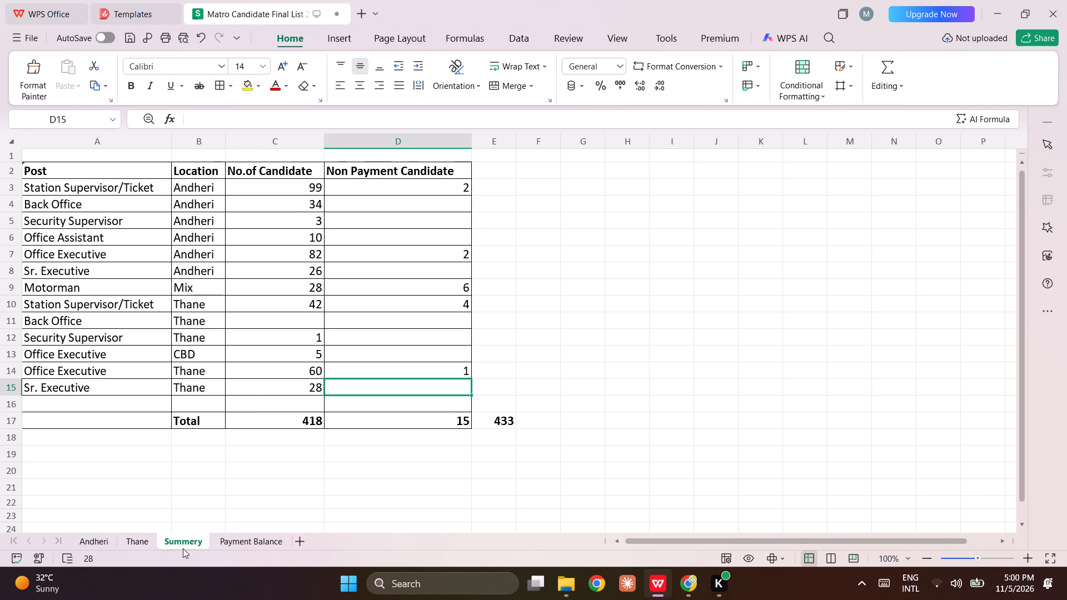
{"action": "key", "text": "Down"}
{"action": "key", "text": "Down"}
{"action": "key", "text": "Right"}
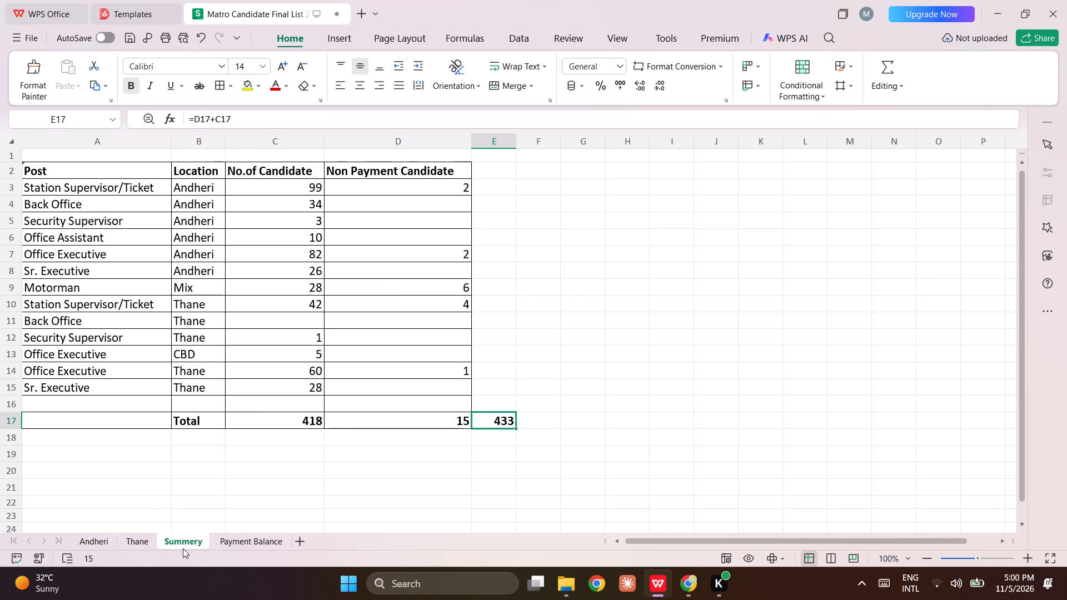
Save the workbook.
{"action": "key", "text": "ctrl+s"}
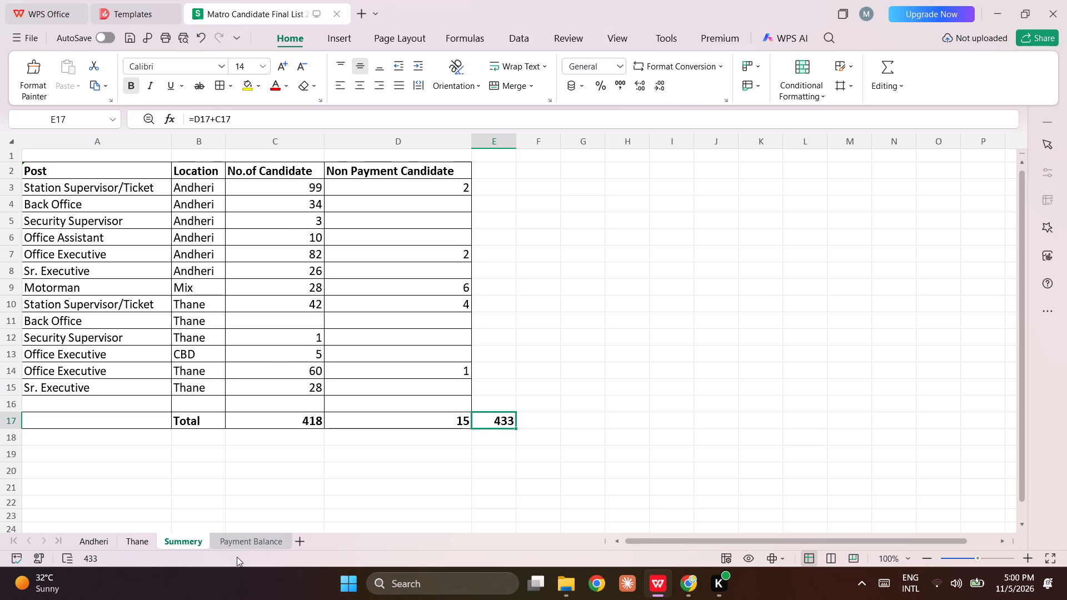
Review the whole candidate list on the Payment Balance sheet, ending at cell A1.
{"action": "left_click", "coordinate": [250, 543]}
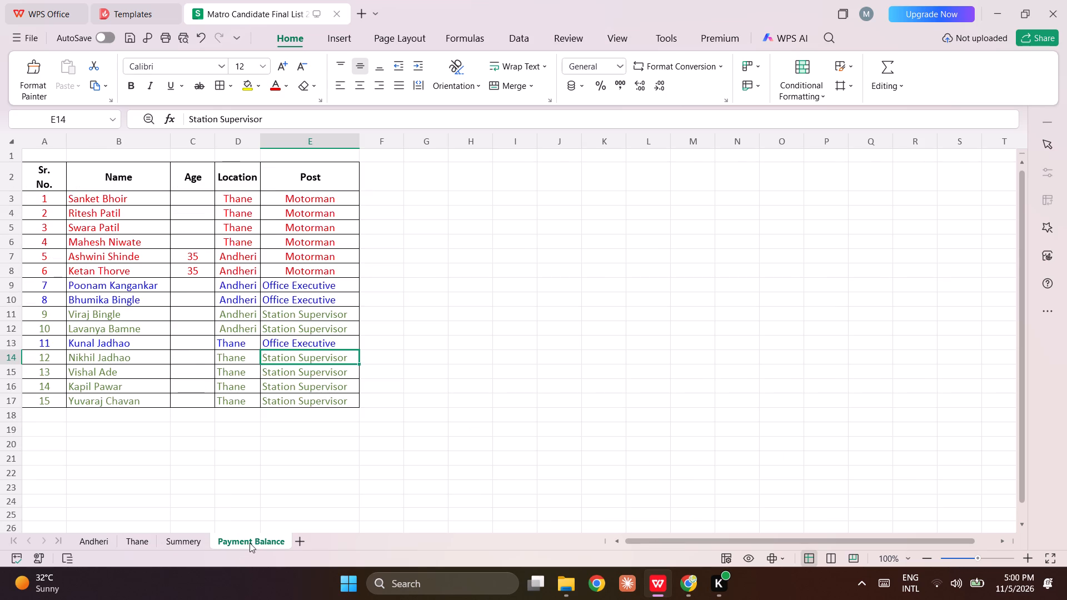
{"action": "key", "text": "Up"}
{"action": "key", "text": "Up"}
{"action": "key", "text": "Up"}
{"action": "key", "text": "Up"}
{"action": "key", "text": "Up"}
{"action": "key", "text": "Up"}
{"action": "key", "text": "Up"}
{"action": "key", "text": "Up"}
{"action": "key", "text": "Up"}
{"action": "key", "text": "Up"}
{"action": "key", "text": "Up"}
{"action": "key", "text": "Up"}
{"action": "key", "text": "Up"}
{"action": "key", "text": "Up"}
{"action": "key", "text": "Up"}
{"action": "key", "text": "Up"}
{"action": "key", "text": "Left"}
{"action": "key", "text": "Left"}
{"action": "key", "text": "Left"}
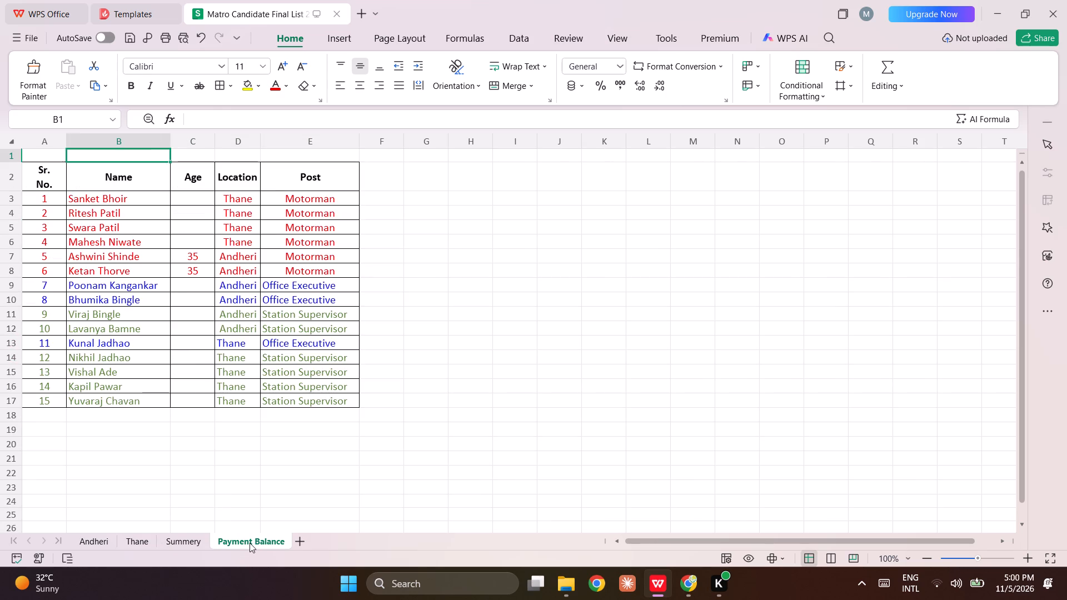
{"action": "key", "text": "Left"}
{"action": "key", "text": "Down"}
{"action": "key", "text": "Up"}
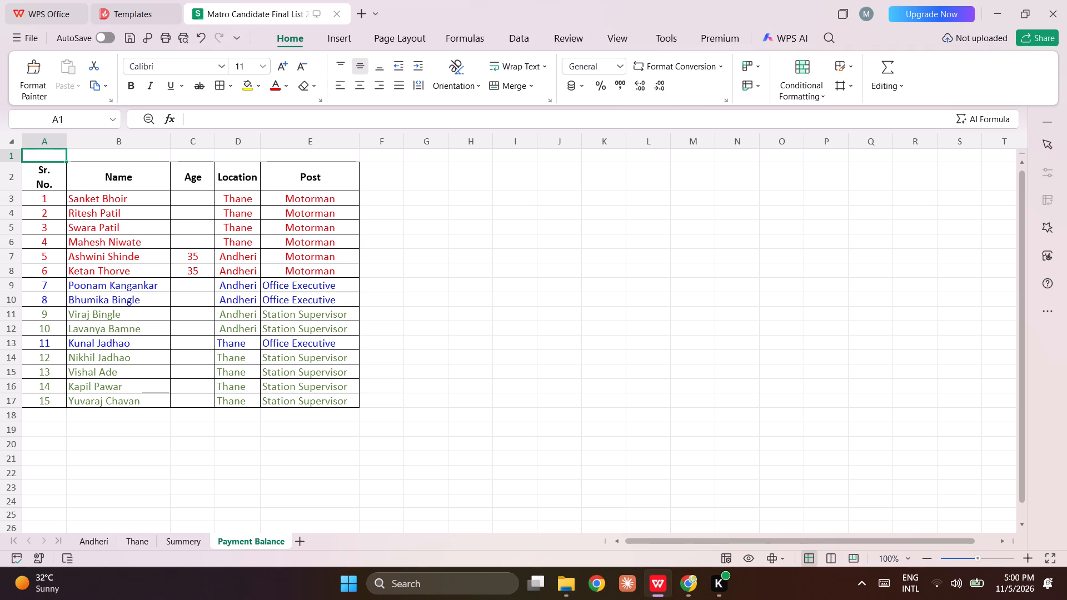
Check the non-payment total and the combined total in the Total row of the Summery sheet.
{"action": "left_click", "coordinate": [192, 539]}
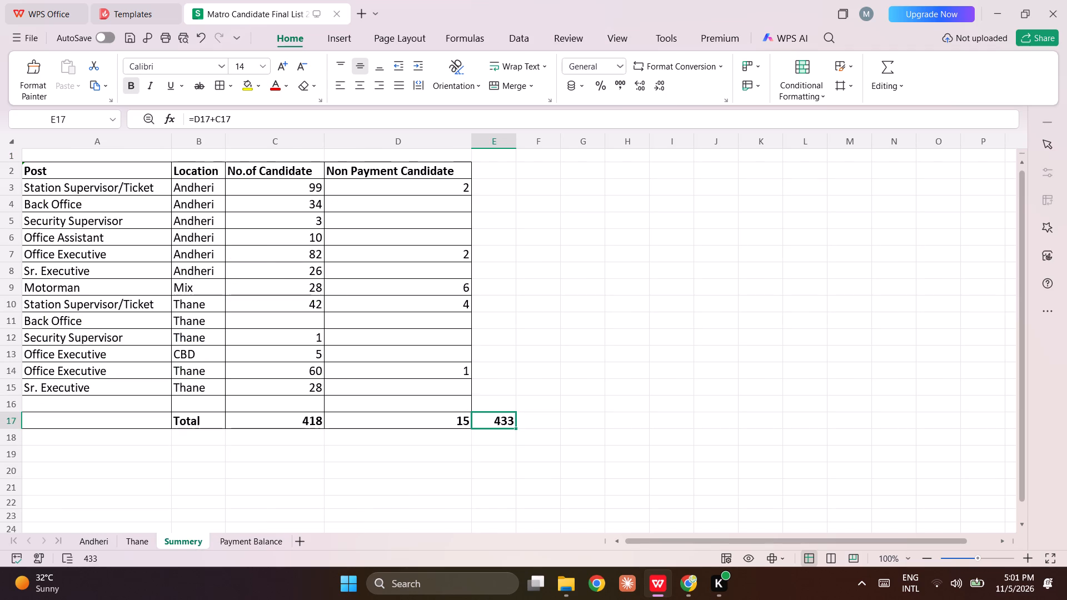
{"action": "key", "text": "Left"}
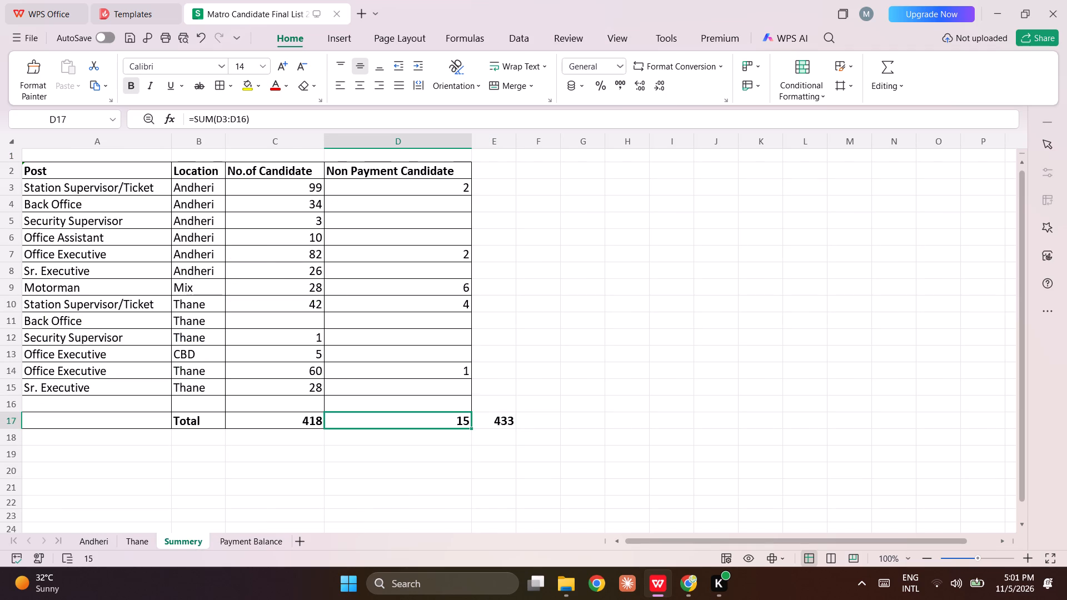
{"action": "key", "text": "shift+Left"}
{"action": "key", "text": "Right"}
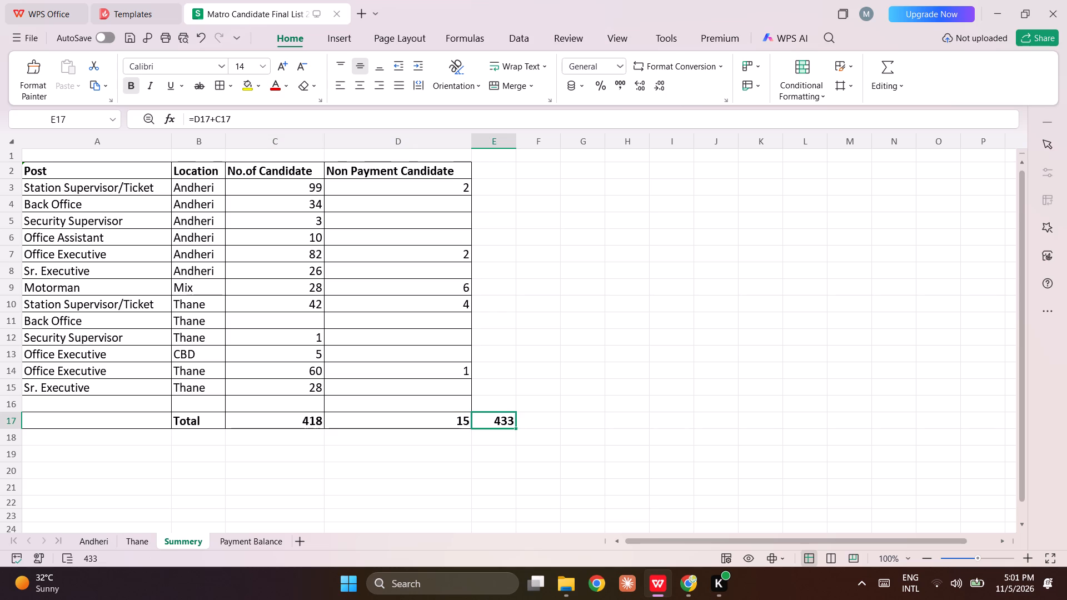
{"action": "key", "text": "Right"}
{"action": "key", "text": "Right"}
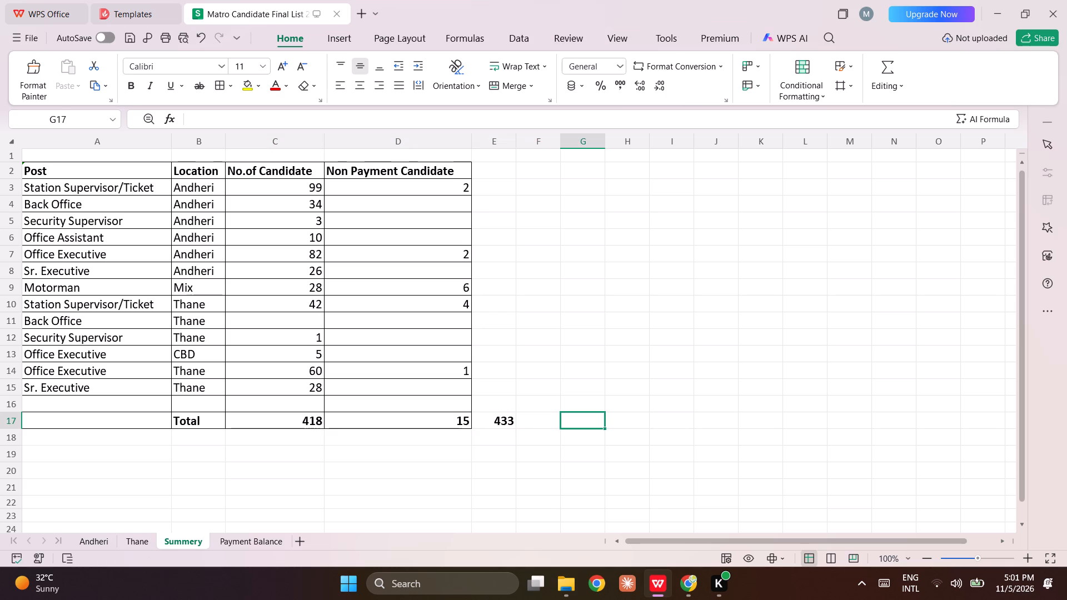
{"action": "key", "text": "Left"}
{"action": "key", "text": "Left"}
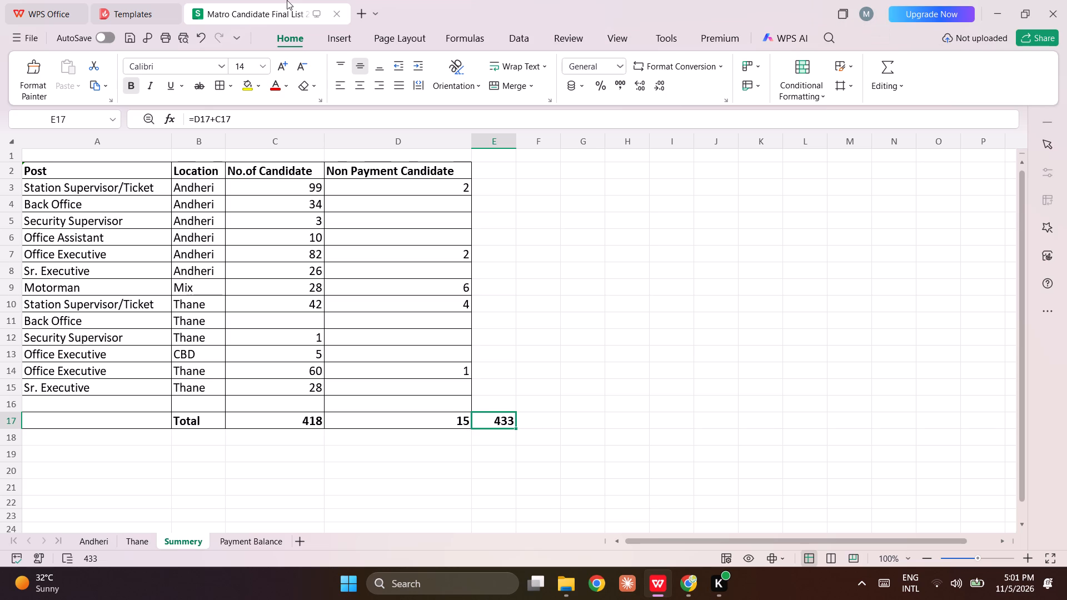
Save a copy of the workbook in Excel .xlsx format in the Final List folder as "Matro Candidate Final List 05.11.2026.xlsx".
{"action": "left_click", "coordinate": [16, 43]}
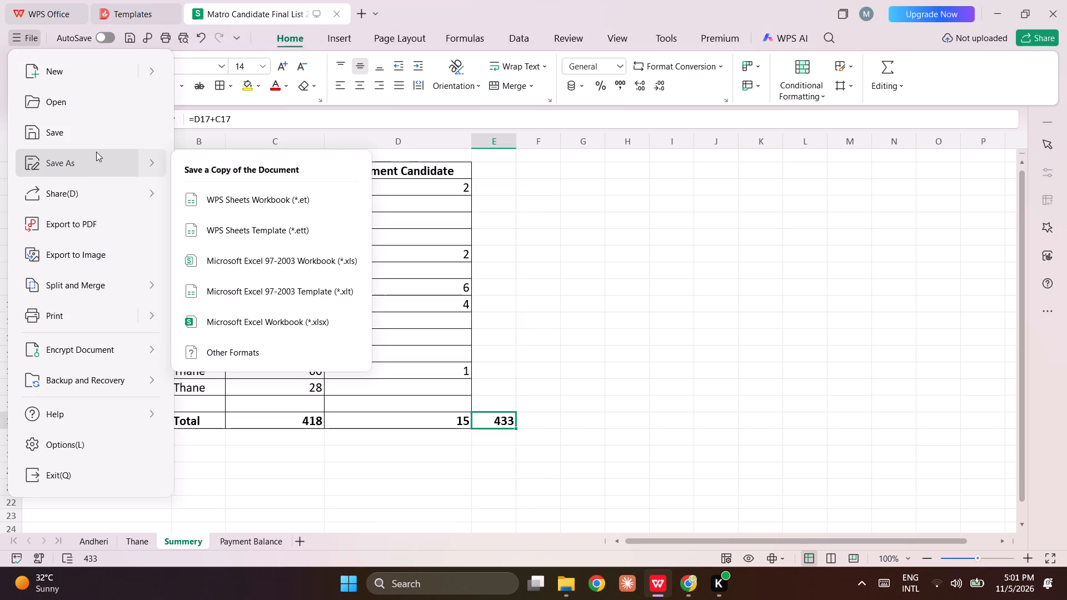
{"action": "left_click", "coordinate": [228, 330]}
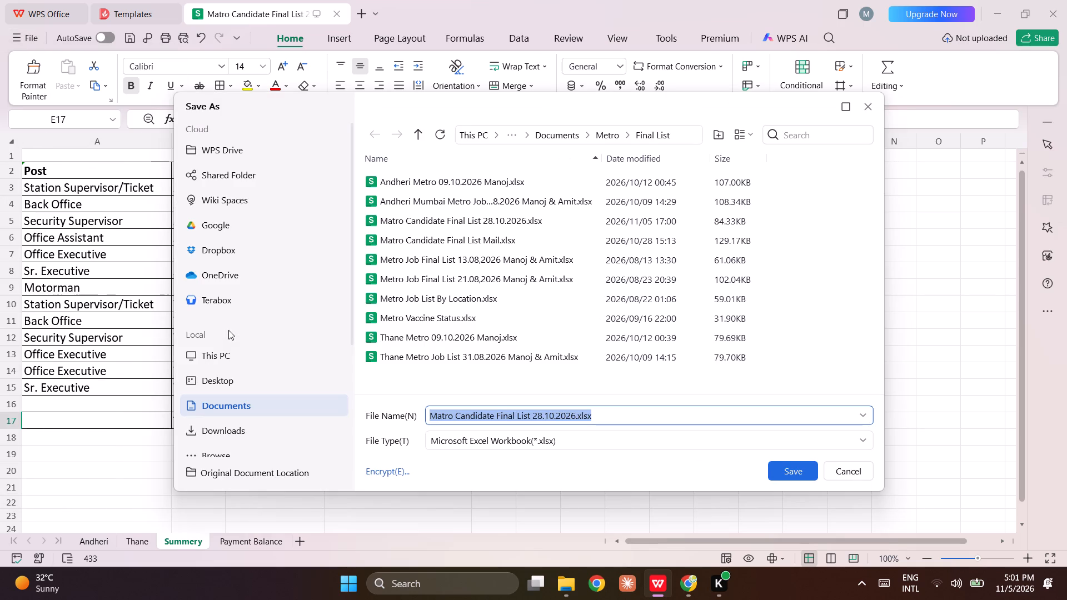
{"action": "key", "text": "Right"}
{"action": "key", "text": "Left"}
{"action": "key", "text": "Left"}
{"action": "key", "text": "Left"}
{"action": "key", "text": "Left"}
{"action": "key", "text": "Left"}
{"action": "key", "text": "Left"}
{"action": "key", "text": "Left"}
{"action": "key", "text": "Left"}
{"action": "key", "text": "Left"}
{"action": "key", "text": "Left"}
{"action": "key", "text": "Left"}
{"action": "key", "text": "Left"}
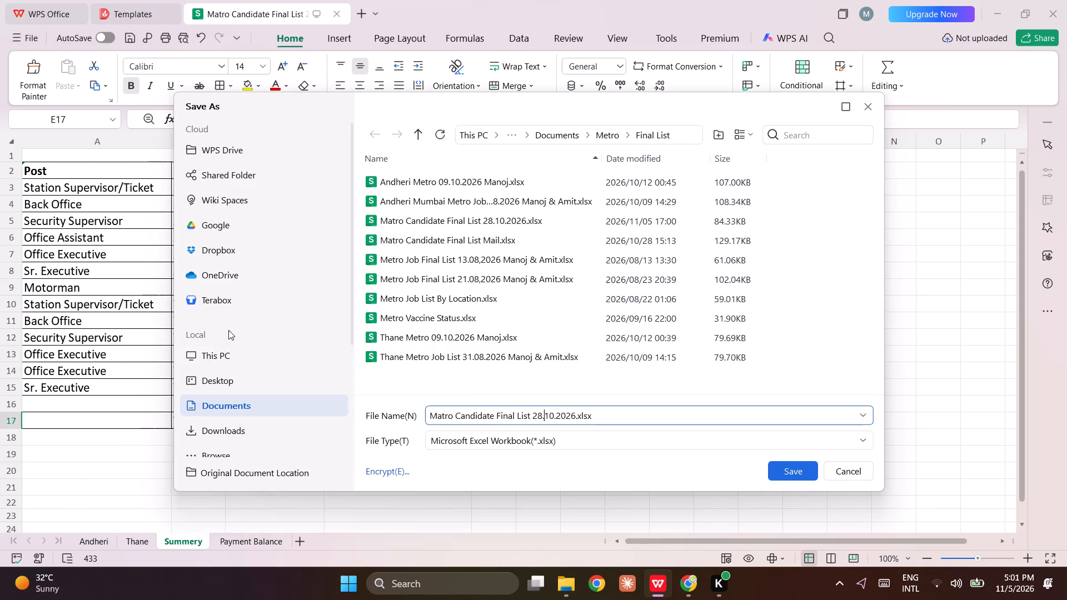
{"action": "key", "text": "Left"}
{"action": "key", "text": "Left"}
{"action": "key", "text": "Left"}
{"action": "key", "text": "0"}
{"action": "key", "text": "5"}
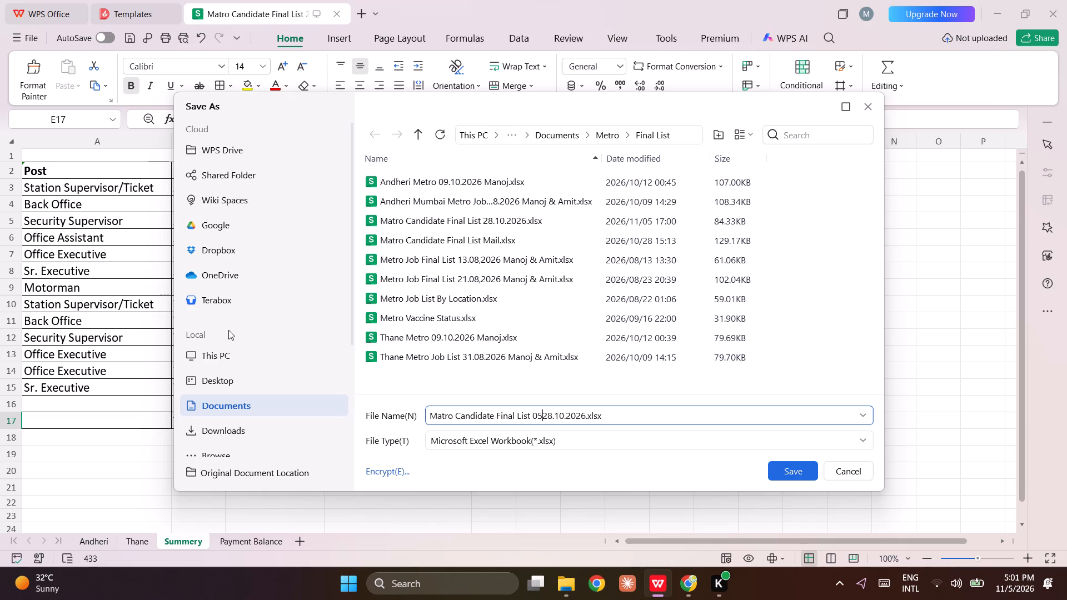
{"action": "key", "text": "Delete"}
{"action": "key", "text": "Delete"}
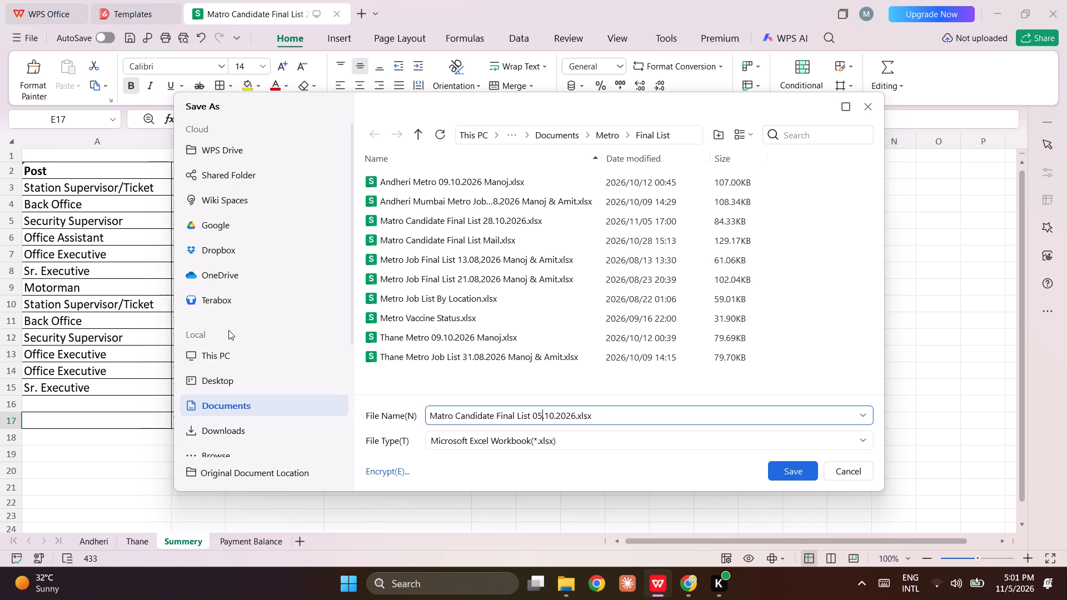
{"action": "key", "text": "Right"}
{"action": "key", "text": "Right"}
{"action": "key", "text": "1"}
{"action": "key", "text": "Delete"}
{"action": "key", "text": "Left"}
{"action": "key", "text": "Left"}
{"action": "key", "text": "Return"}
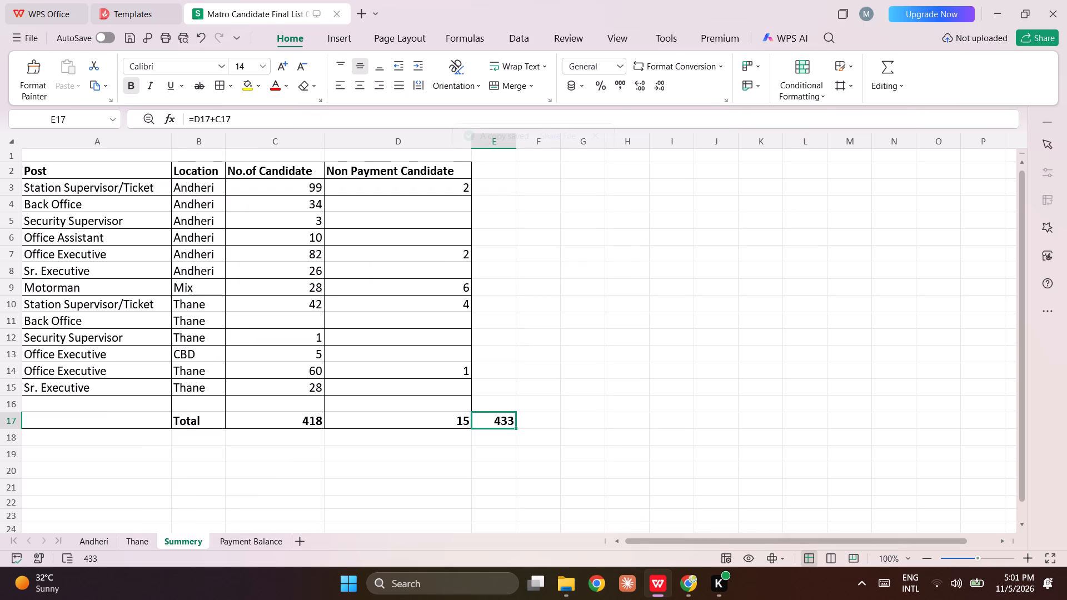
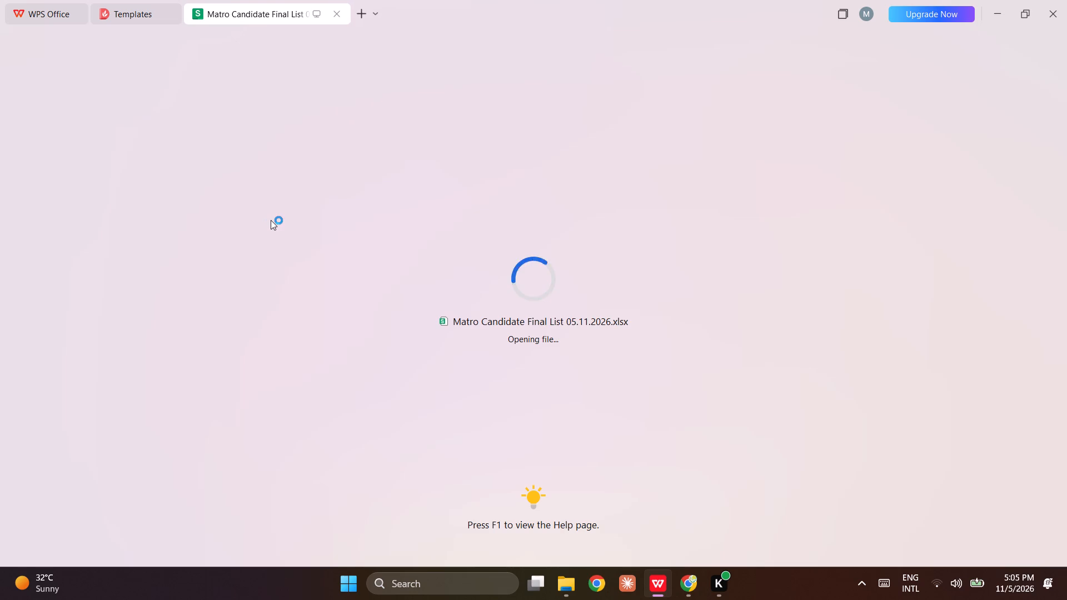
Set the Non Payment Candidate count for Motorman to 5 on the Summery sheet.
{"action": "key", "text": "Left"}
{"action": "key", "text": "Left"}
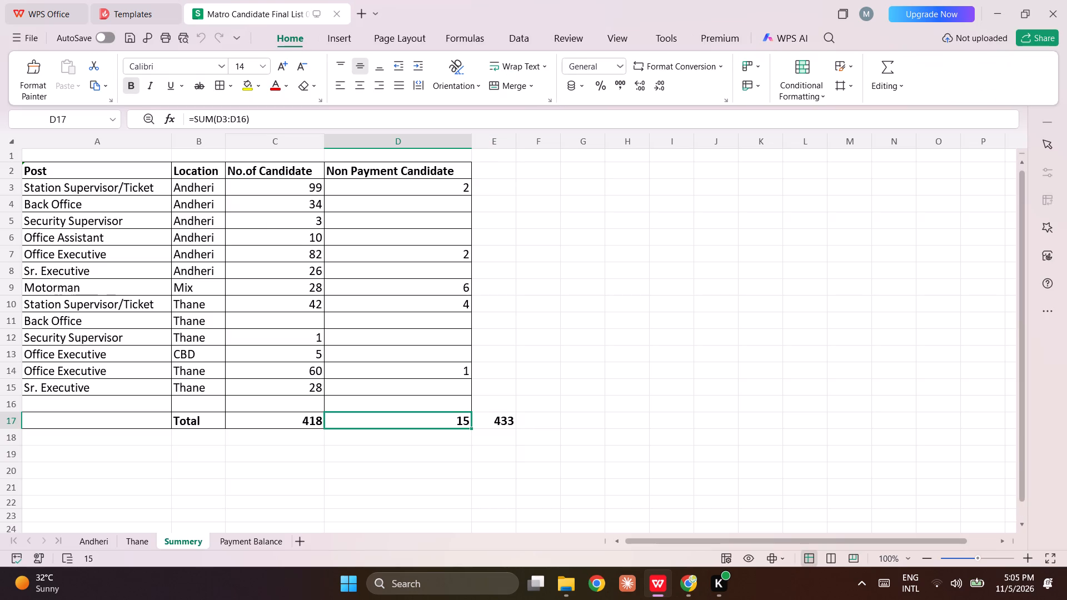
{"action": "key", "text": "Left"}
{"action": "key", "text": "Left"}
{"action": "key", "text": "Left"}
{"action": "key", "text": "Left"}
{"action": "key", "text": "Left"}
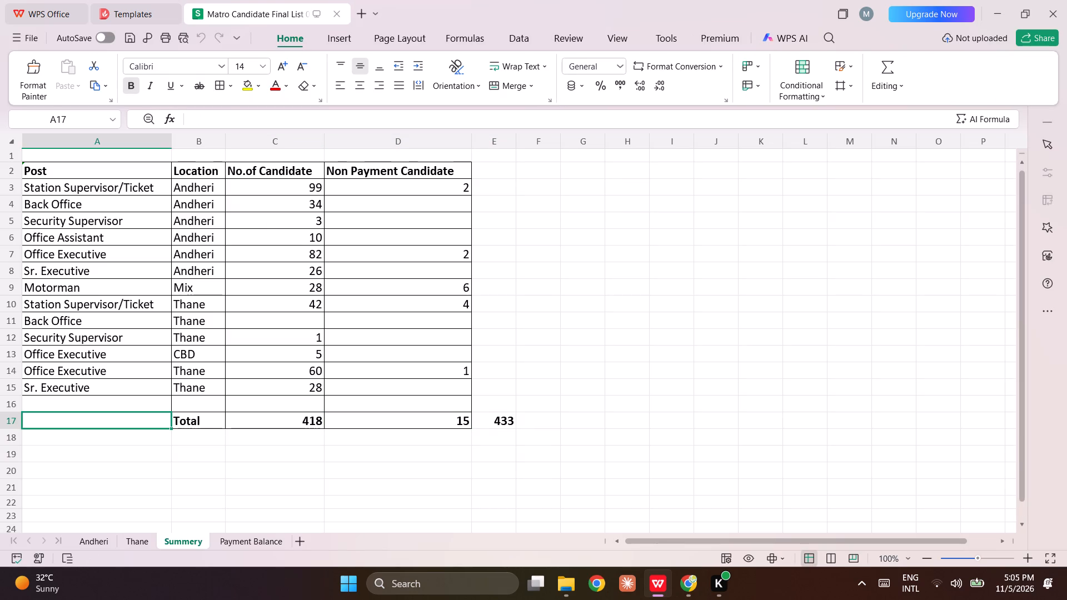
{"action": "key", "text": "Up"}
{"action": "key", "text": "Up"}
{"action": "key", "text": "Up"}
{"action": "key", "text": "Up"}
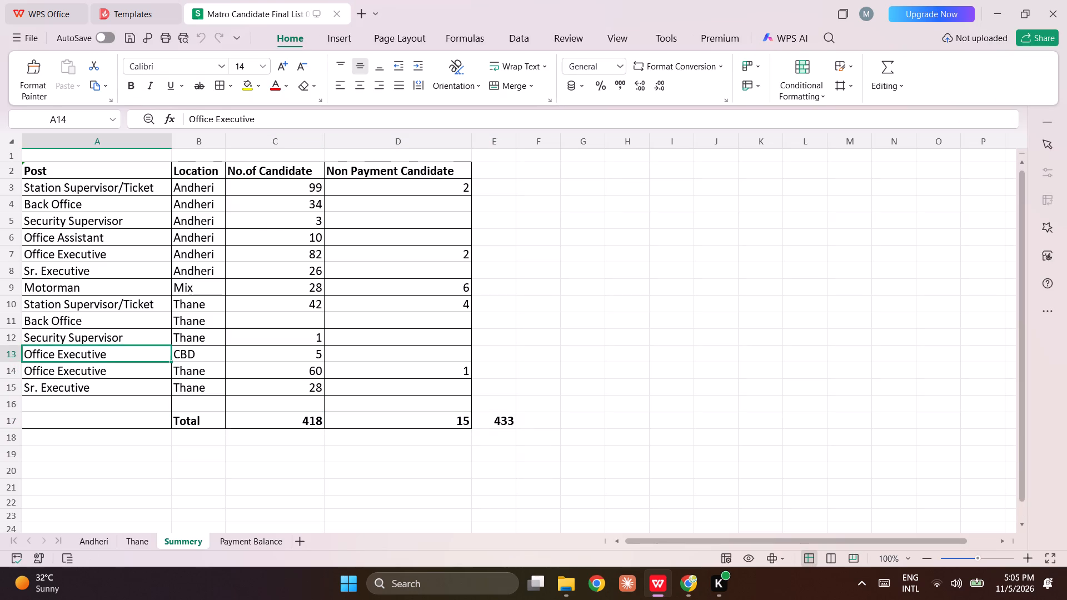
{"action": "key", "text": "Up"}
{"action": "key", "text": "Up"}
{"action": "key", "text": "Up"}
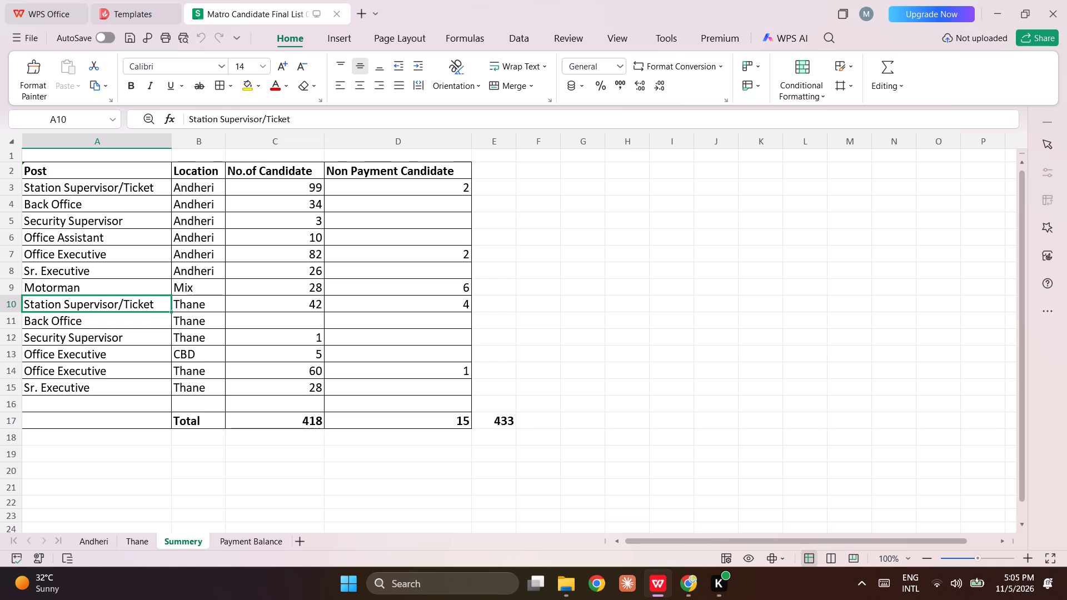
{"action": "key", "text": "Up"}
{"action": "key", "text": "Right"}
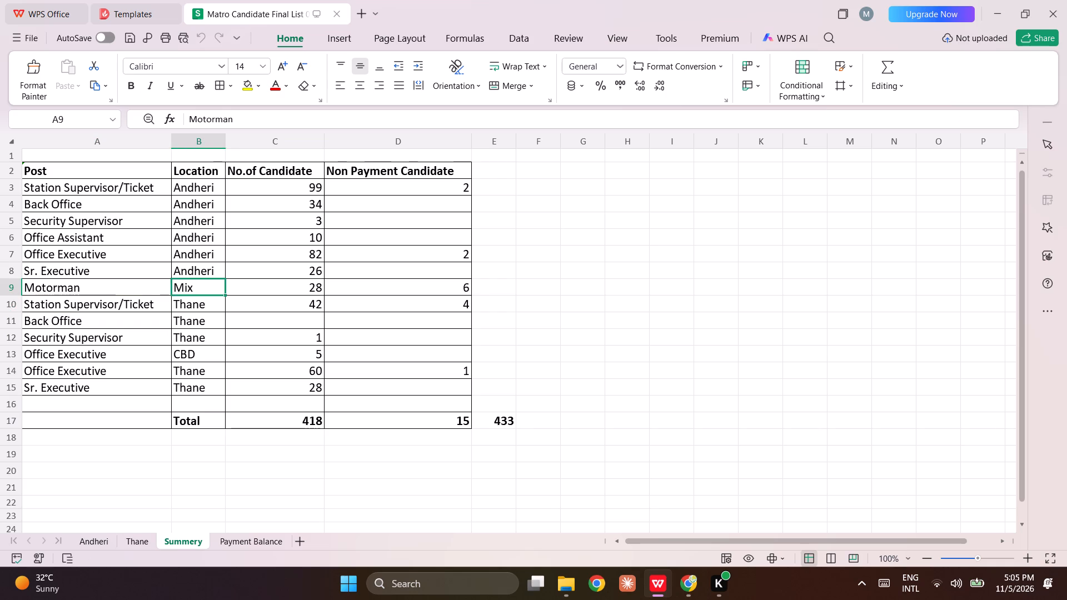
{"action": "key", "text": "Right"}
{"action": "key", "text": "Right"}
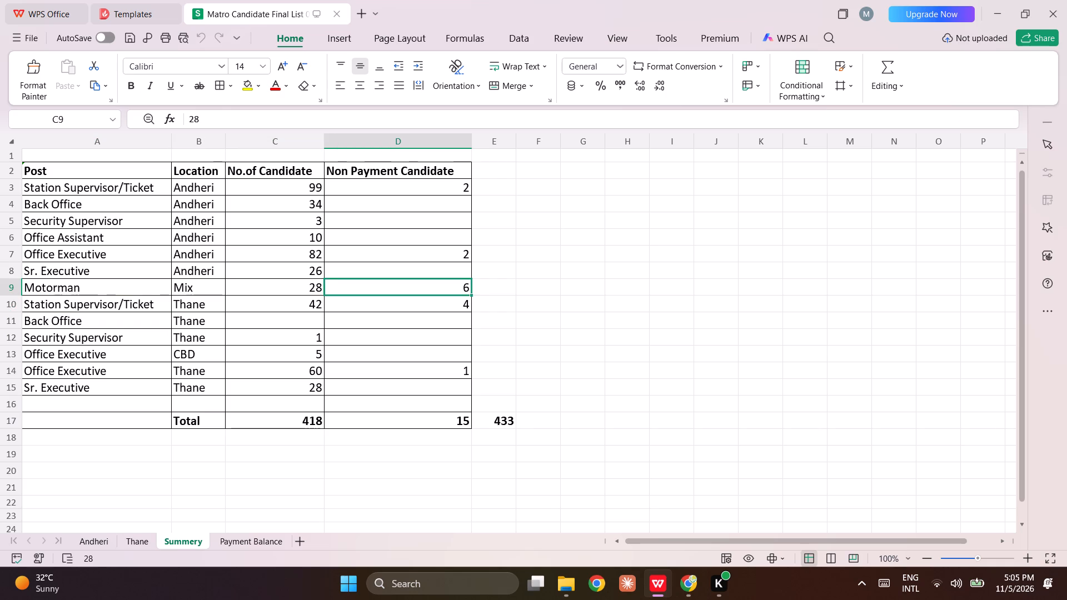
{"action": "key", "text": "5"}
{"action": "key", "text": "Down"}
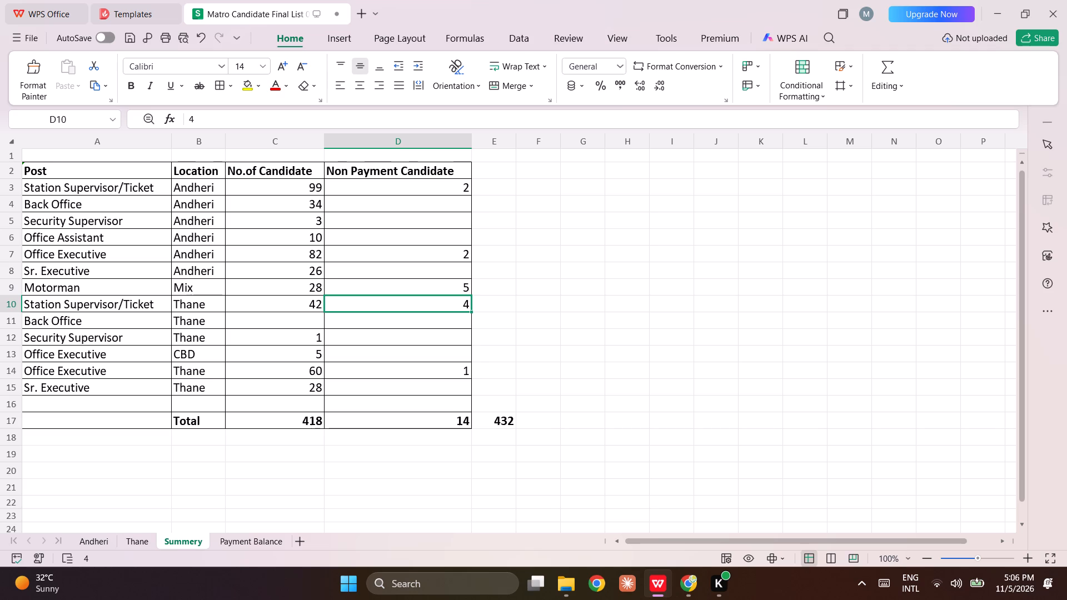
Review the Motorman entries on the Payment Balance sheet, from serial number 1 through 6.
{"action": "left_click", "coordinate": [245, 540]}
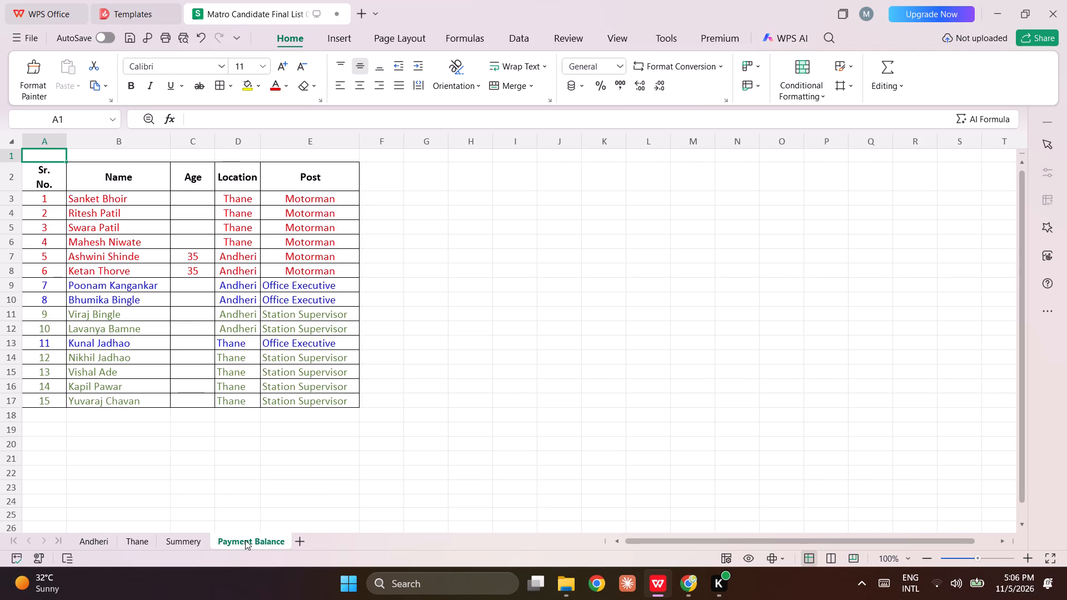
{"action": "key", "text": "Up"}
{"action": "key", "text": "Up"}
{"action": "key", "text": "Up"}
{"action": "key", "text": "Up"}
{"action": "key", "text": "Up"}
{"action": "key", "text": "Up"}
{"action": "key", "text": "Up"}
{"action": "key", "text": "Up"}
{"action": "key", "text": "Up"}
{"action": "key", "text": "Up"}
{"action": "key", "text": "Up"}
{"action": "key", "text": "Down"}
{"action": "key", "text": "Down"}
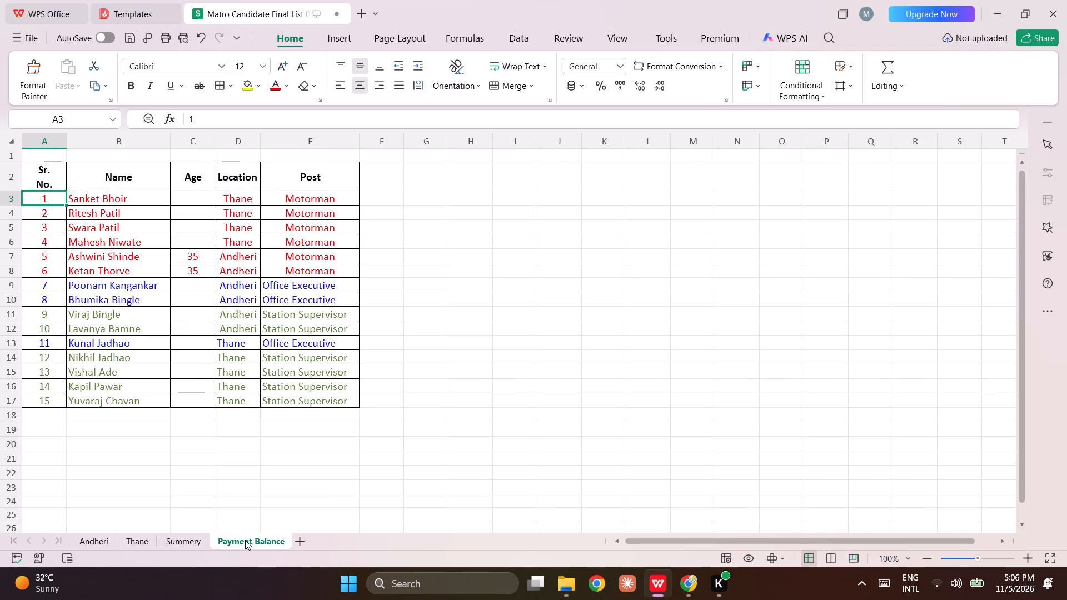
{"action": "key", "text": "Down"}
{"action": "key", "text": "Down"}
{"action": "key", "text": "Down"}
{"action": "key", "text": "Down"}
{"action": "key", "text": "Down"}
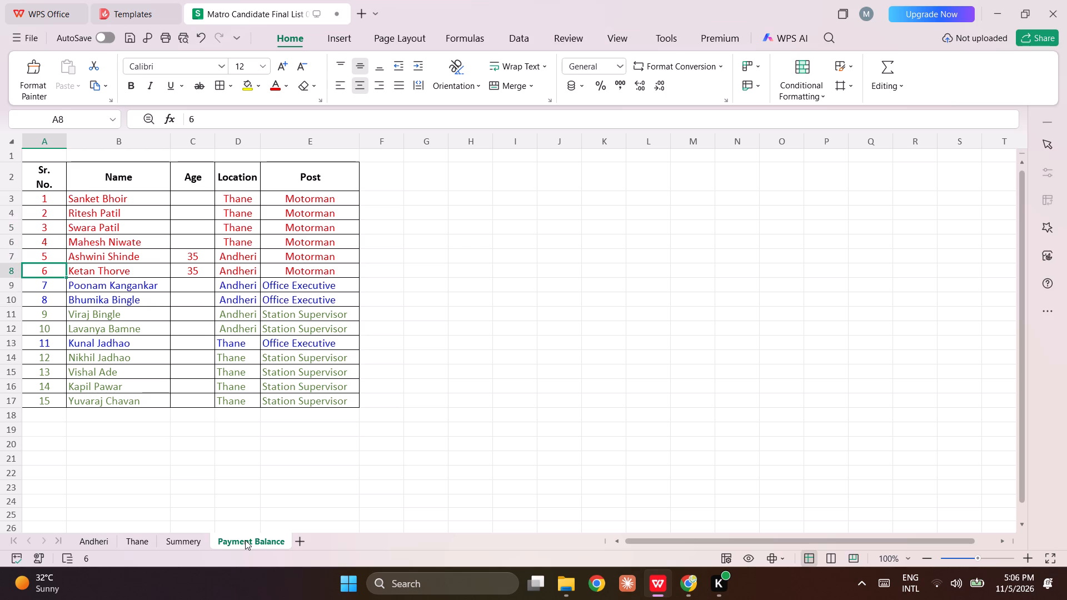
{"action": "key", "text": "Up"}
{"action": "key", "text": "Up"}
{"action": "key", "text": "Up"}
{"action": "key", "text": "Up"}
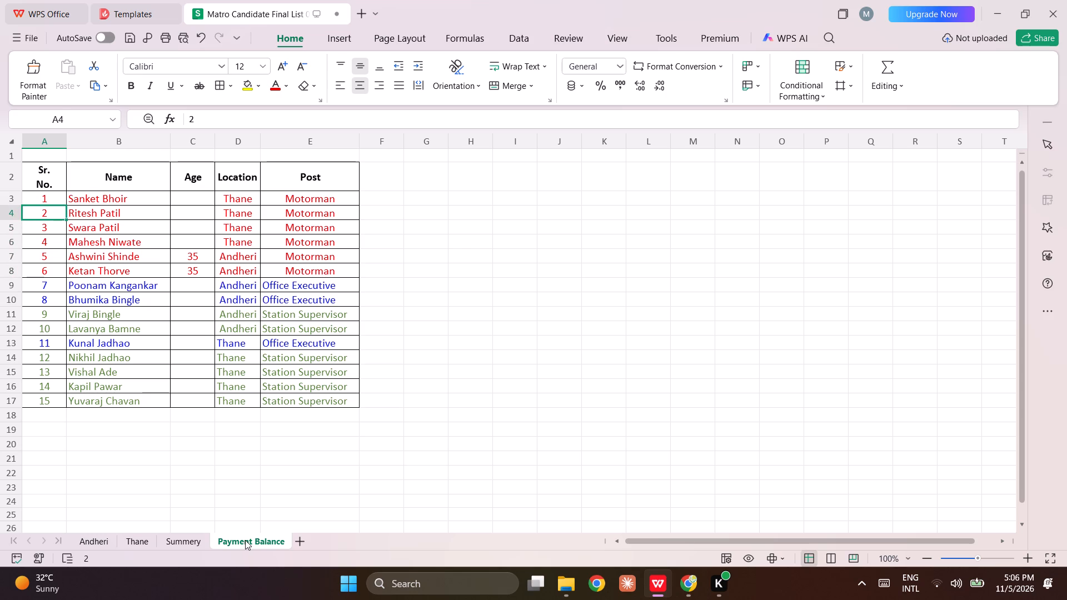
Overwrite the second Motorman entry by copying the Name to Post cells of rows 5 to 8 up one row, starting at B4.
{"action": "key", "text": "shift+Right"}
{"action": "key", "text": "shift+Right"}
{"action": "key", "text": "shift+Right"}
{"action": "key", "text": "shift+Right"}
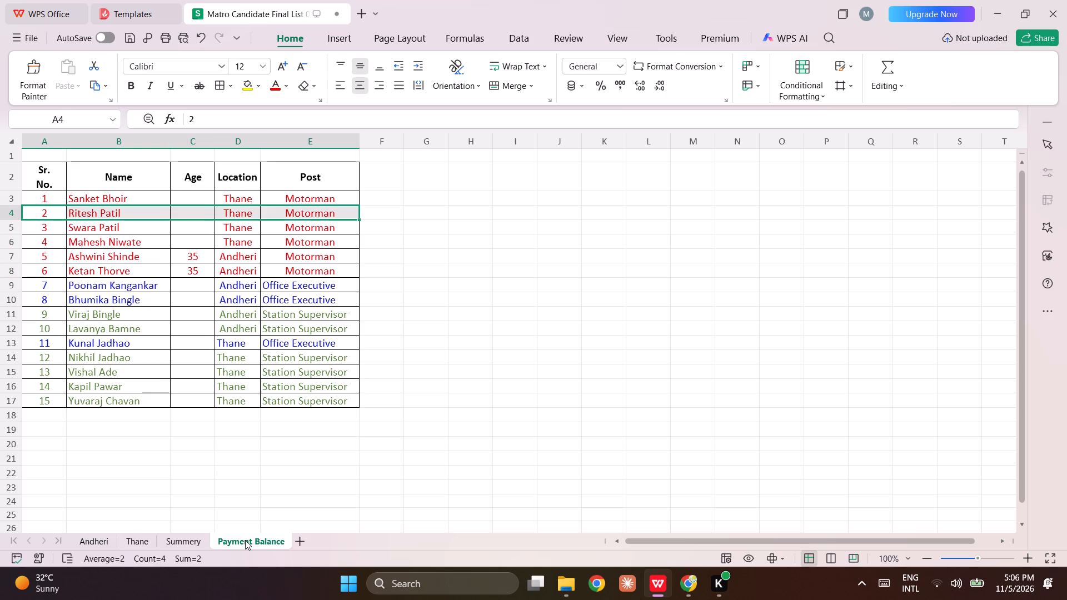
{"action": "key", "text": "shift+Right"}
{"action": "key", "text": "shift+Left"}
{"action": "key", "text": "Right"}
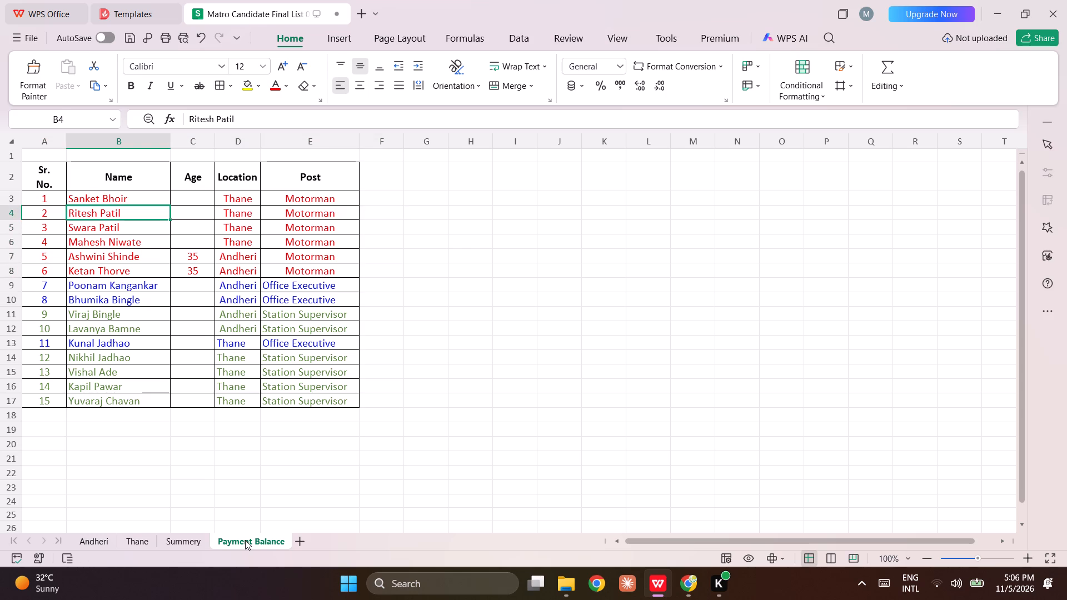
{"action": "key", "text": "shift+Down"}
{"action": "key", "text": "shift+Down"}
{"action": "key", "text": "shift+Down"}
{"action": "key", "text": "shift+Down"}
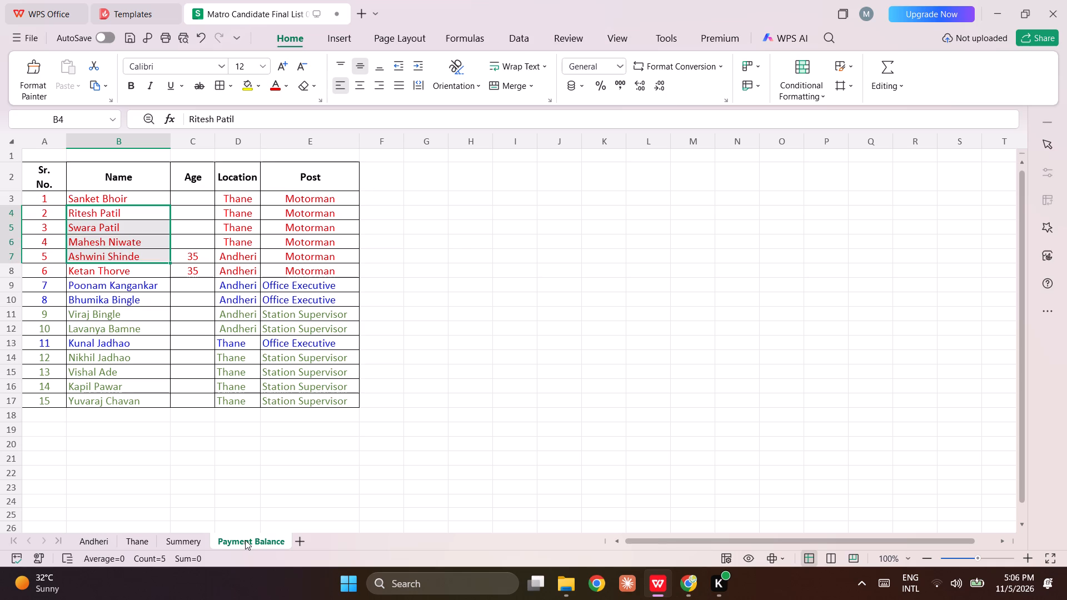
{"action": "key", "text": "Down"}
{"action": "key", "text": "Up"}
{"action": "key", "text": "Down"}
{"action": "key", "text": "shift+Down"}
{"action": "key", "text": "shift+Down"}
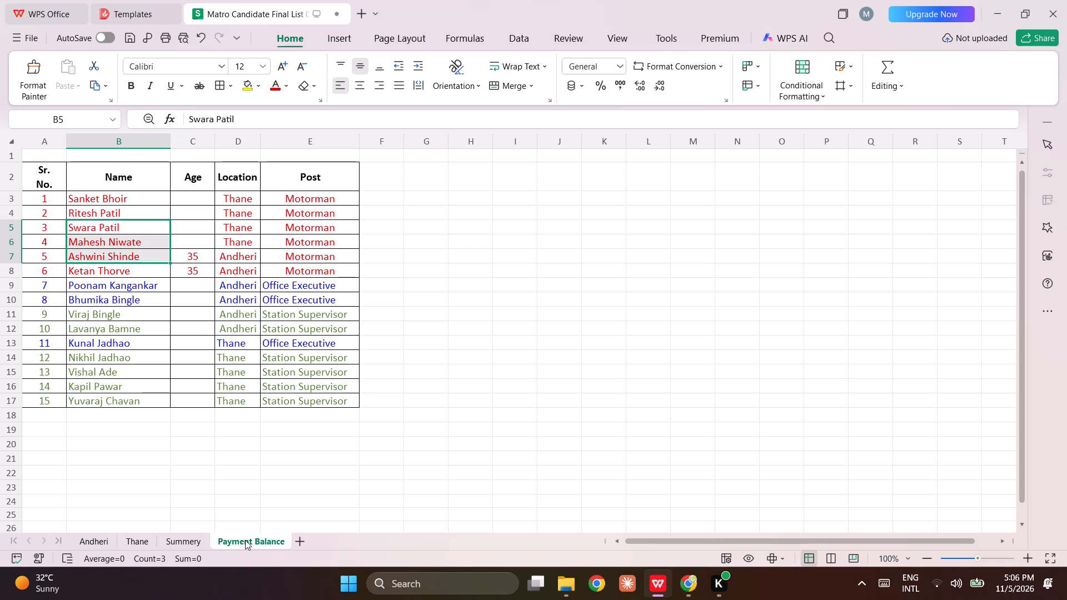
{"action": "key", "text": "shift+Down"}
{"action": "key", "text": "shift+Right"}
{"action": "key", "text": "shift+Right"}
{"action": "key", "text": "shift+Right"}
{"action": "key", "text": "shift+Right"}
{"action": "key", "text": "shift+Left"}
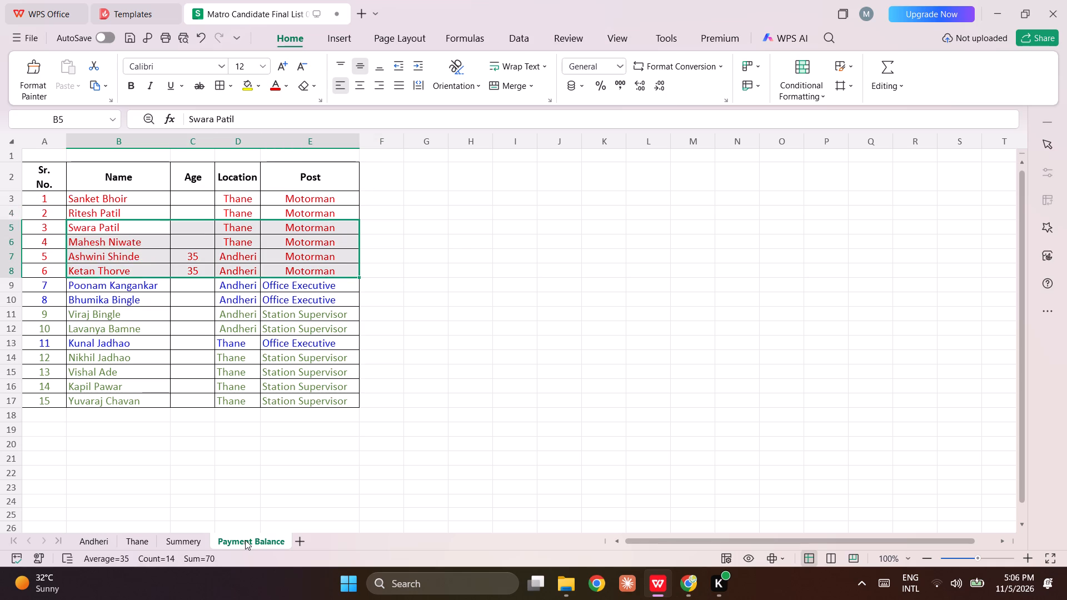
{"action": "key", "text": "ctrl+c"}
{"action": "key", "text": "Up"}
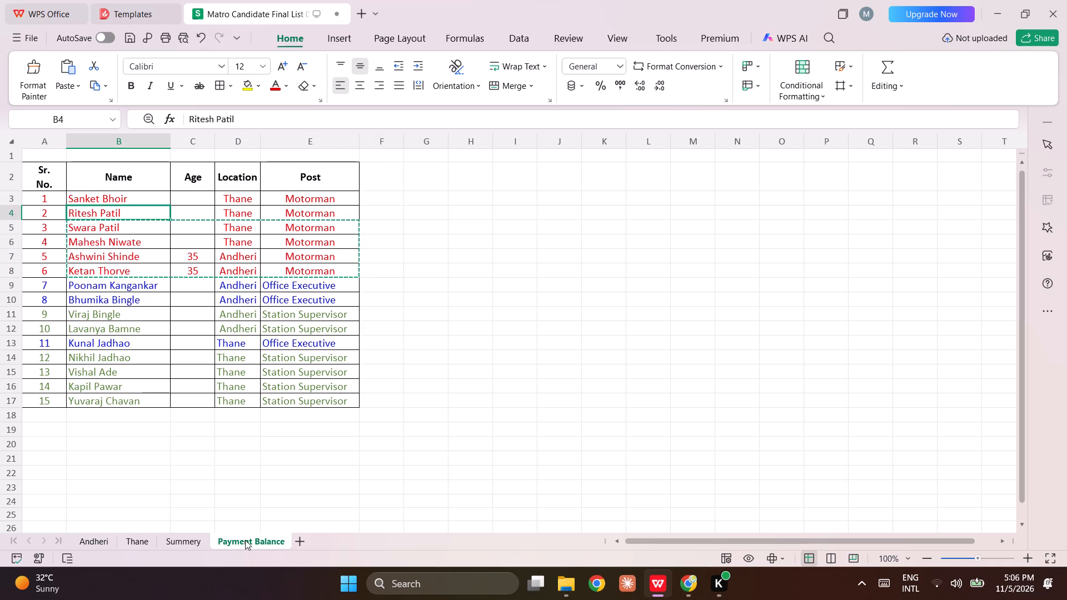
{"action": "key", "text": "ctrl+v"}
Clear the duplicated last Motorman entry from the Name to Post cells in row 8.
{"action": "key", "text": "Down"}
{"action": "key", "text": "Down"}
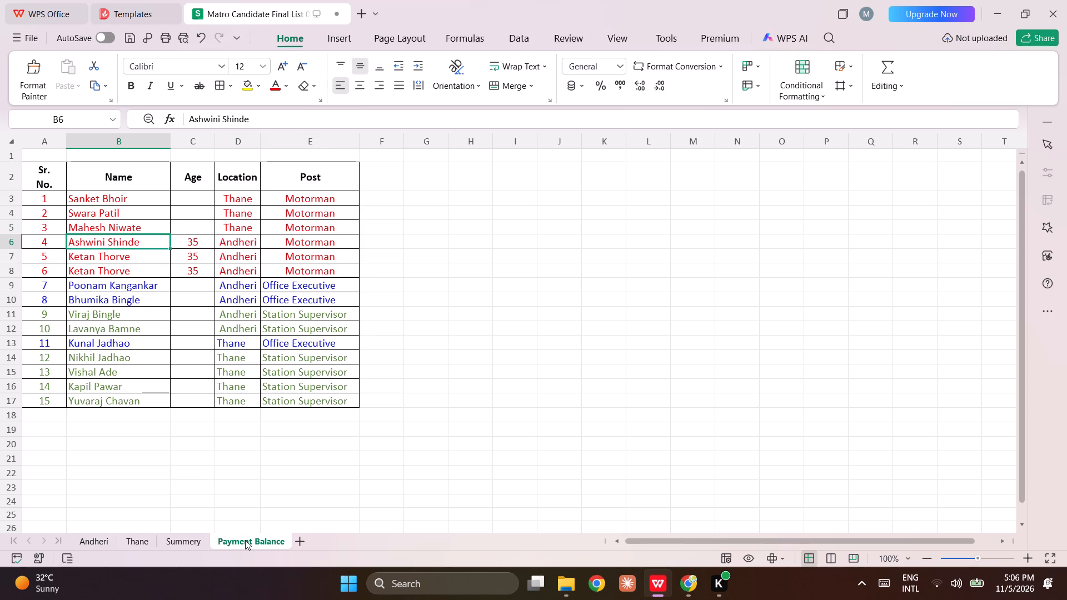
{"action": "key", "text": "Down"}
{"action": "key", "text": "Down"}
{"action": "key", "text": "shift+Right"}
{"action": "key", "text": "shift+Right"}
{"action": "key", "text": "shift+Right"}
{"action": "key", "text": "shift+Right"}
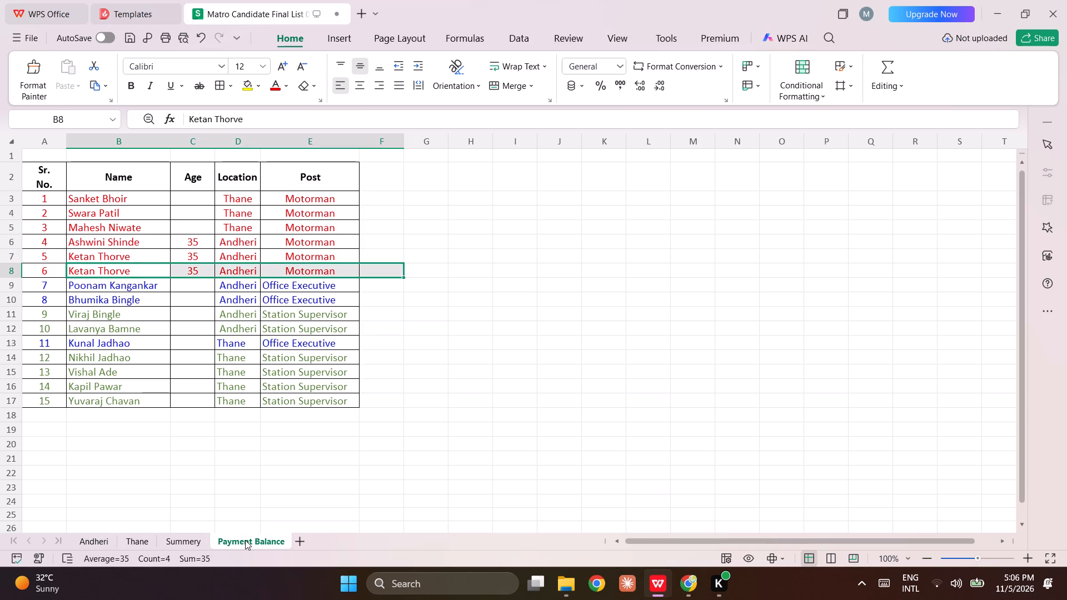
{"action": "key", "text": "shift+Left"}
{"action": "key", "text": "Delete"}
Copy the Office Executive and Station Supervisor rows 9 to 17, including serial numbers, up one row, starting at A8.
{"action": "key", "text": "Left"}
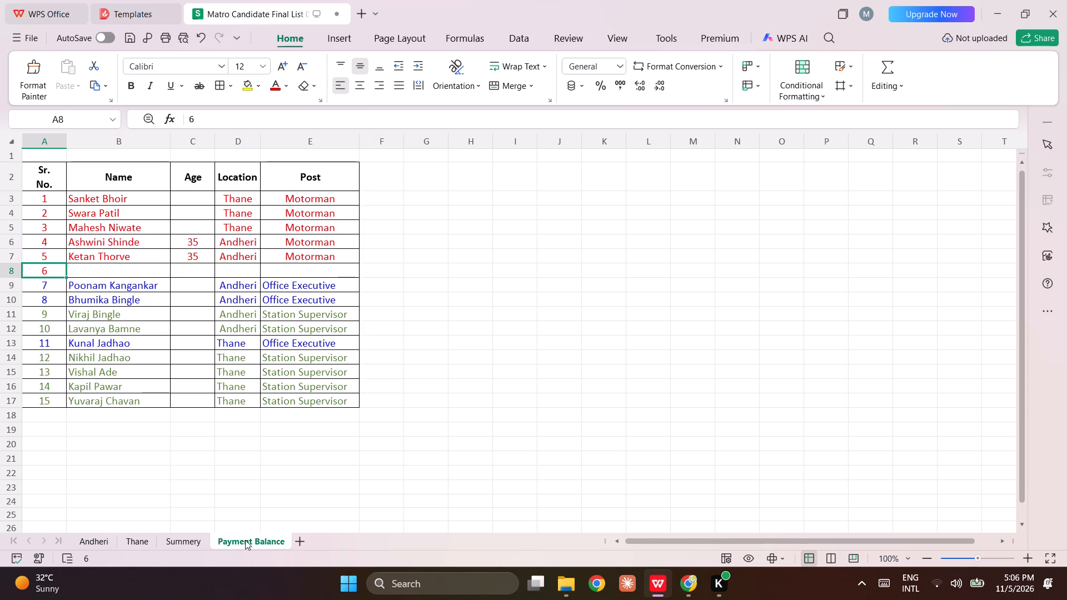
{"action": "key", "text": "Down"}
{"action": "key", "text": "shift+Down"}
{"action": "key", "text": "shift+Right"}
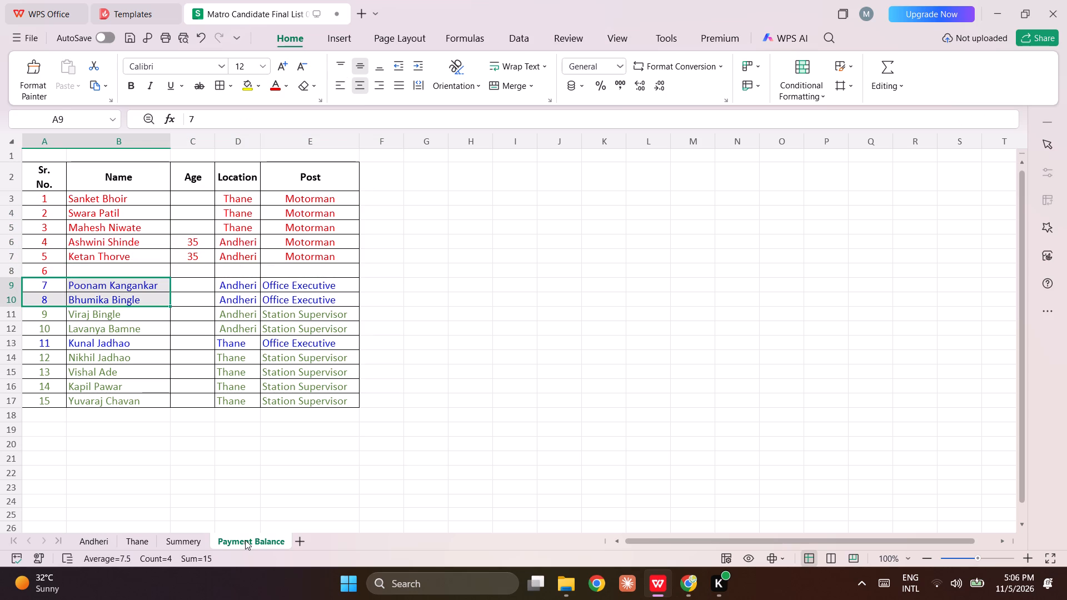
{"action": "key", "text": "shift+Right"}
{"action": "key", "text": "shift+Right"}
{"action": "key", "text": "shift+Right"}
{"action": "key", "text": "shift+Down"}
{"action": "key", "text": "shift+Down"}
{"action": "key", "text": "shift+Down"}
{"action": "key", "text": "shift+Down"}
{"action": "key", "text": "shift+Down"}
{"action": "key", "text": "shift+Down"}
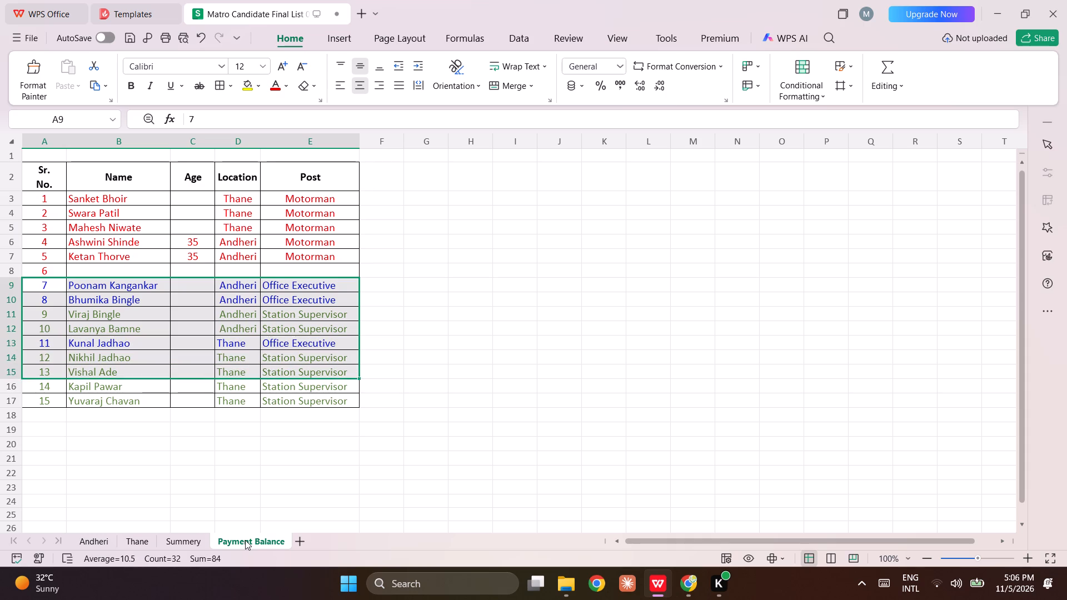
{"action": "key", "text": "shift+Down"}
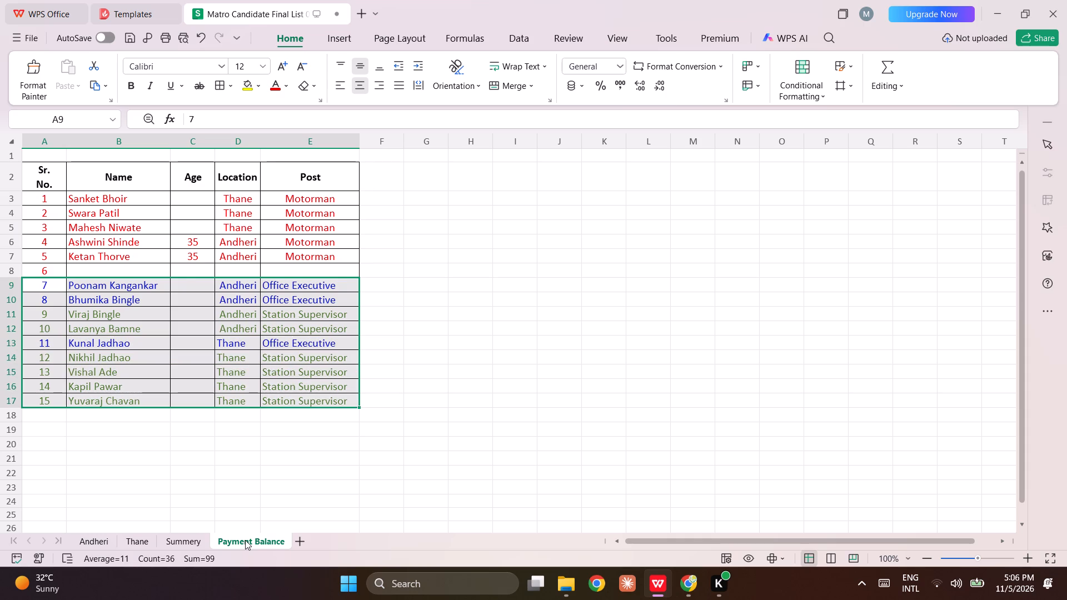
{"action": "key", "text": "ctrl+c"}
{"action": "key", "text": "Up"}
{"action": "key", "text": "ctrl+v"}
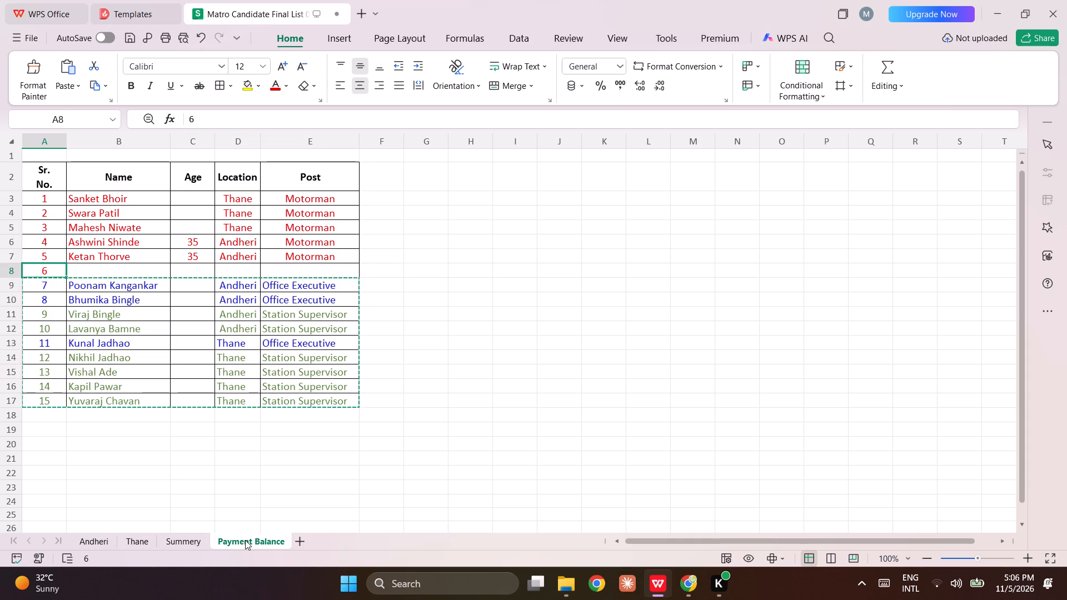
Clear the duplicated last Station Supervisor entry, including its serial number, from row 17.
{"action": "key", "text": "Down"}
{"action": "key", "text": "Down"}
{"action": "key", "text": "Down"}
{"action": "key", "text": "Down"}
{"action": "key", "text": "Down"}
{"action": "key", "text": "Down"}
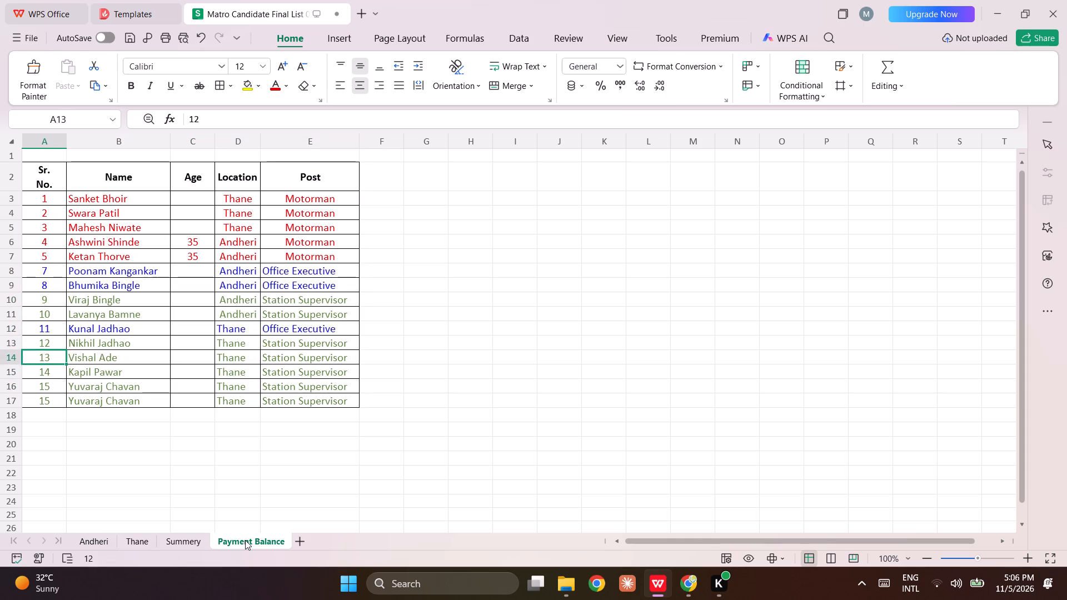
{"action": "key", "text": "Down"}
{"action": "key", "text": "Down"}
{"action": "key", "text": "Down"}
{"action": "key", "text": "shift+Right"}
{"action": "key", "text": "shift+Right"}
{"action": "key", "text": "shift+Right"}
{"action": "key", "text": "shift+Right"}
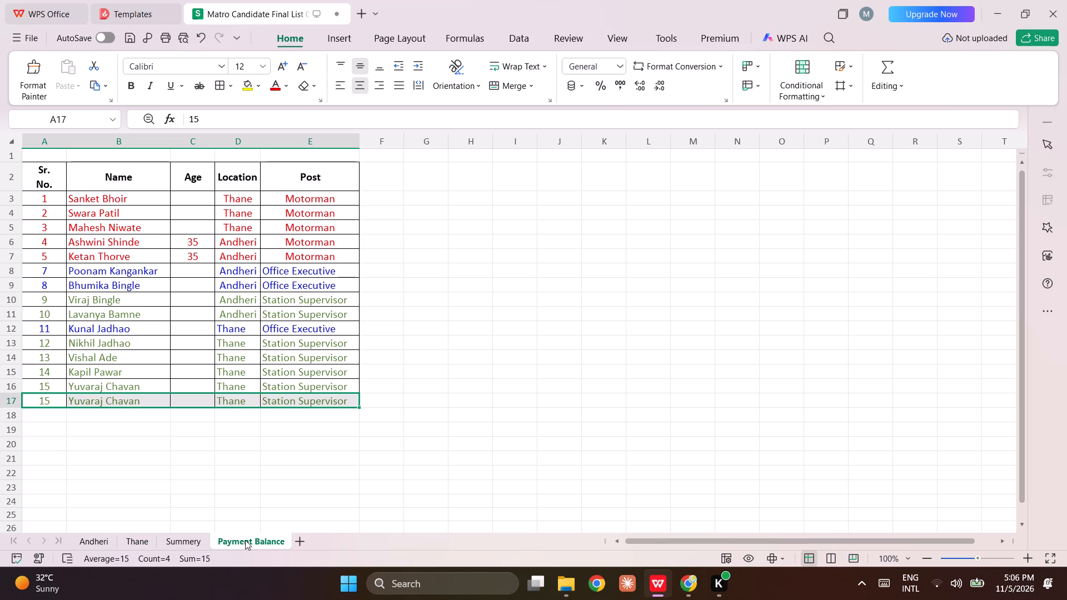
{"action": "key", "text": "Delete"}
Renumber the Andheri Office Executive and Station Supervisor rows in A8 to A11 as 6, 7, 8 and 9.
{"action": "key", "text": "Up"}
{"action": "key", "text": "Up"}
{"action": "key", "text": "Up"}
{"action": "key", "text": "Up"}
{"action": "key", "text": "Up"}
{"action": "key", "text": "Up"}
{"action": "key", "text": "Up"}
{"action": "key", "text": "Up"}
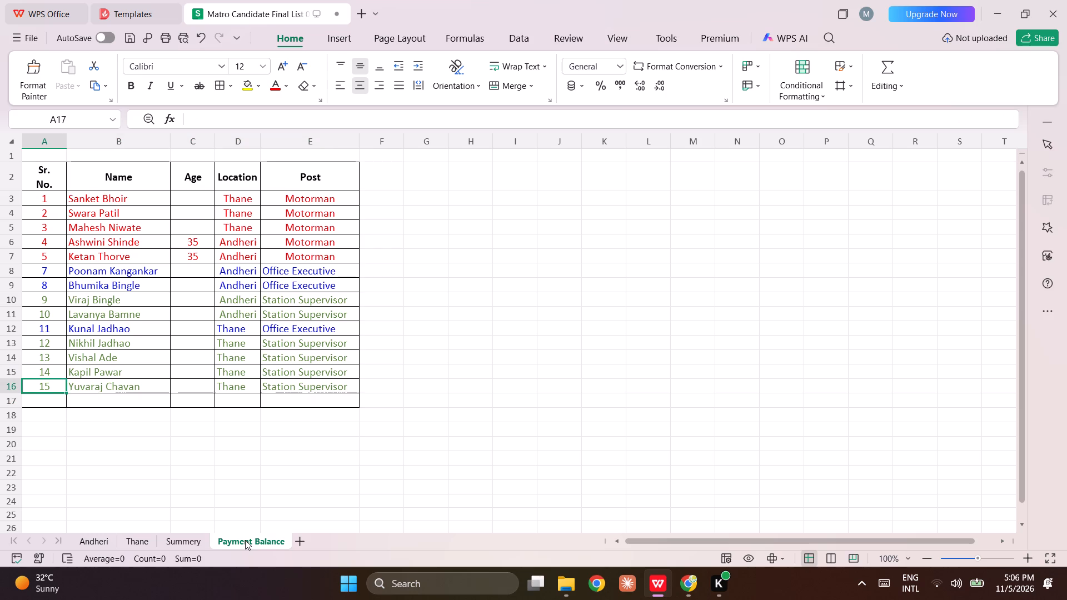
{"action": "key", "text": "Up"}
{"action": "key", "text": "Up"}
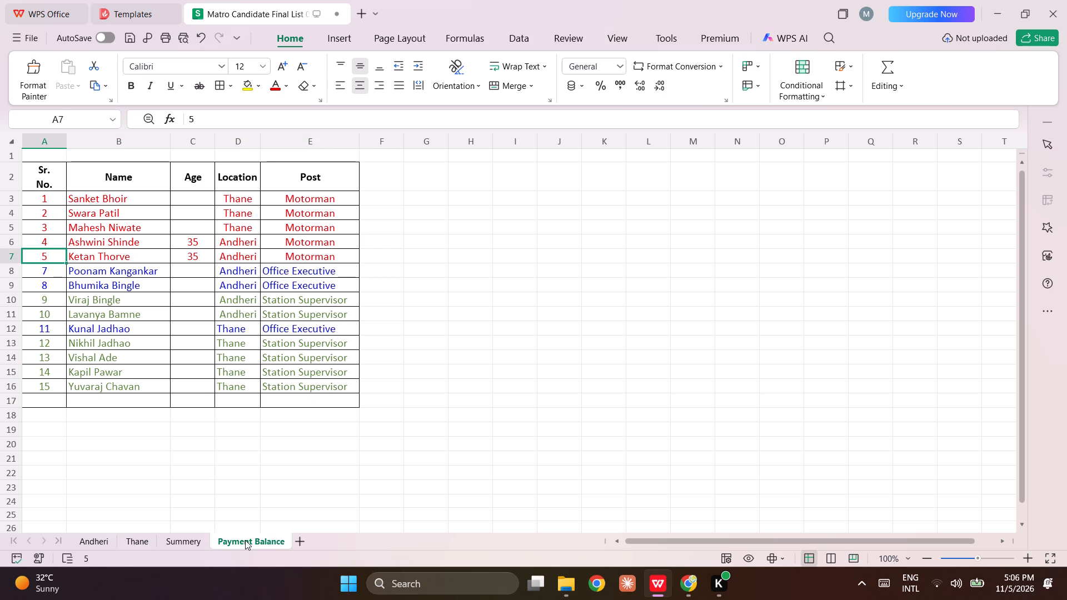
{"action": "key", "text": "Down"}
{"action": "key", "text": "6"}
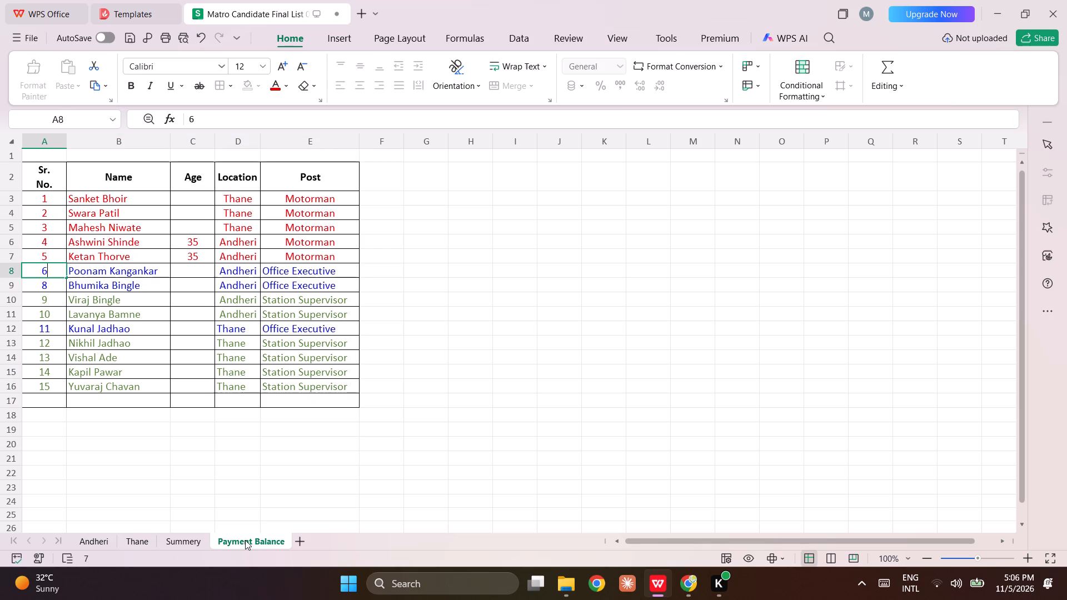
{"action": "key", "text": "Return"}
{"action": "key", "text": "7"}
{"action": "key", "text": "Return"}
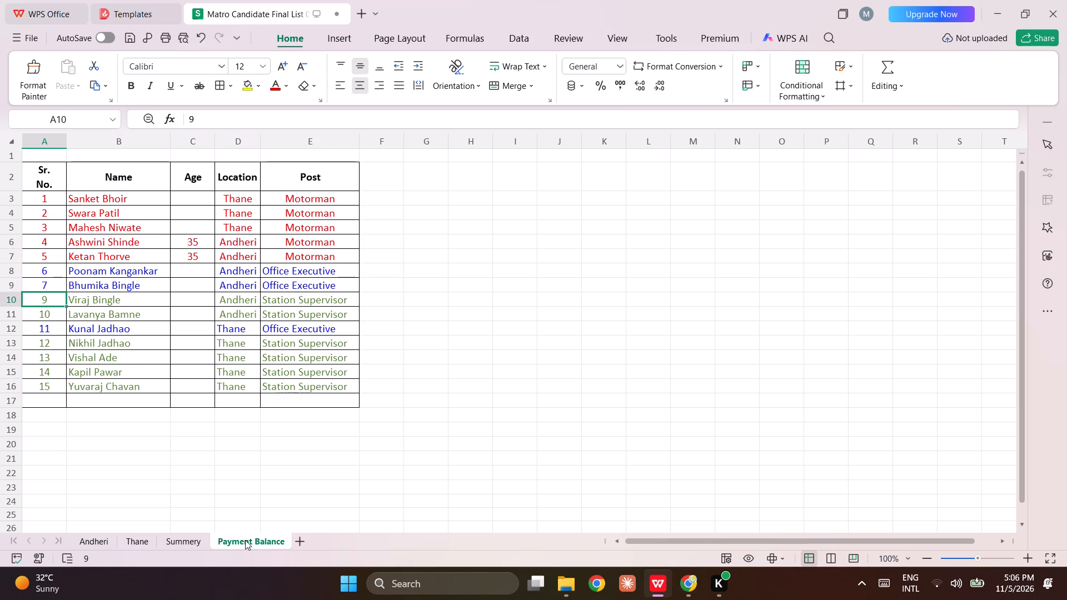
{"action": "key", "text": "8"}
{"action": "key", "text": "Return"}
{"action": "key", "text": "9"}
{"action": "key", "text": "Return"}
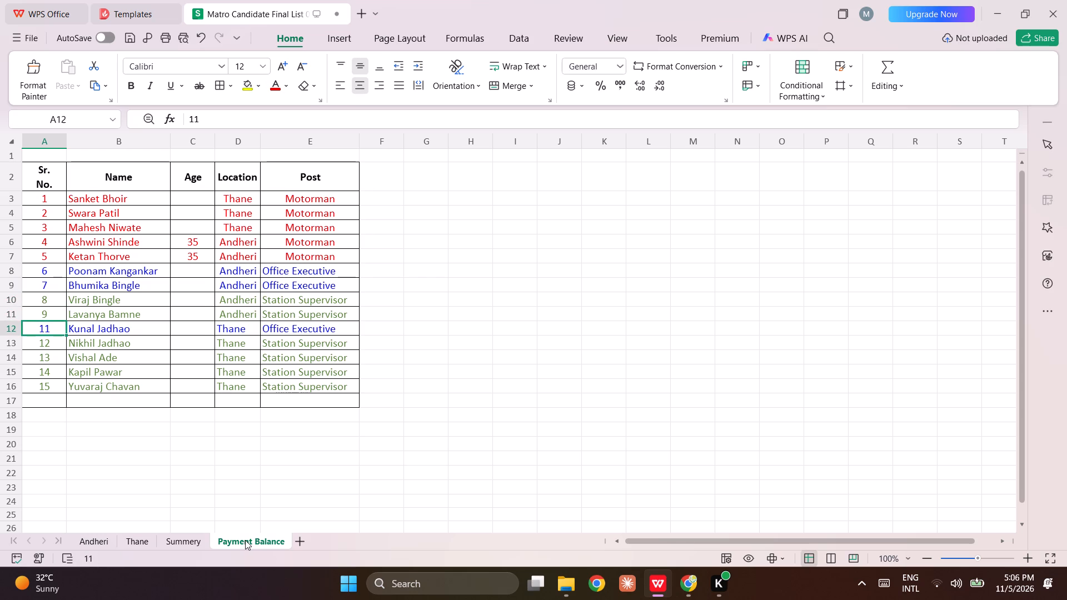
Continue the serial numbers for the Thane candidates below, entering 10 to 14 in cells A12 to A16.
{"action": "type", "text": "10"}
{"action": "key", "text": "Return"}
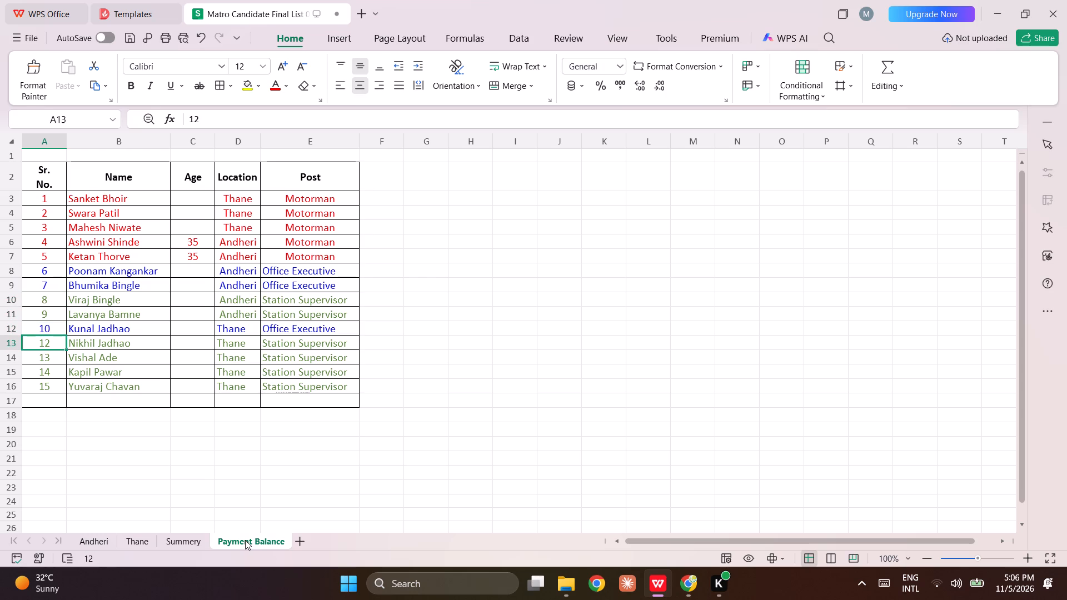
{"action": "type", "text": "11"}
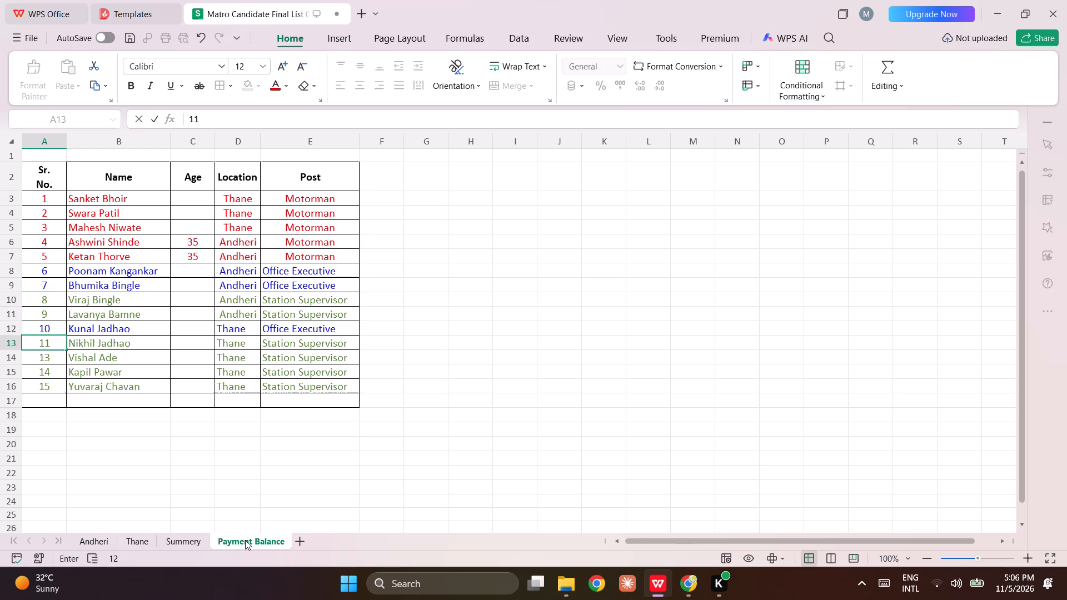
{"action": "key", "text": "Down"}
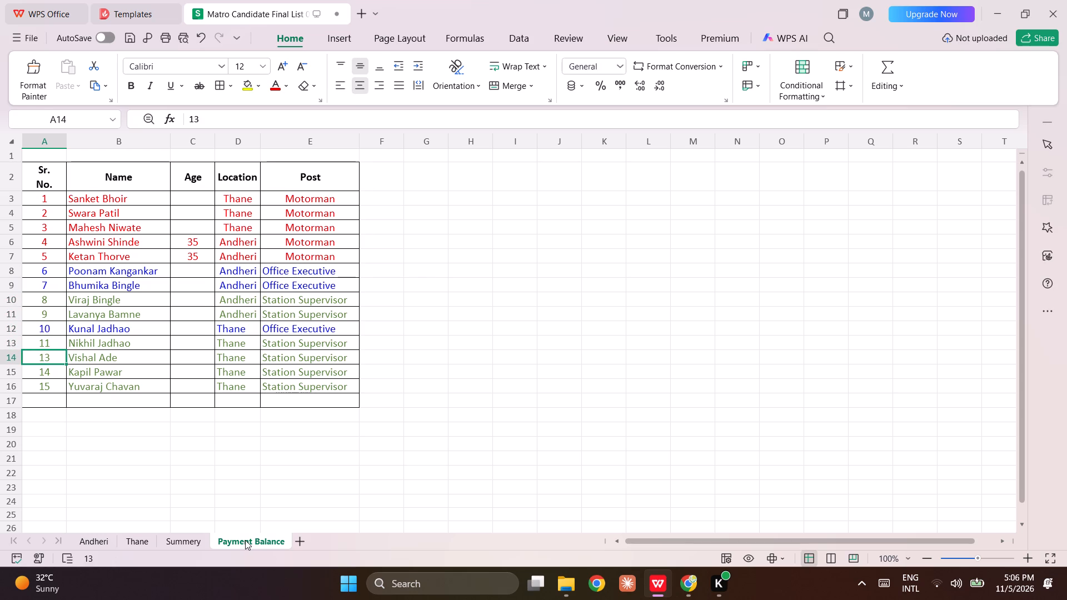
{"action": "type", "text": "12"}
{"action": "key", "text": "Return"}
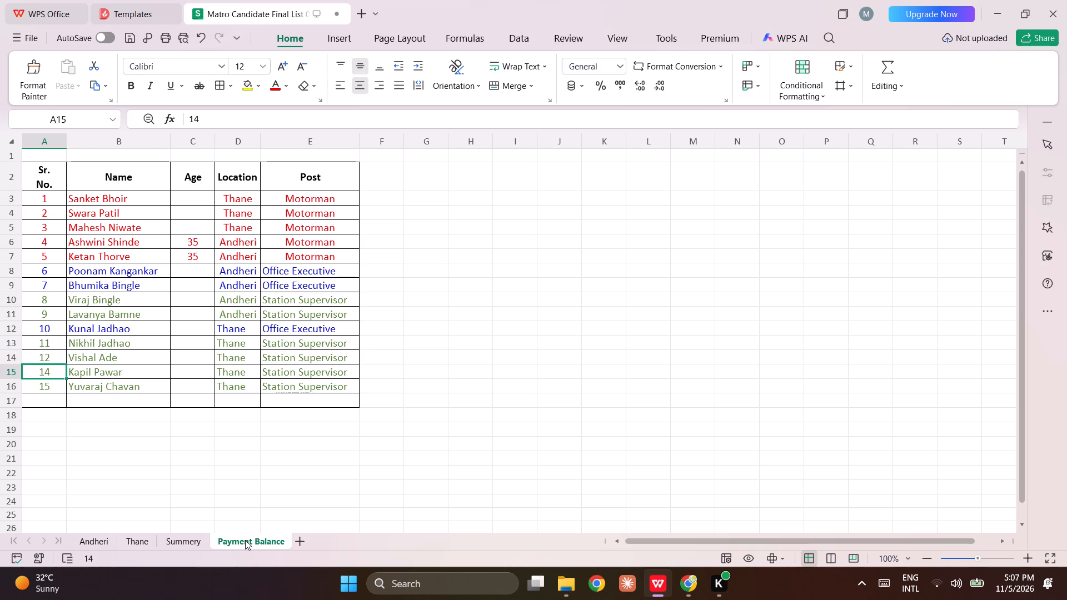
{"action": "type", "text": "13"}
{"action": "key", "text": "Return"}
{"action": "key", "text": "1"}
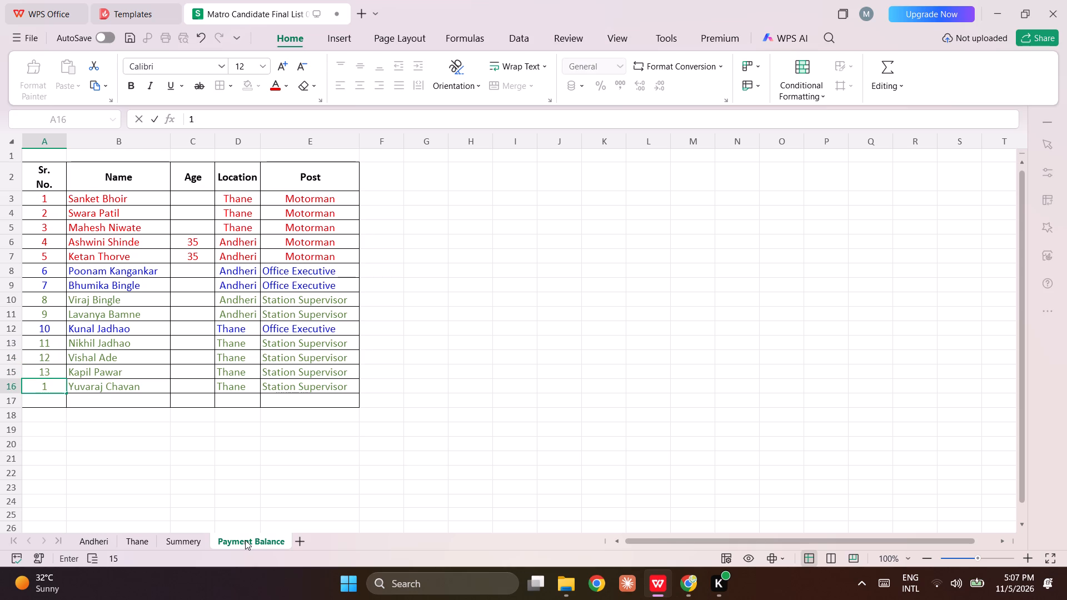
{"action": "key", "text": "4"}
{"action": "key", "text": "Return"}
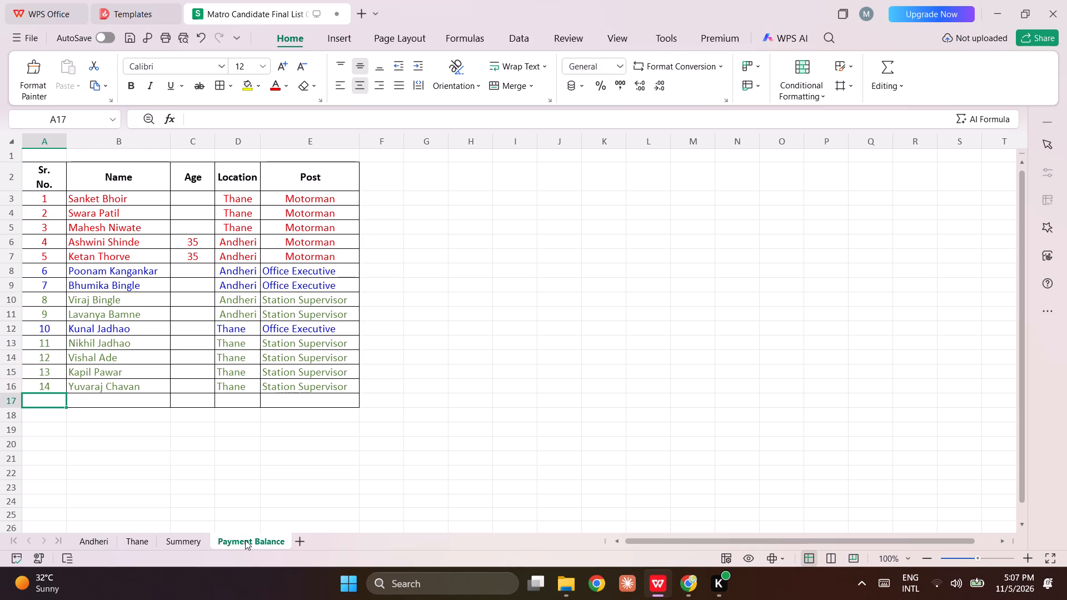
Save the workbook with cell A1 selected on the Payment Balance sheet.
{"action": "key", "text": "ctrl+s"}
{"action": "key", "text": "ctrl+s"}
{"action": "key", "text": "Up"}
{"action": "key", "text": "Up"}
{"action": "key", "text": "Up"}
{"action": "key", "text": "Up"}
{"action": "key", "text": "Up"}
{"action": "key", "text": "Up"}
{"action": "key", "text": "Up"}
{"action": "key", "text": "Up"}
{"action": "key", "text": "Up"}
{"action": "key", "text": "Up"}
{"action": "key", "text": "Up"}
{"action": "key", "text": "Up"}
{"action": "key", "text": "Up"}
{"action": "key", "text": "Up"}
{"action": "key", "text": "Up"}
{"action": "key", "text": "Up"}
{"action": "key", "text": "Up"}
{"action": "key", "text": "Up"}
{"action": "key", "text": "Up"}
{"action": "key", "text": "Up"}
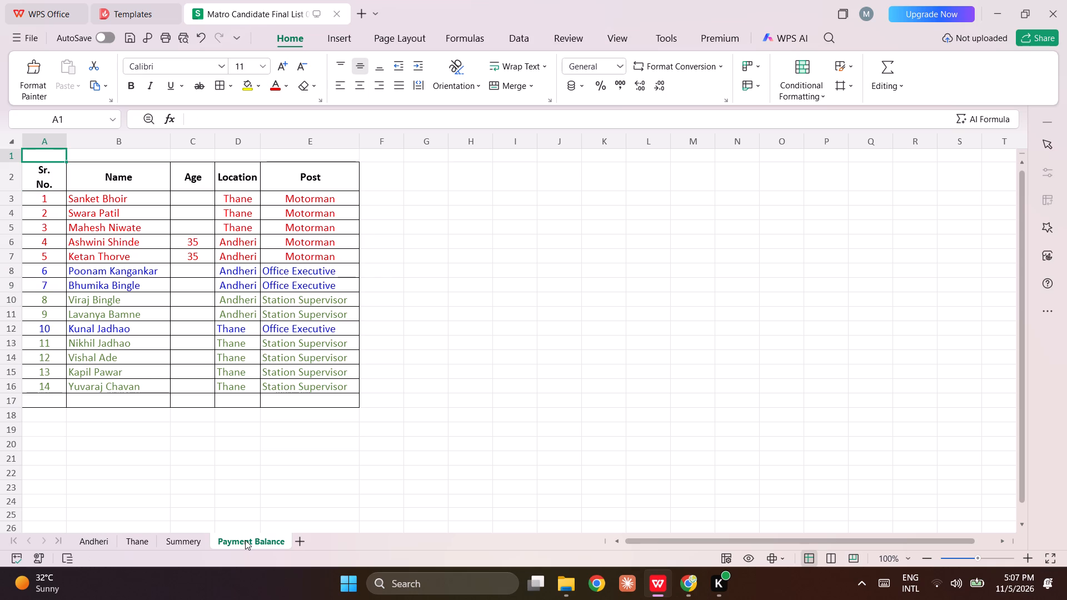
{"action": "key", "text": "ctrl+s"}
Review the candidate and non-payment counts by post and location on the Summery sheet, including the Total row.
{"action": "left_click", "coordinate": [177, 542]}
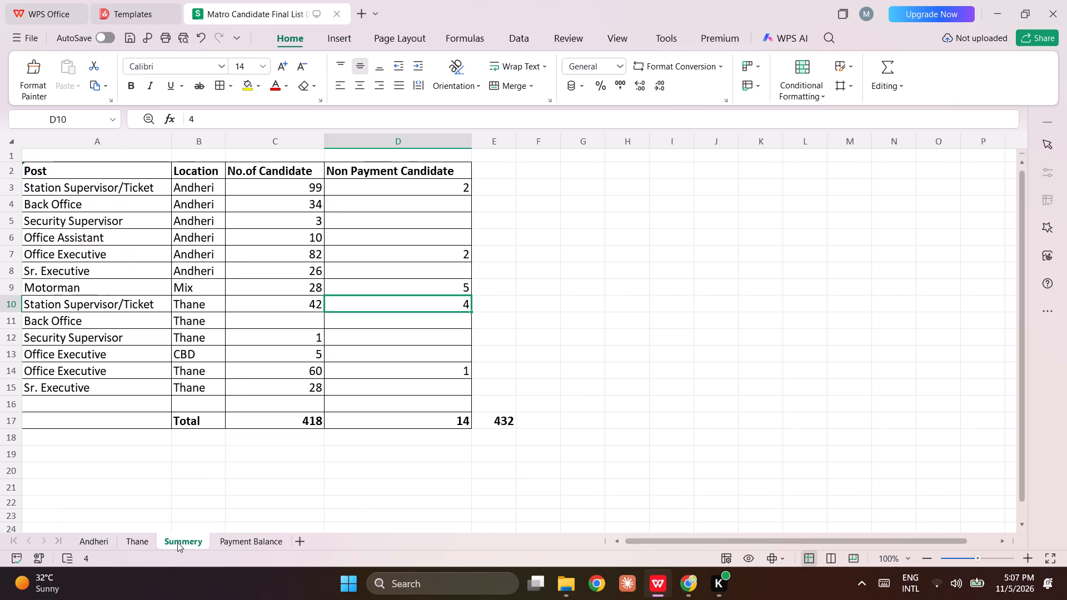
{"action": "key", "text": "Up"}
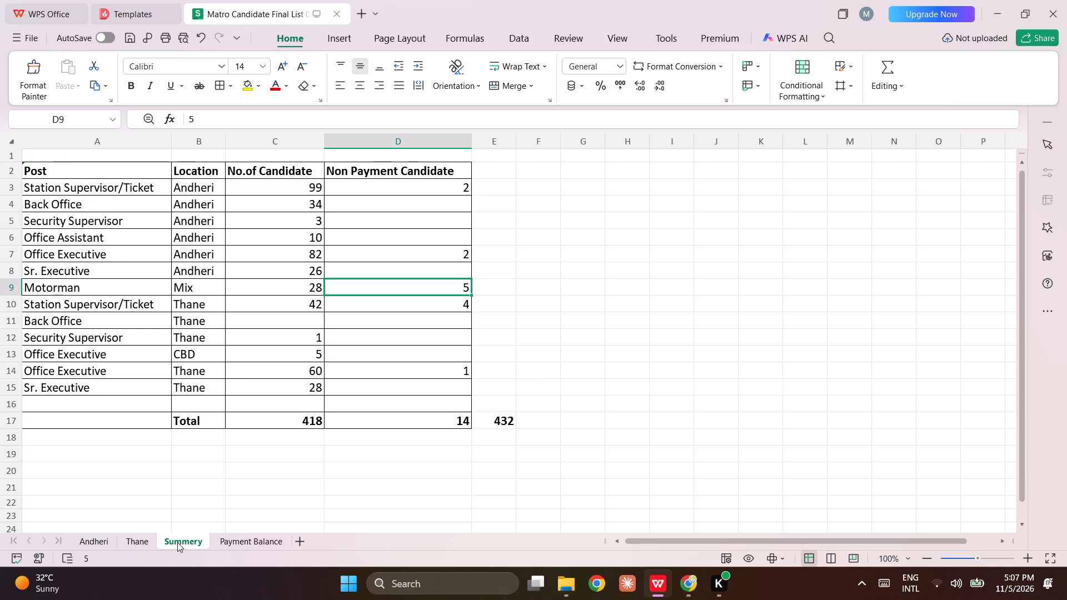
{"action": "key", "text": "Down"}
{"action": "key", "text": "Down"}
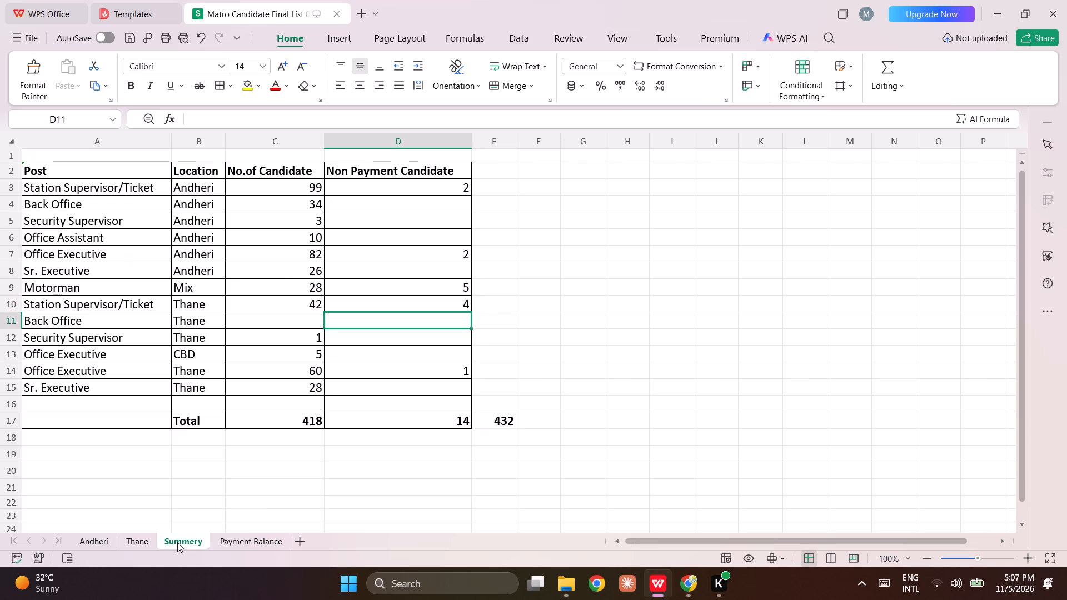
{"action": "key", "text": "Left"}
{"action": "key", "text": "Left"}
{"action": "key", "text": "Down"}
{"action": "key", "text": "Right"}
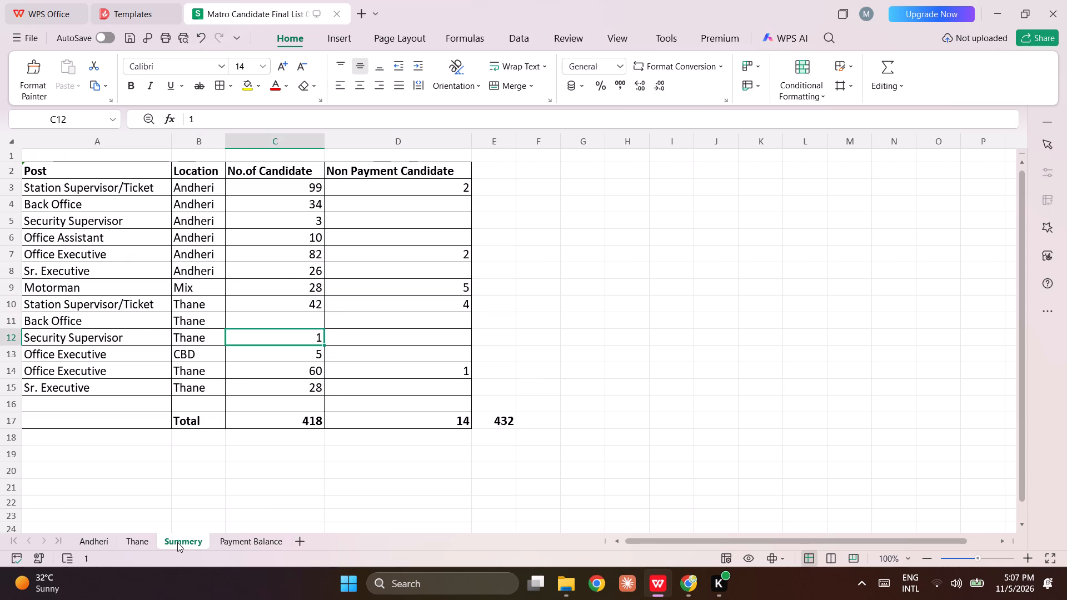
{"action": "key", "text": "Right"}
{"action": "key", "text": "Left"}
{"action": "key", "text": "Down"}
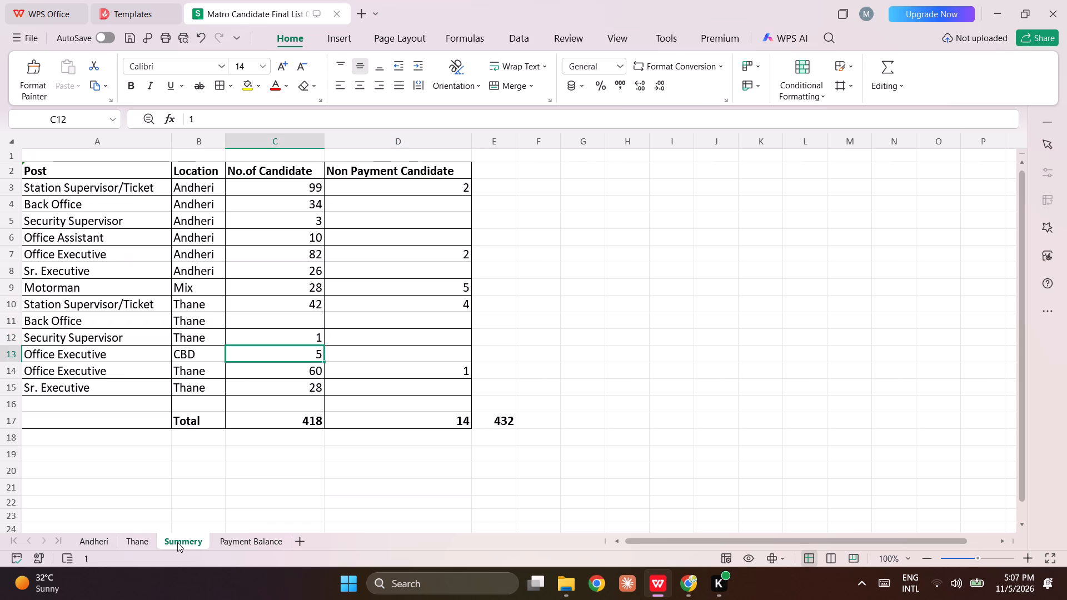
{"action": "key", "text": "Down"}
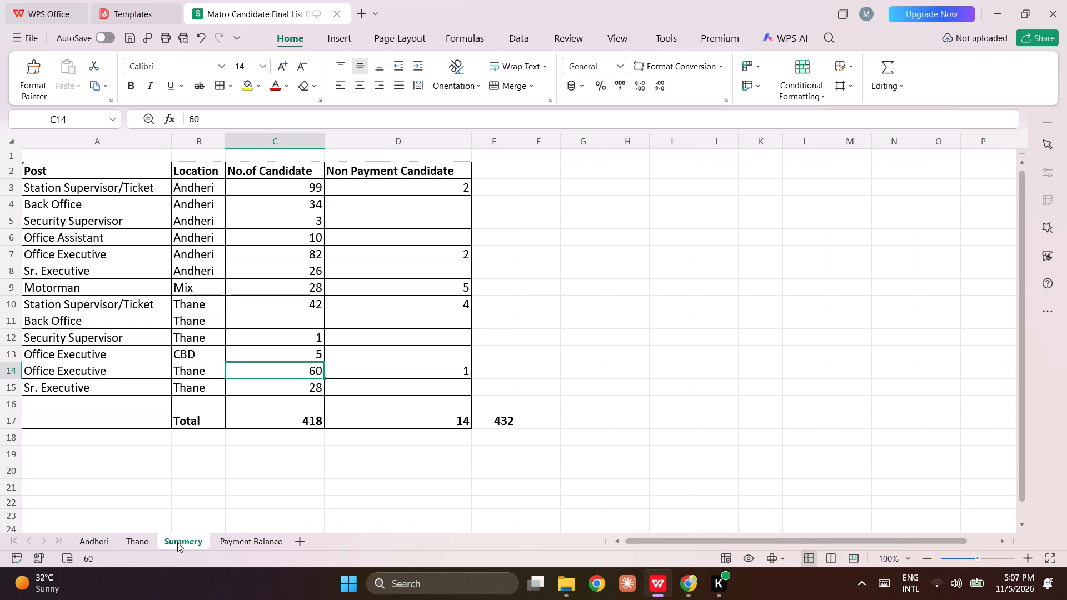
{"action": "key", "text": "Right"}
{"action": "key", "text": "Right"}
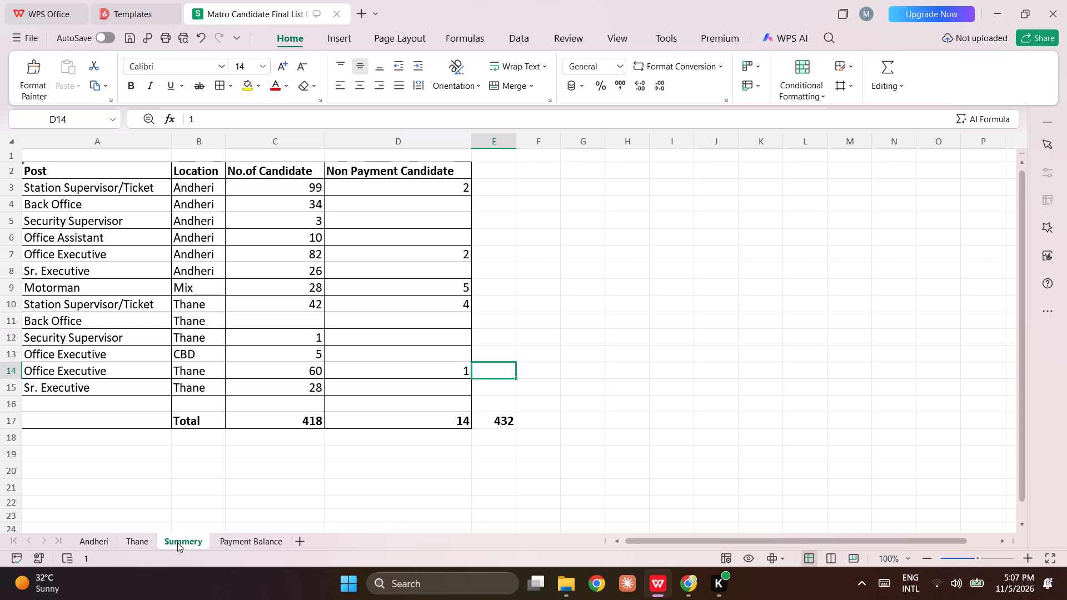
{"action": "key", "text": "Down"}
{"action": "key", "text": "Down"}
{"action": "key", "text": "Left"}
{"action": "key", "text": "Down"}
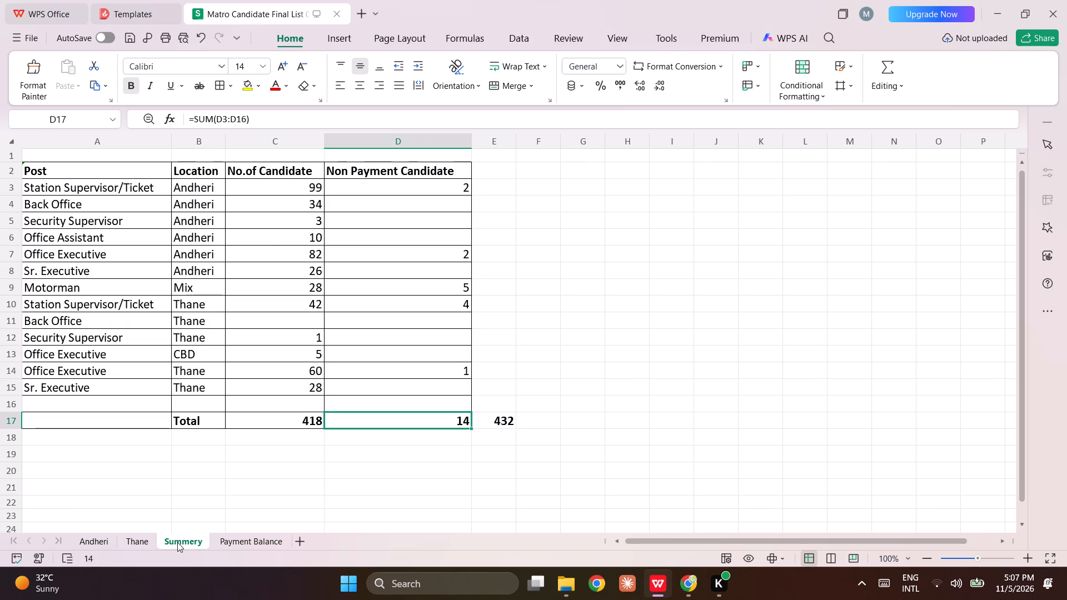
{"action": "key", "text": "Left"}
{"action": "key", "text": "Left"}
{"action": "key", "text": "Left"}
{"action": "key", "text": "Left"}
{"action": "key", "text": "Left"}
{"action": "key", "text": "Left"}
{"action": "key", "text": "Left"}
{"action": "key", "text": "Left"}
{"action": "key", "text": "Left"}
{"action": "key", "text": "Left"}
{"action": "key", "text": "Left"}
{"action": "key", "text": "Left"}
{"action": "key", "text": "Left"}
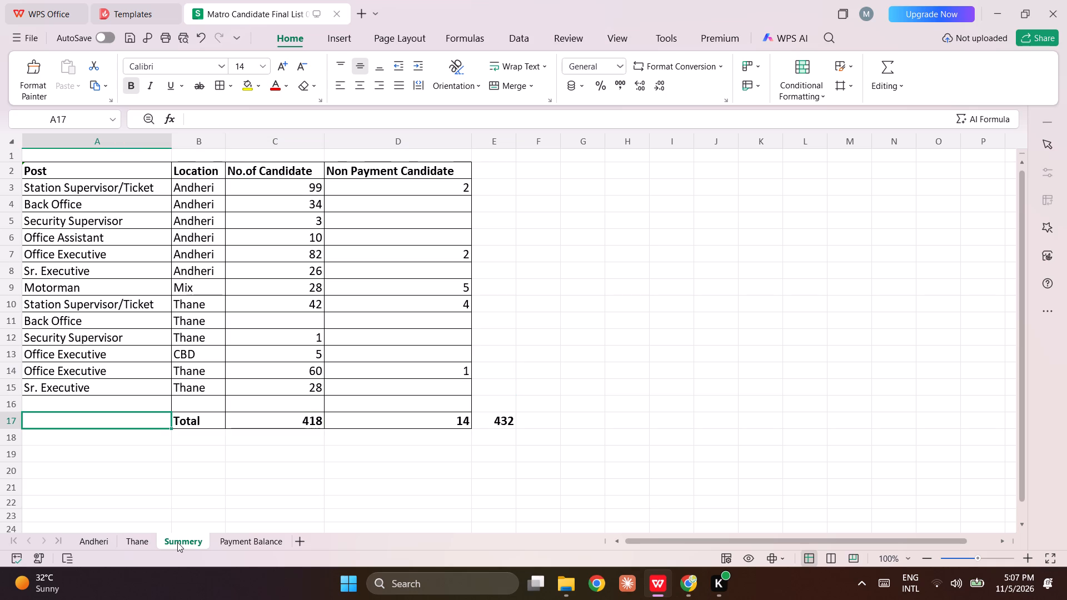
Save the workbook with the Summery sheet open.
{"action": "key", "text": "ctrl+s"}
Check the numbered candidate list on the Payment Balance sheet against the non-payment counts on the Summery sheet.
{"action": "left_click", "coordinate": [244, 537]}
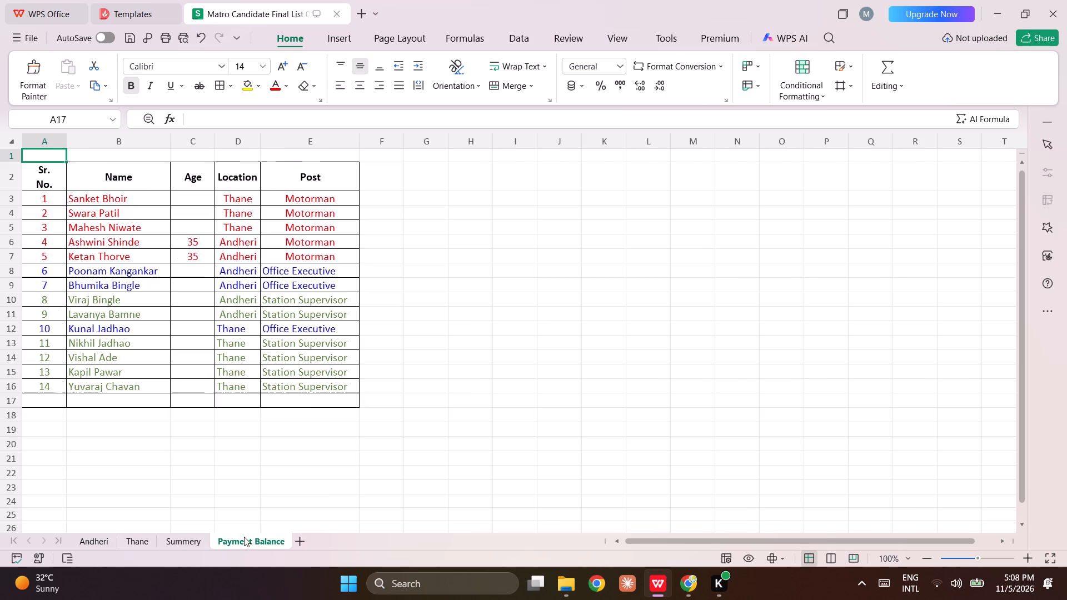
{"action": "left_click", "coordinate": [244, 537]}
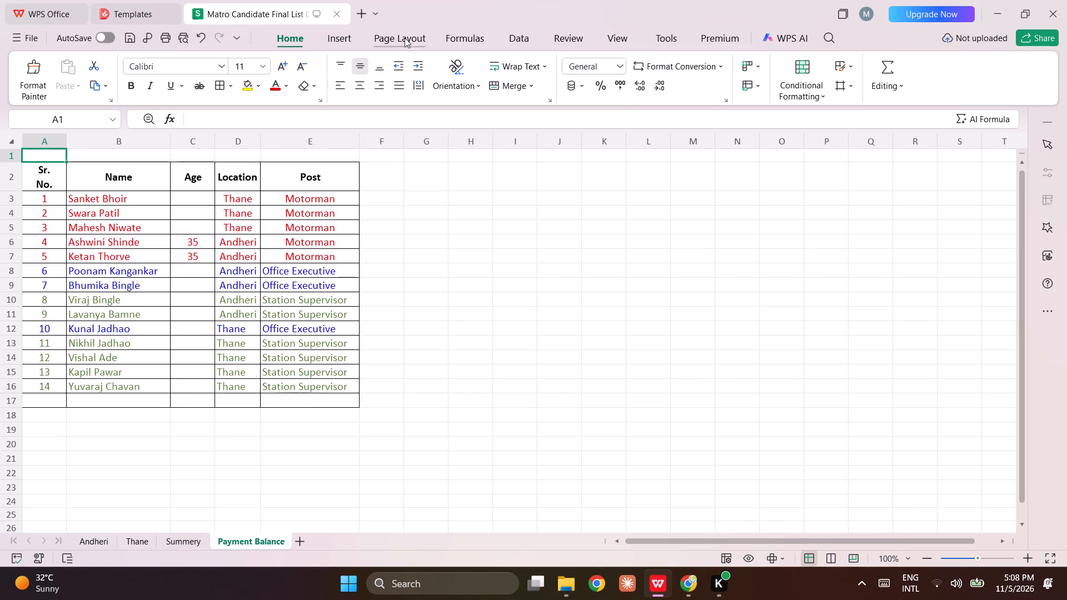
{"action": "left_click", "coordinate": [188, 541]}
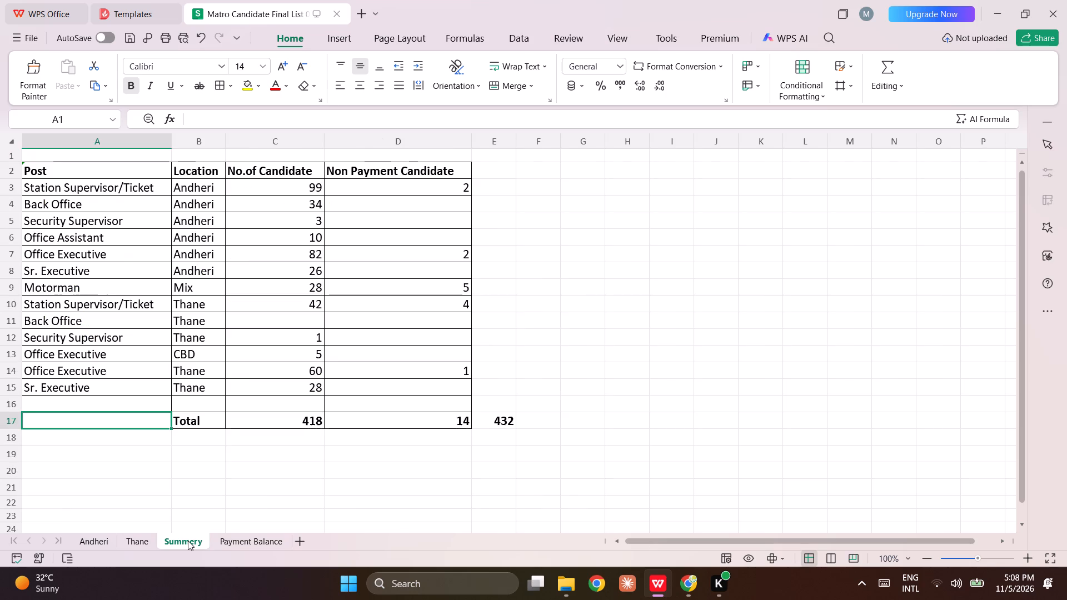